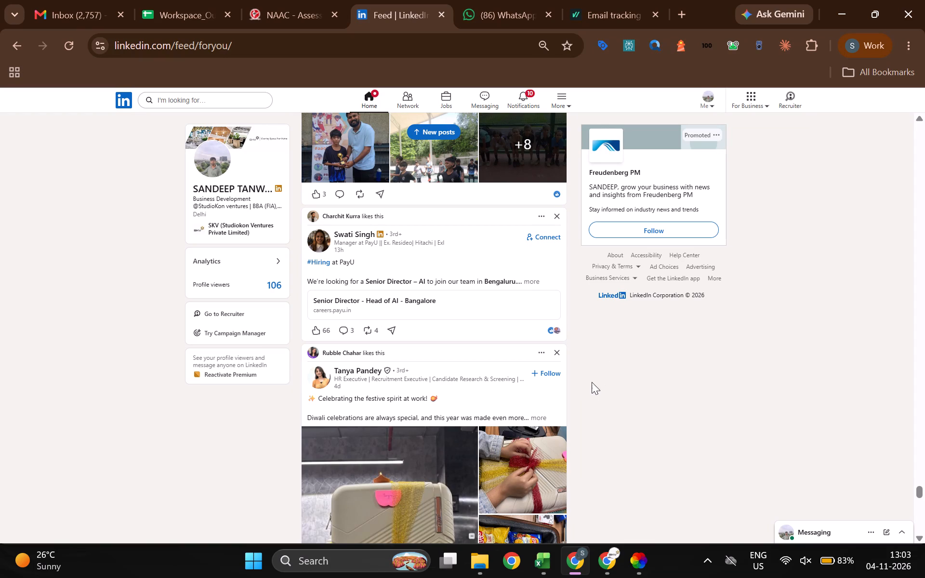
Return to the top of the LinkedIn home feed and load the newest posts.
click(590, 374)
scroll(577, 159, up, 10)
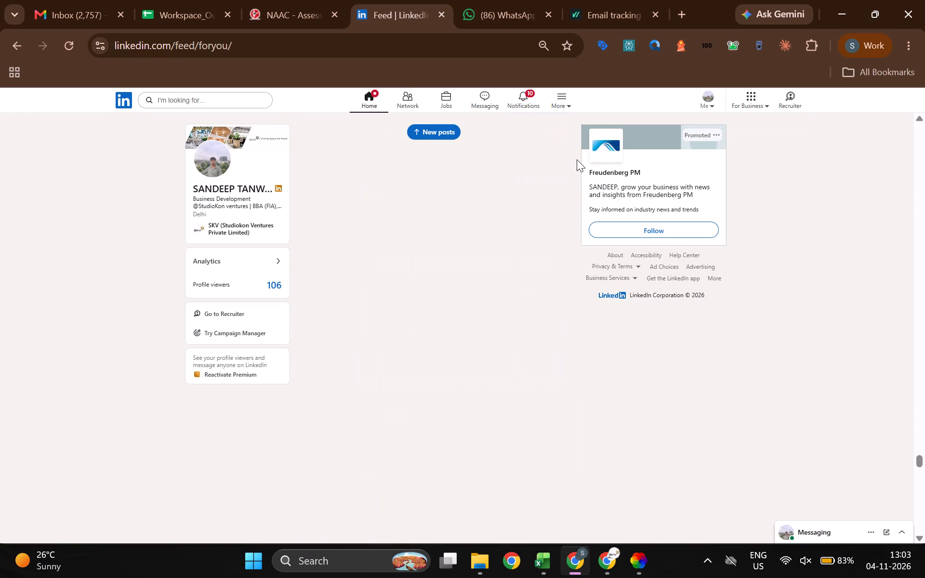
scroll(568, 152, up, 9)
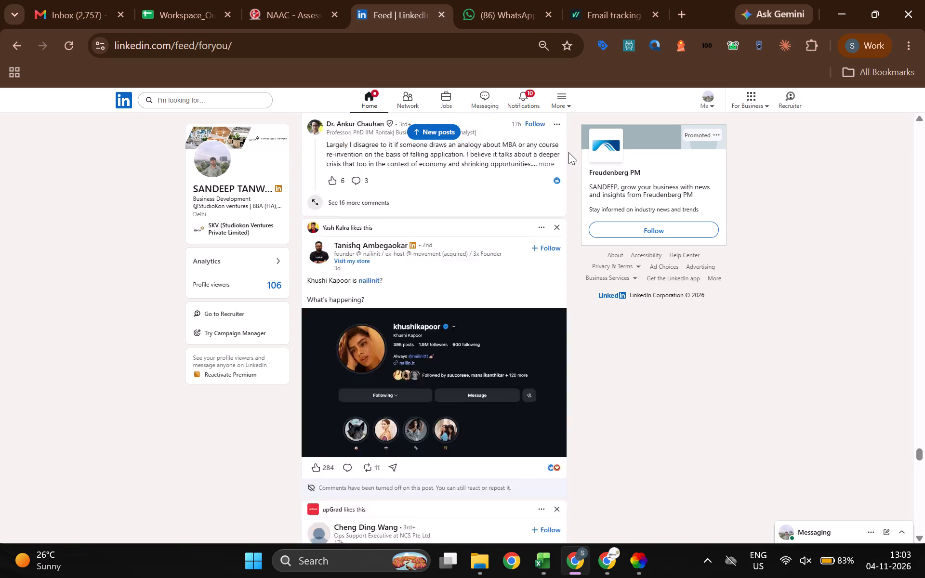
scroll(568, 152, up, 20)
scroll(568, 152, up, 20)
scroll(568, 152, up, 20)
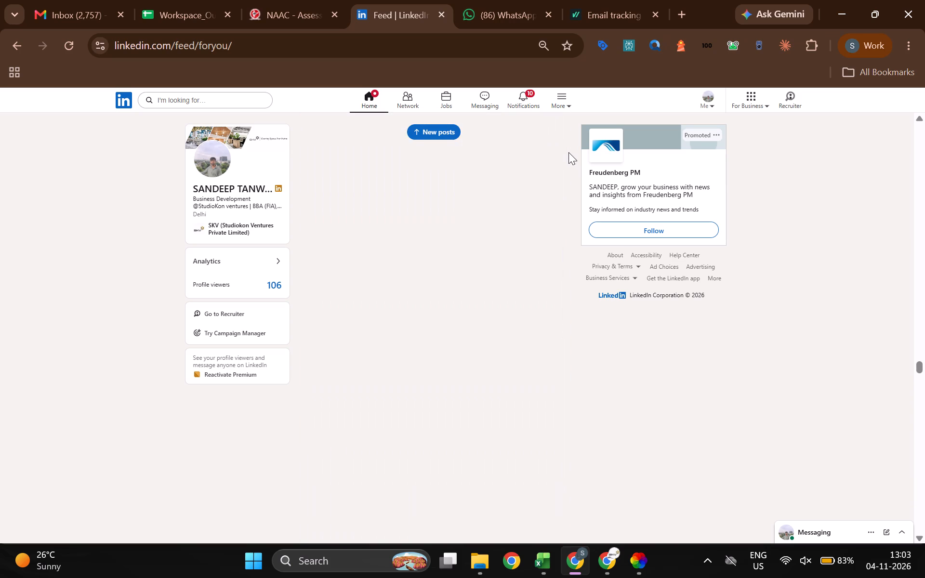
scroll(568, 152, up, 20)
scroll(568, 152, up, 18)
click(353, 99)
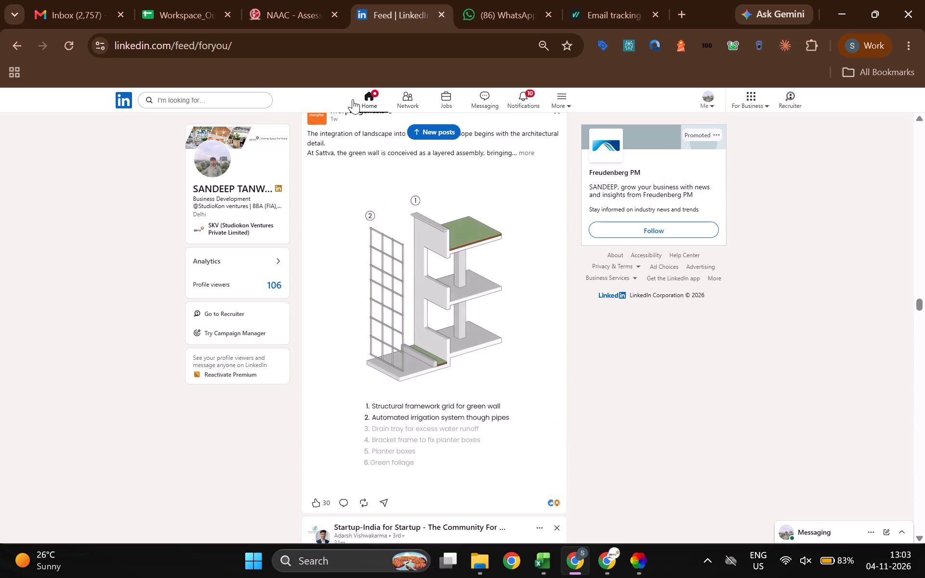
click(368, 100)
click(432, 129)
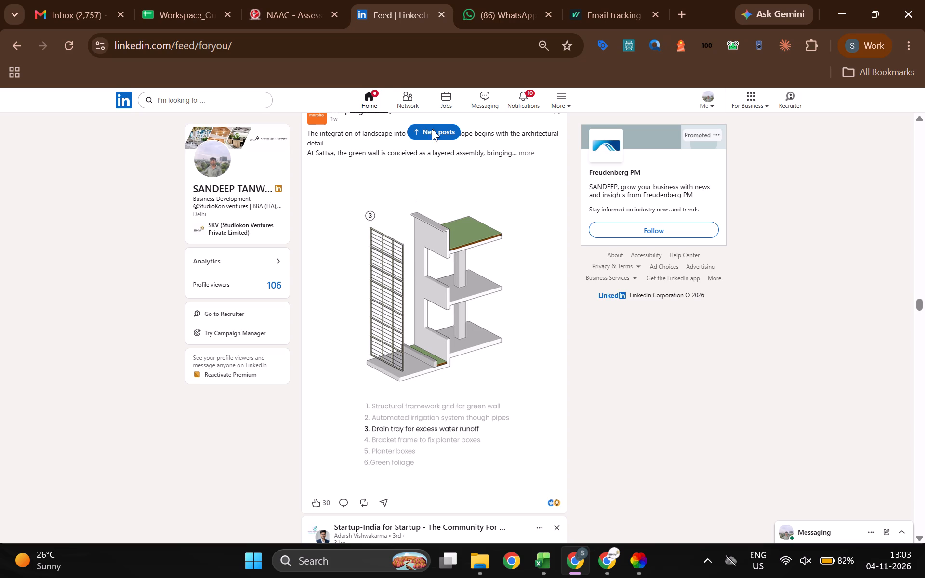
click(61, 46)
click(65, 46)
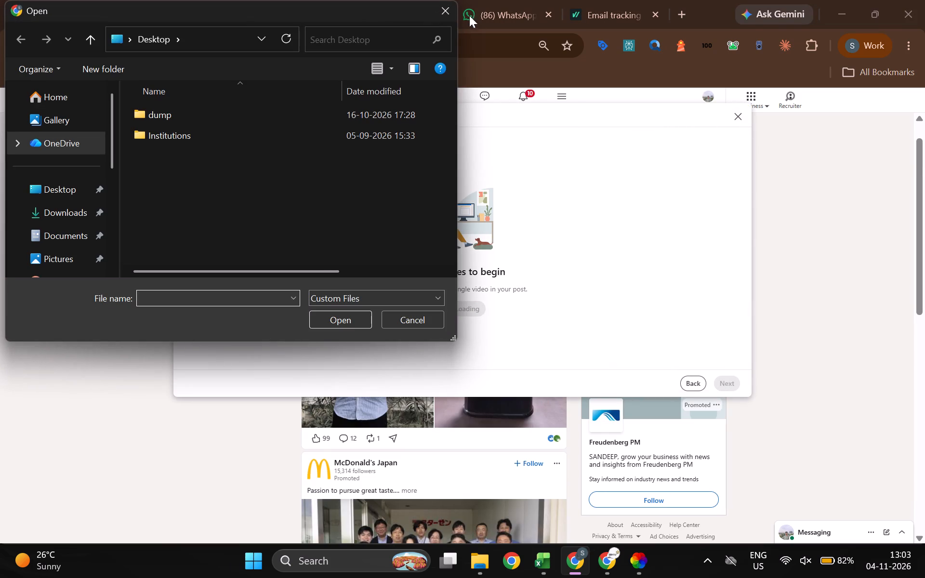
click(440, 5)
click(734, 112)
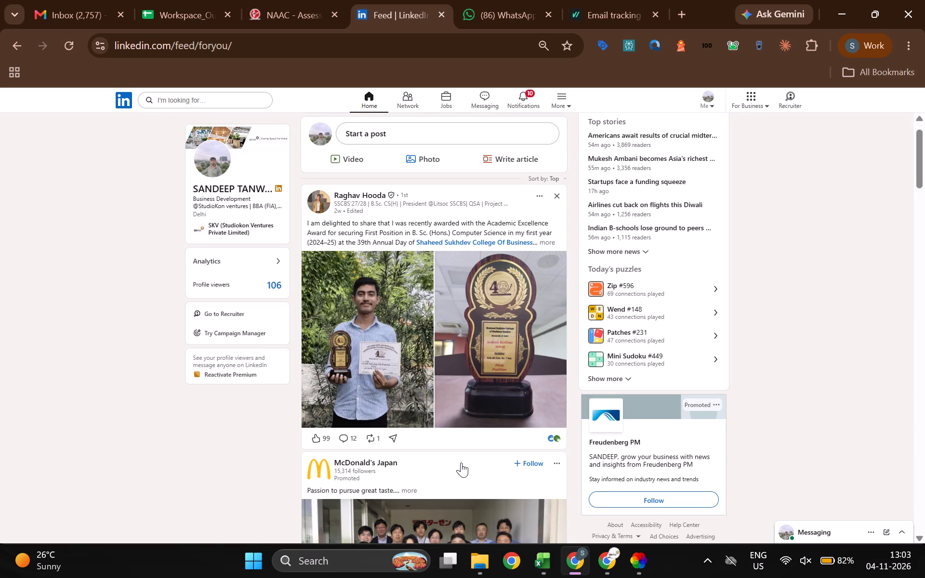
Like the first feed post, about an Academic Excellence Award at Shaheed Sukhdev College Of Business Studies.
scroll(461, 462, up, 8)
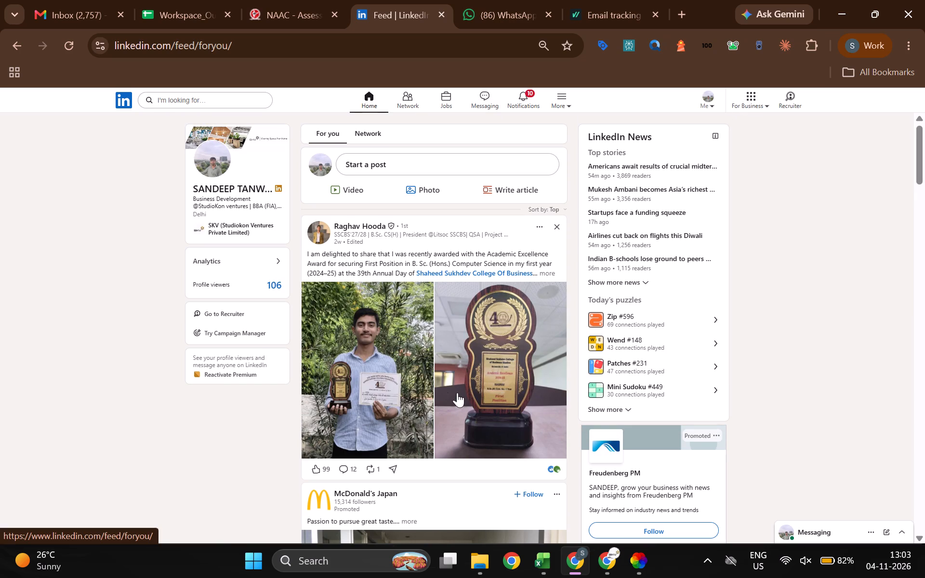
click(315, 464)
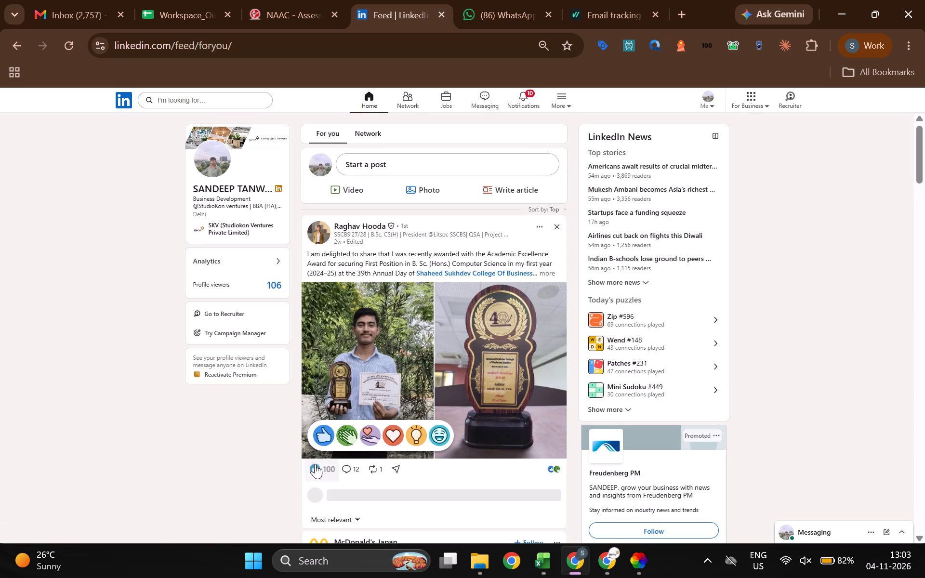
click(221, 467)
Browse the home feed for relevant posts, as far as Shaheed Sukhdev College's post about the Snabbit director appointment.
scroll(221, 467, down, 1)
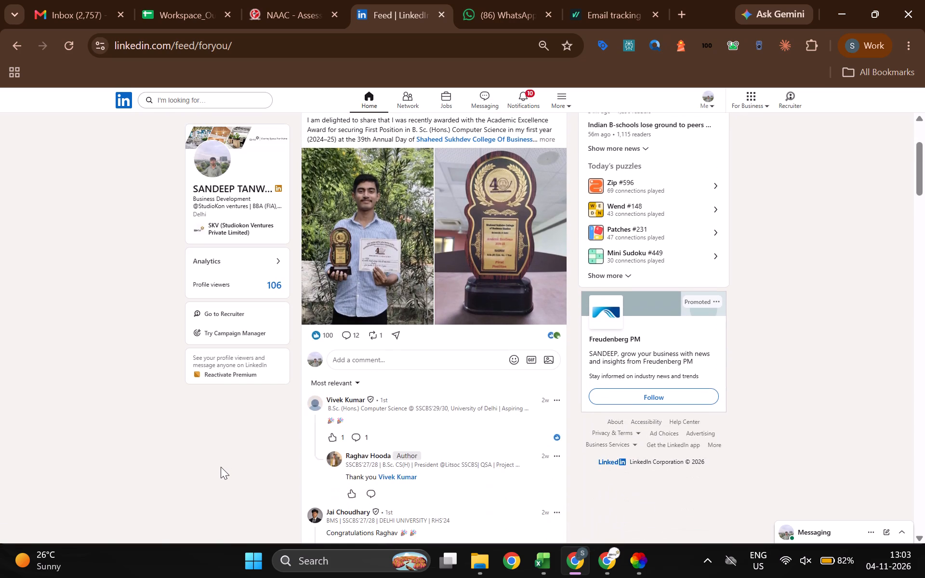
scroll(221, 467, down, 4)
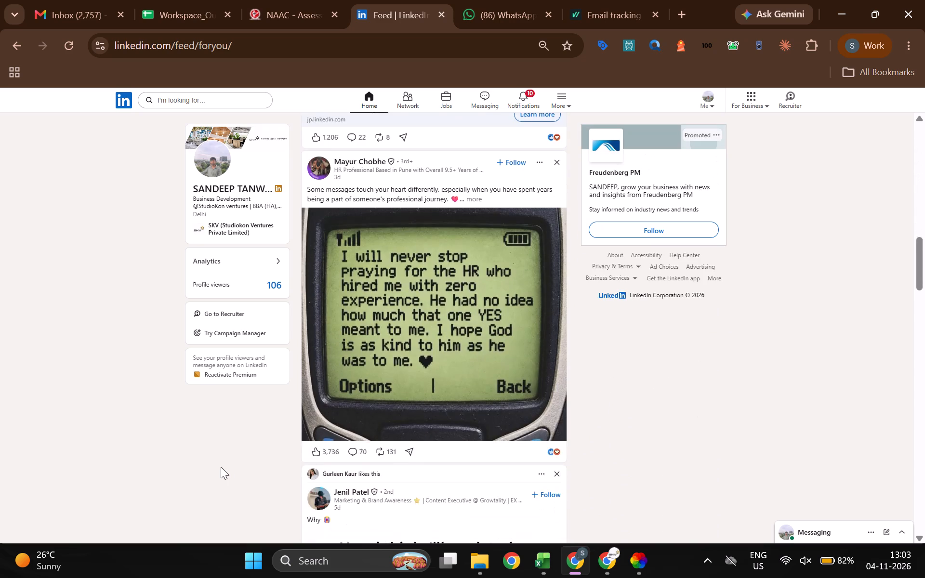
scroll(221, 467, down, 6)
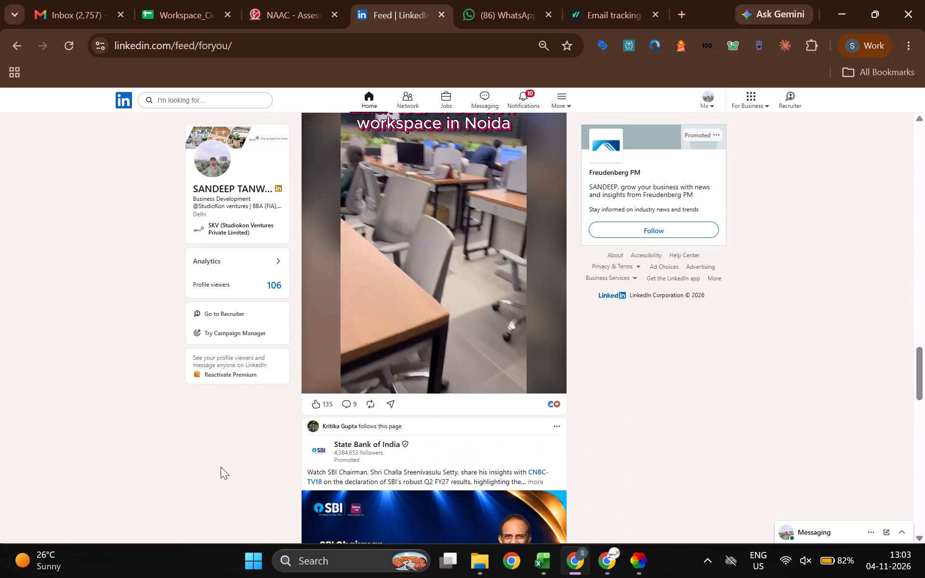
scroll(221, 467, down, 4)
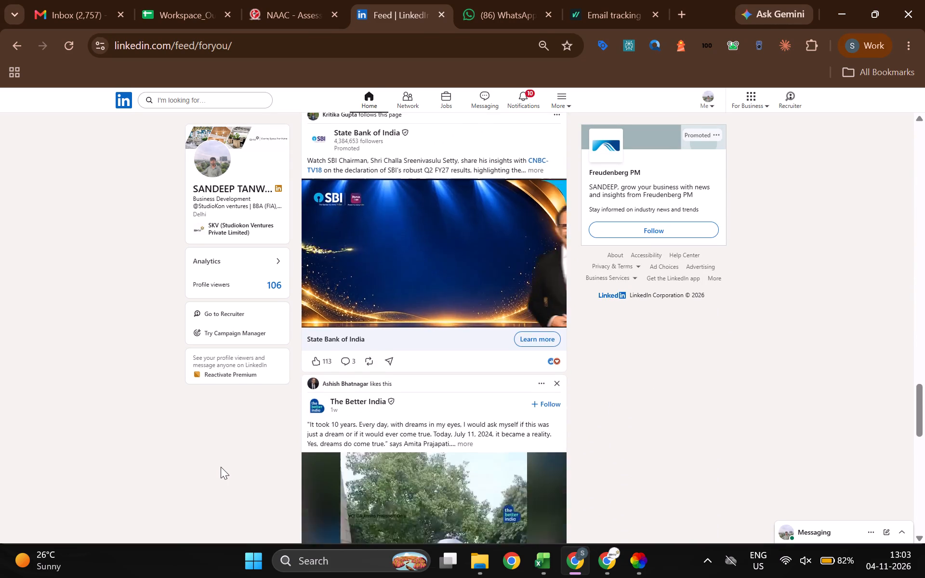
scroll(221, 467, down, 3)
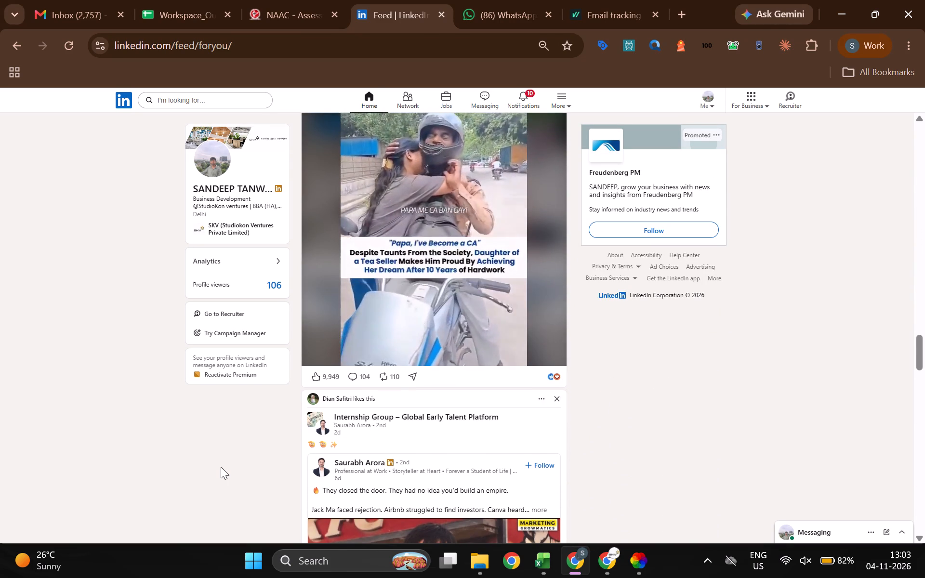
scroll(221, 467, down, 4)
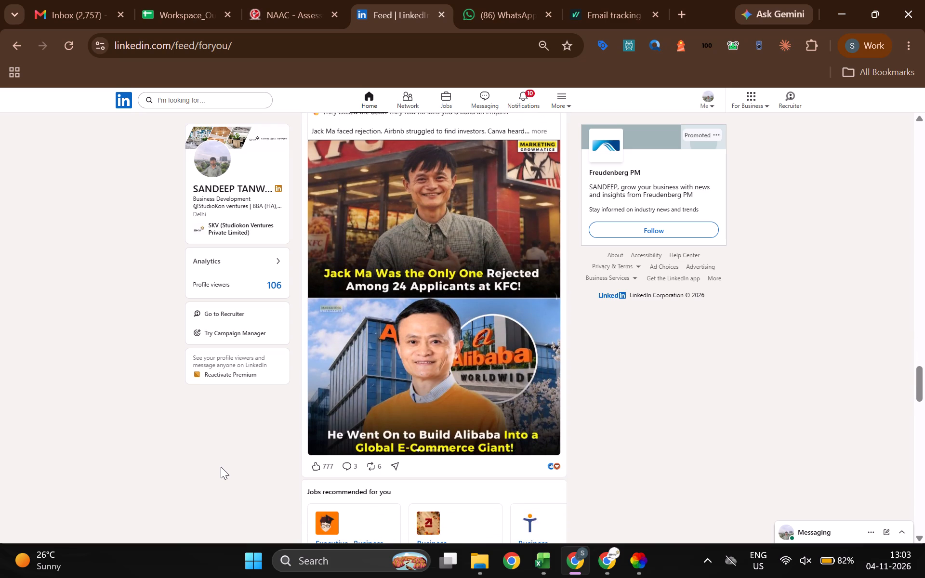
scroll(221, 467, down, 5)
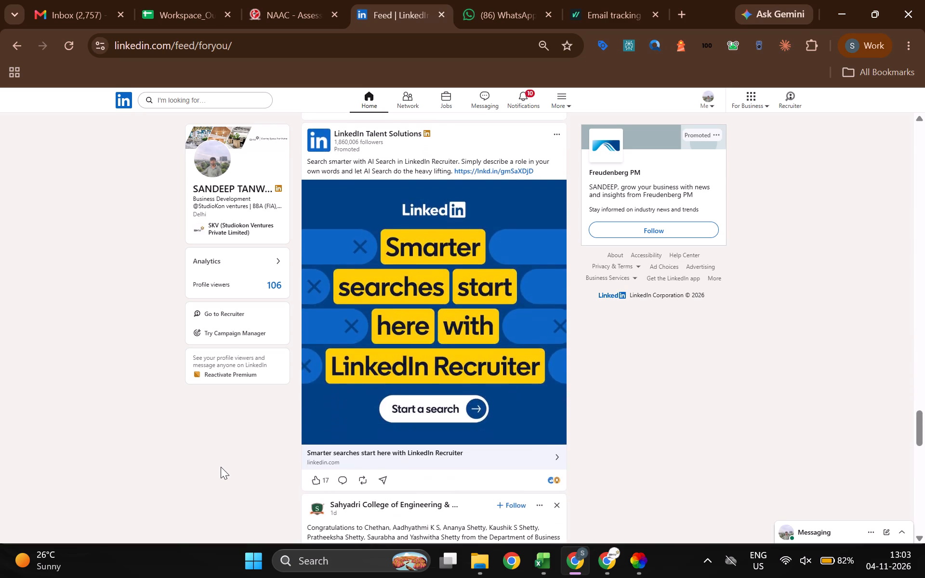
scroll(221, 467, down, 4)
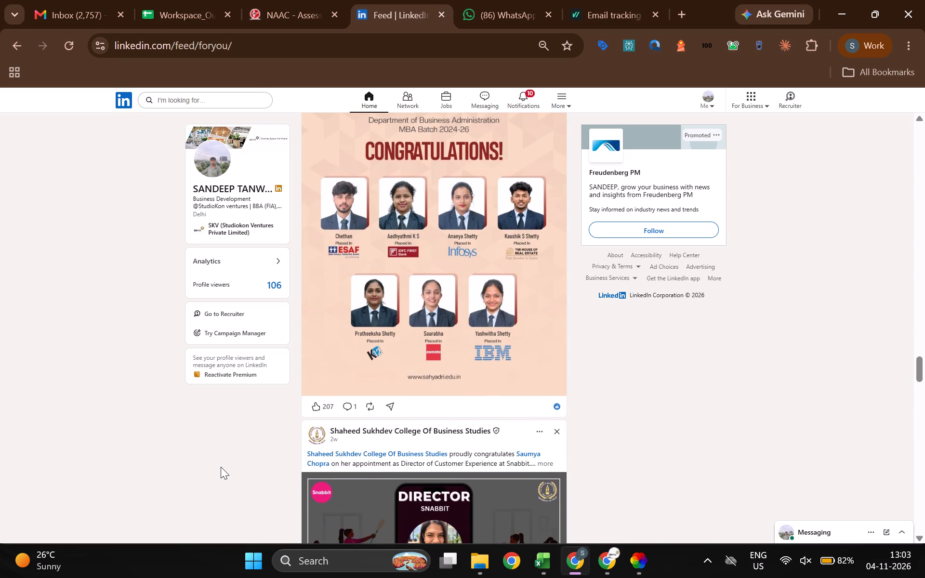
scroll(221, 467, down, 1)
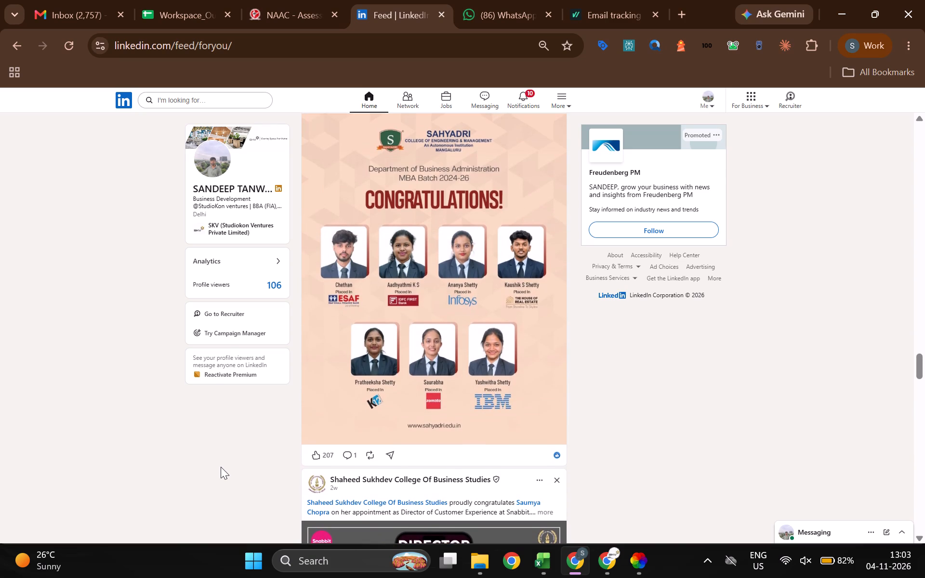
scroll(221, 467, down, 1)
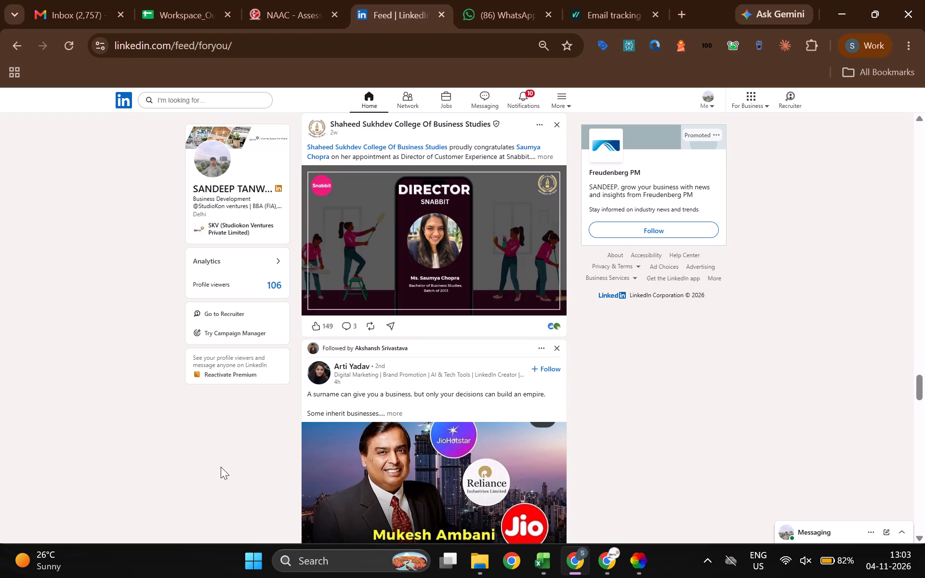
scroll(221, 467, down, 1)
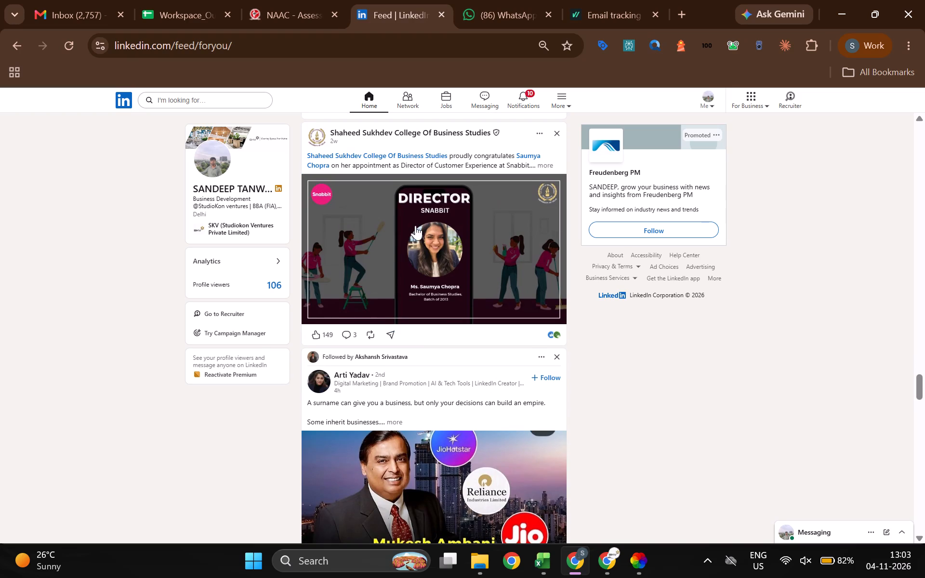
Expand the full text of Shaheed Sukhdev College's post about the Snabbit director appointment.
click(535, 168)
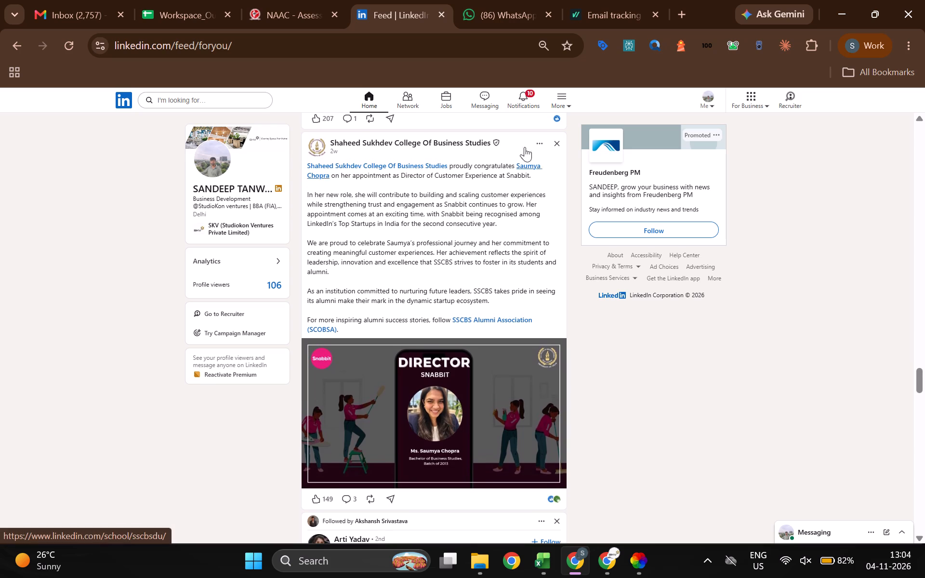
Open the profile of the newly appointed Snabbit director named in the post and examine her work experience.
click(526, 167)
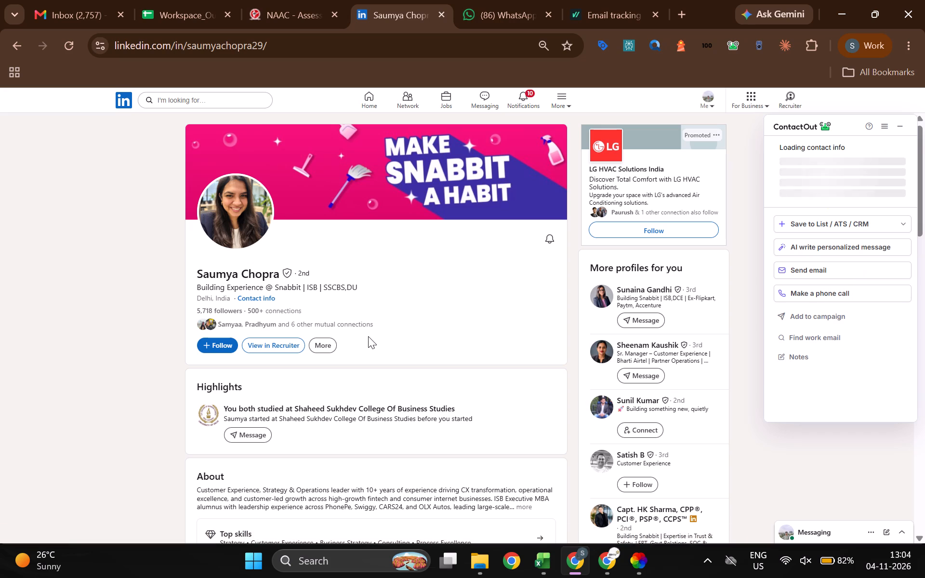
scroll(368, 336, down, 5)
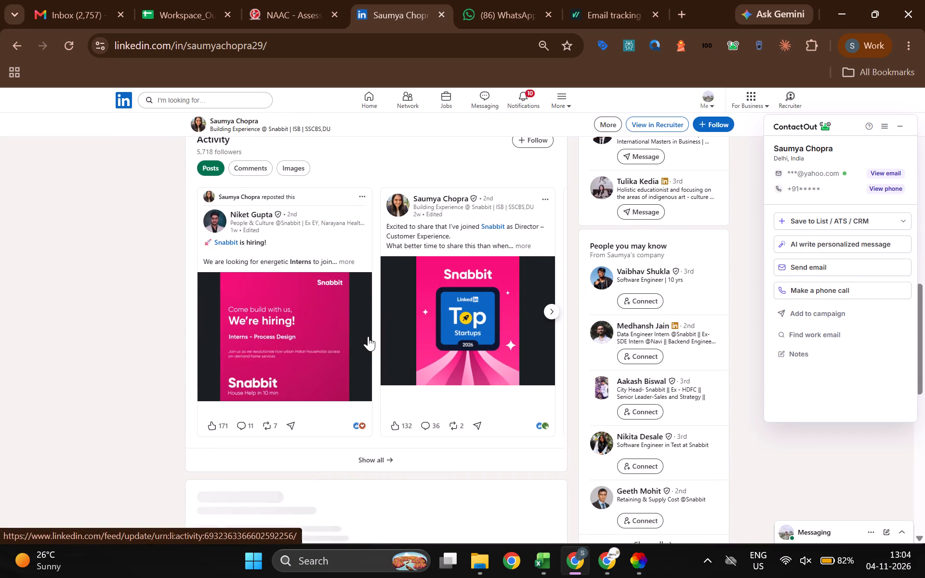
scroll(368, 336, down, 3)
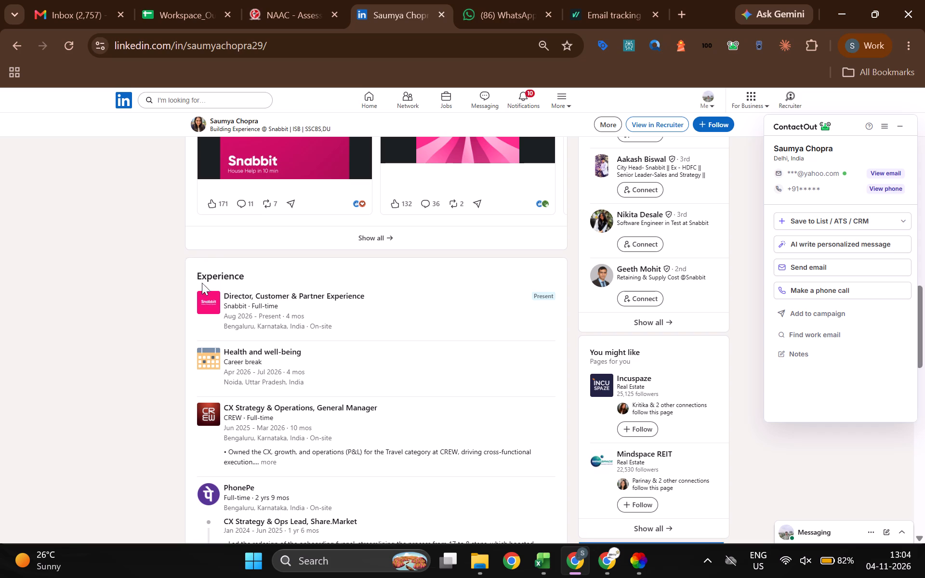
Open Snabbit's company page from her current role and look over its overview, posts and insights.
click(211, 302)
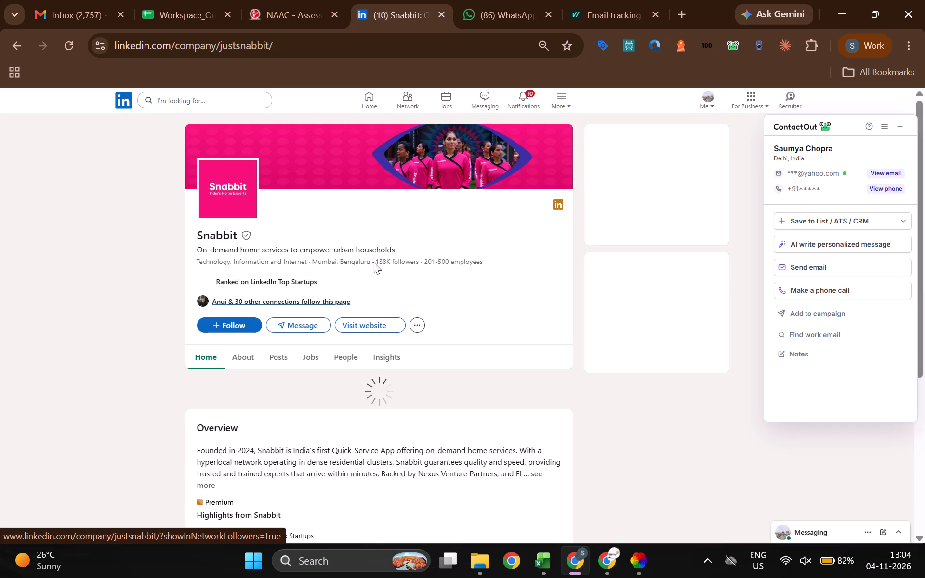
scroll(325, 437, down, 2)
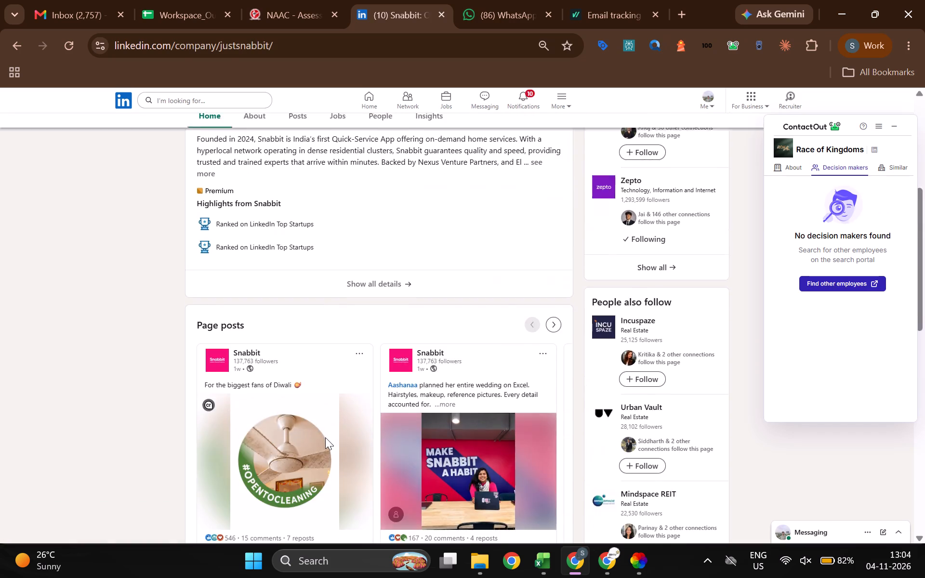
scroll(325, 437, down, 4)
Show the people who work at Snabbit and look through the suggested employees.
scroll(325, 437, up, 3)
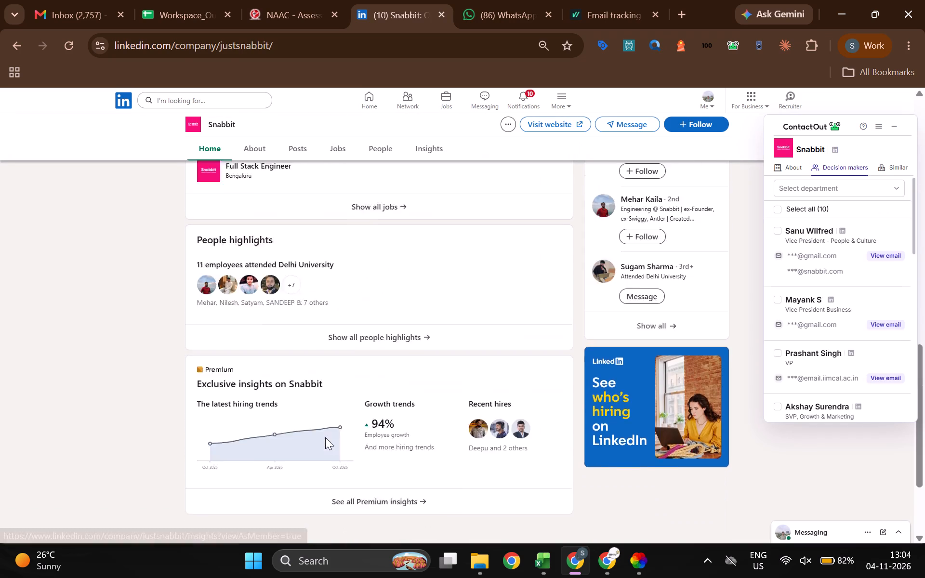
scroll(325, 437, up, 2)
click(346, 359)
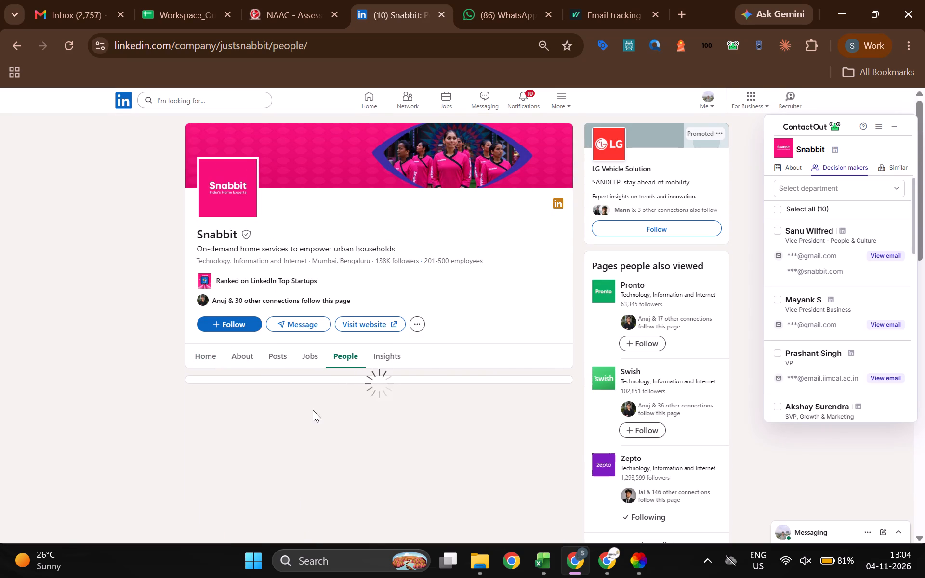
scroll(313, 410, down, 1)
scroll(325, 292, down, 1)
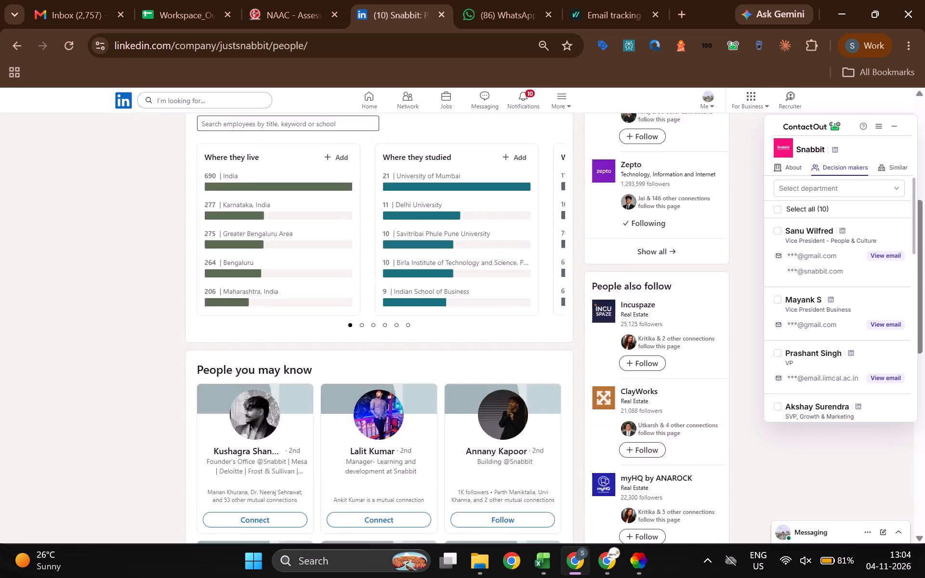
scroll(325, 292, down, 2)
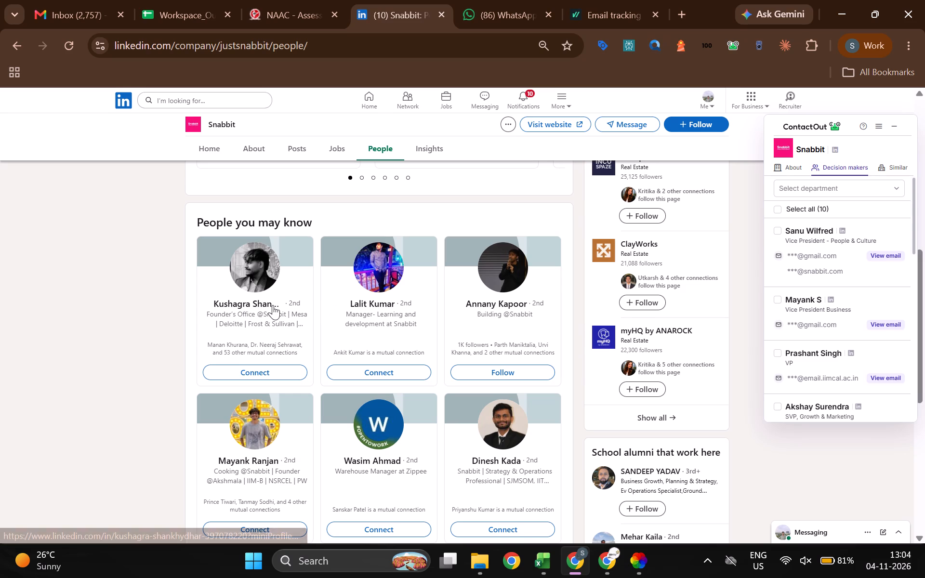
click(491, 301)
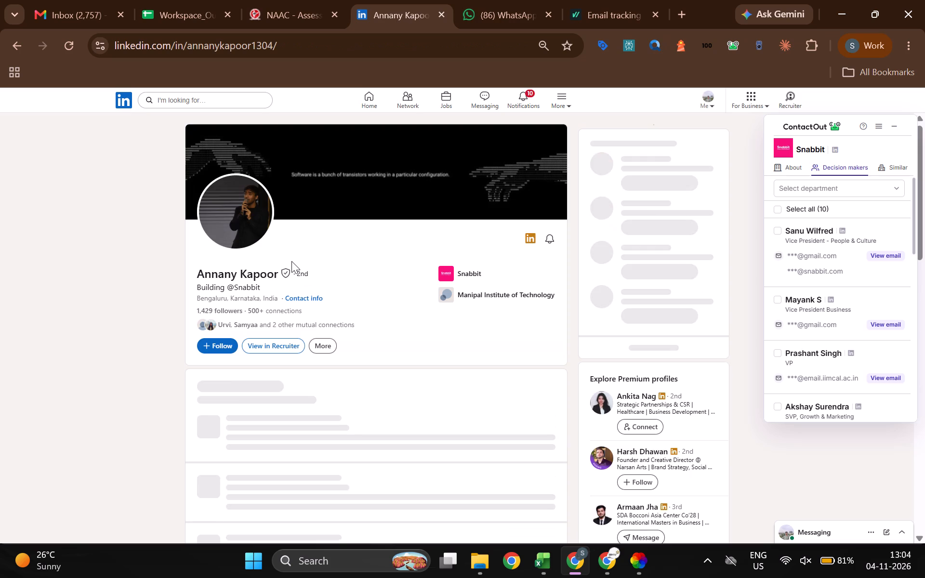
scroll(408, 388, down, 2)
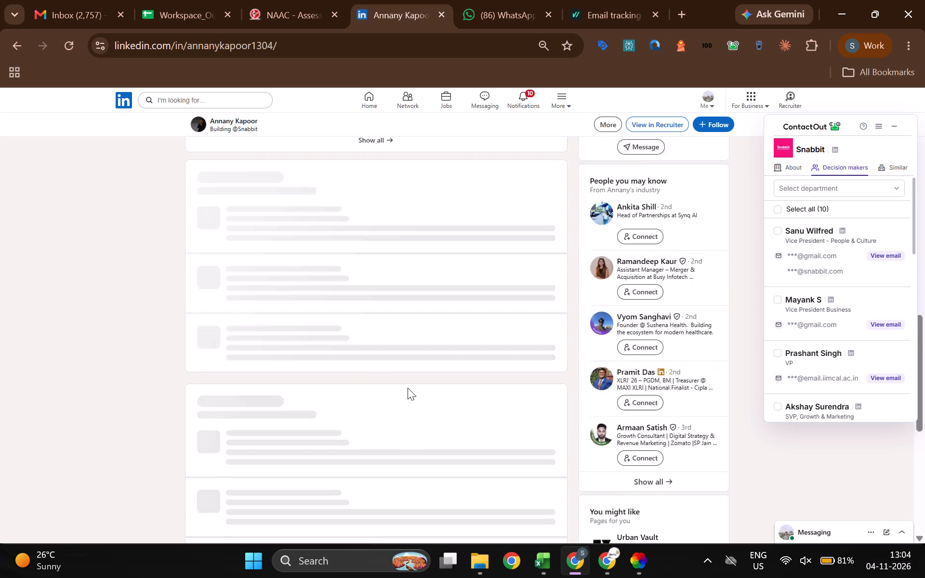
scroll(408, 388, down, 2)
scroll(408, 388, right, 2)
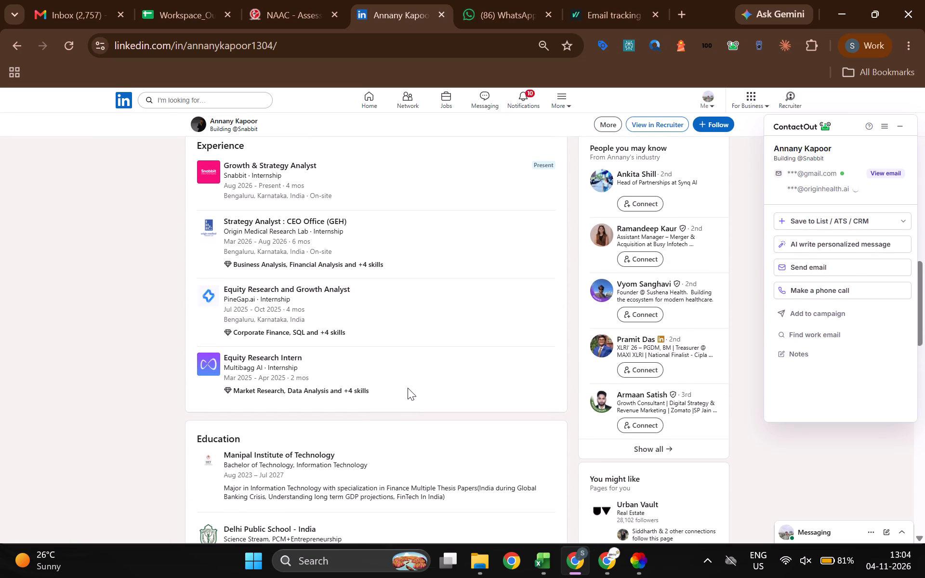
scroll(408, 388, right, 1)
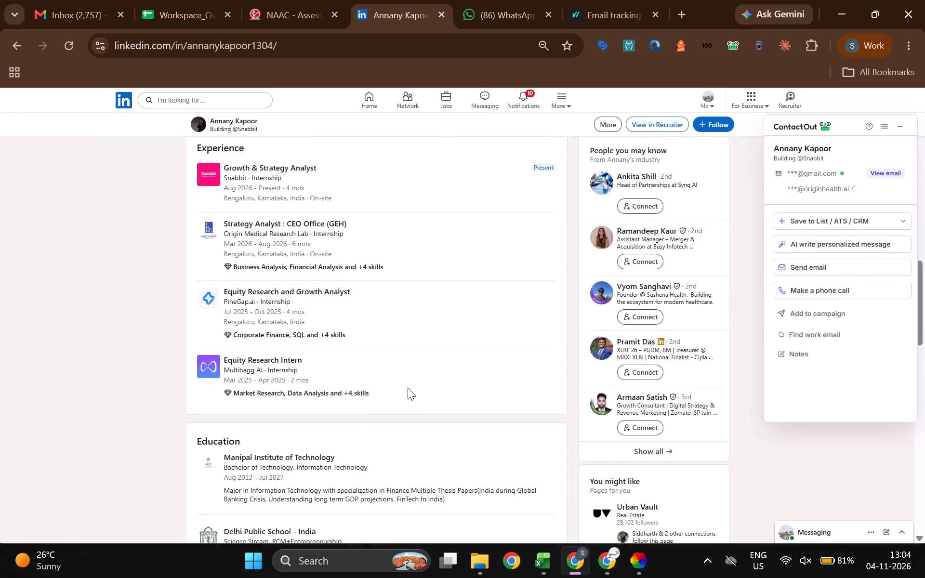
Return to the LinkedIn home feed and like the "Consequence of being punctual" post.
scroll(408, 388, right, 1)
scroll(408, 388, up, 4)
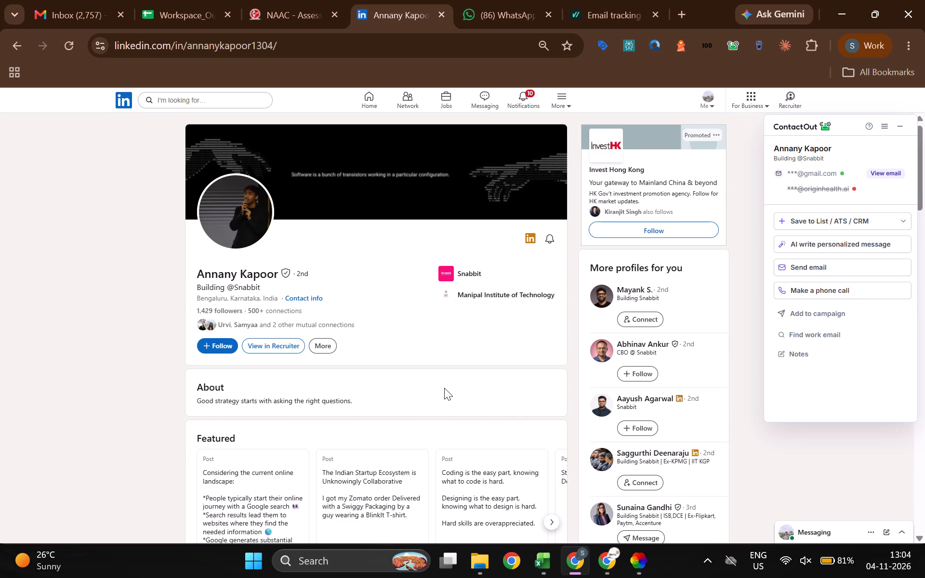
click(369, 97)
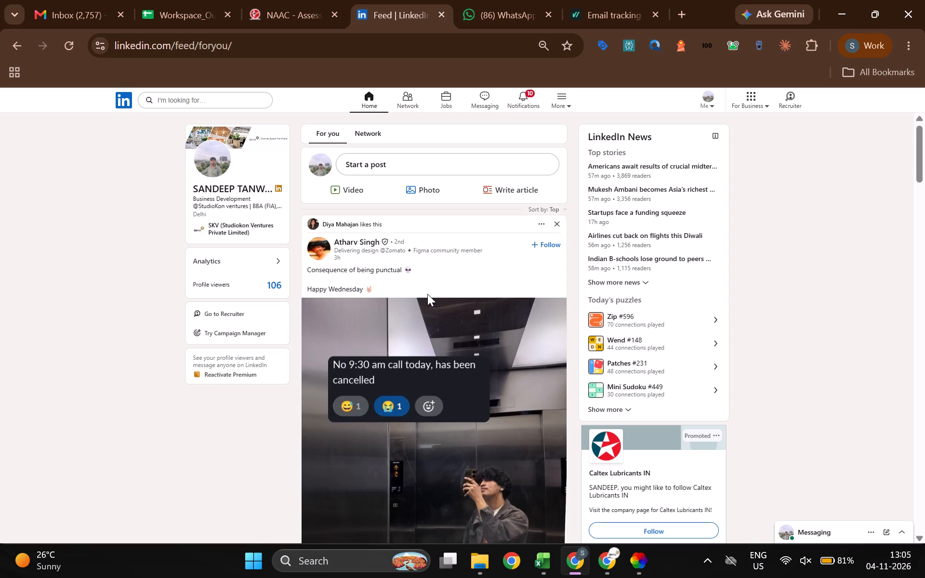
scroll(436, 300, down, 1)
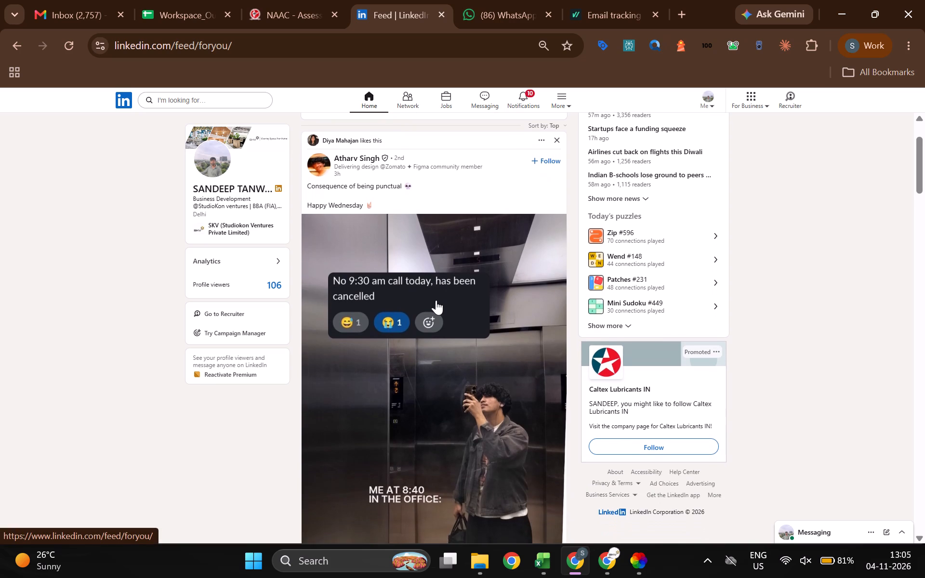
scroll(436, 300, down, 1)
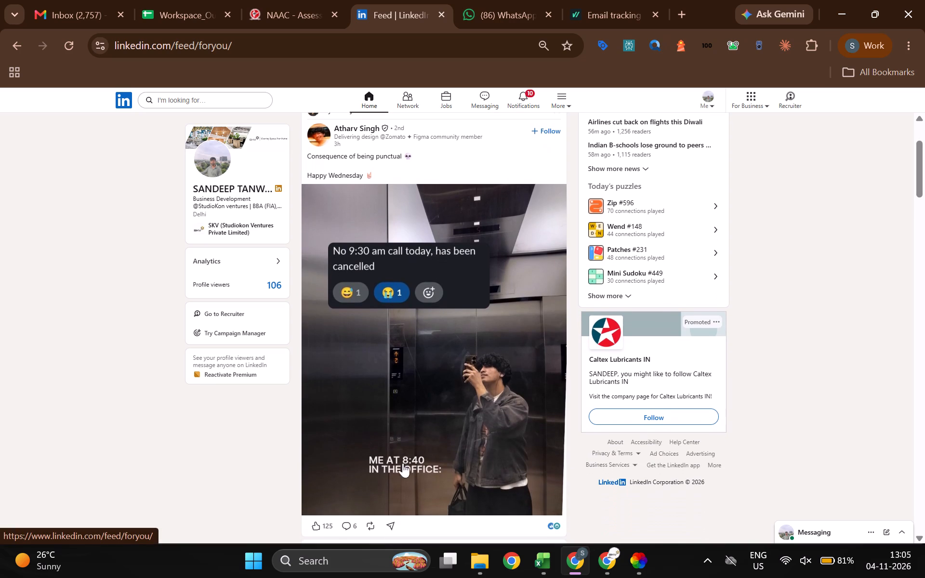
click(312, 525)
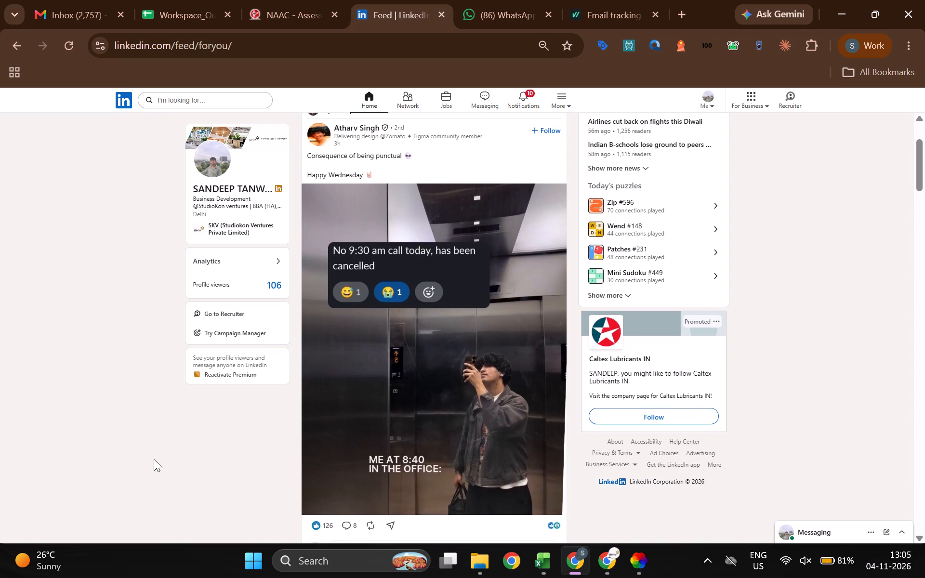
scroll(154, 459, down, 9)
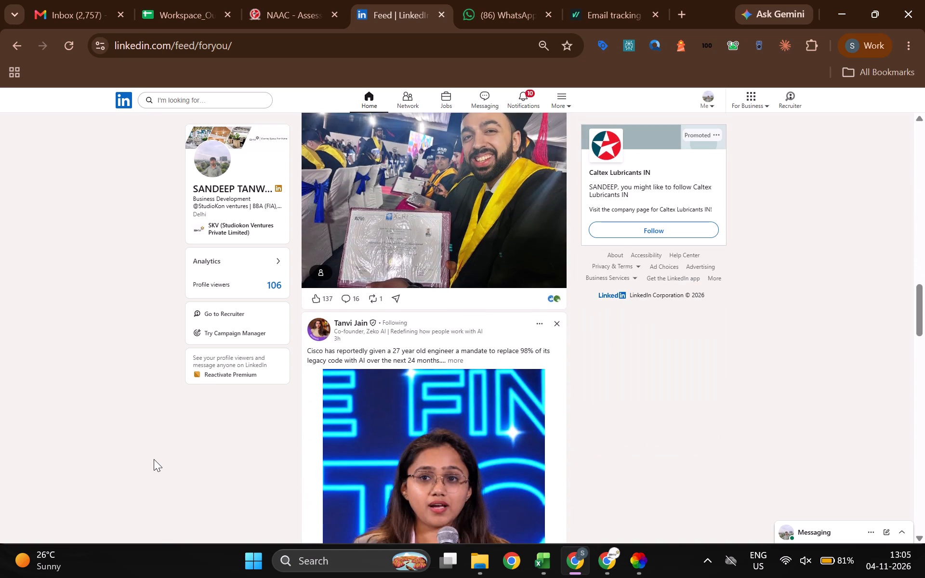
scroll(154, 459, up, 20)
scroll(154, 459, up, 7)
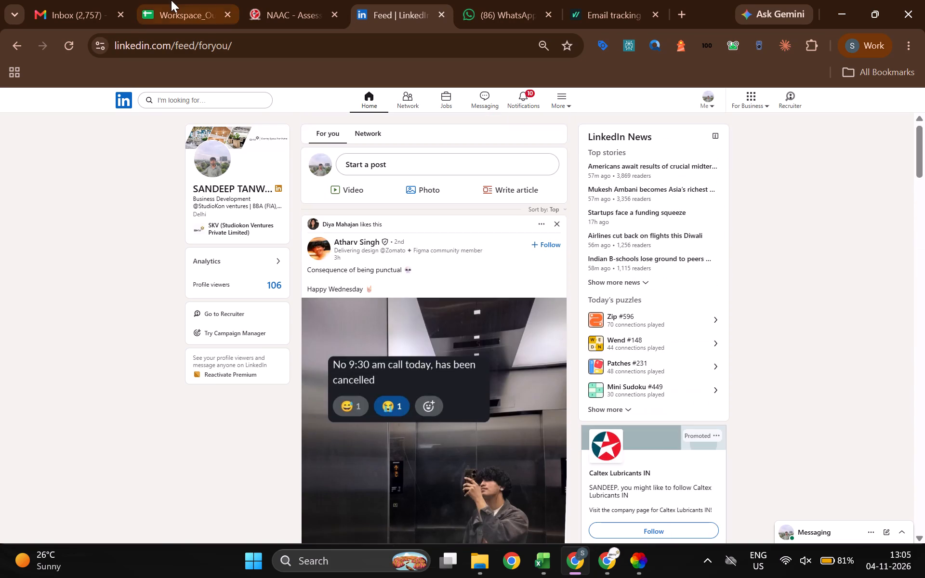
Switch to the Workspace_Outreach_Tracker spreadsheet and review the contact rows and email column of the 01 Global IT-Big Tech sheet.
click(171, 0)
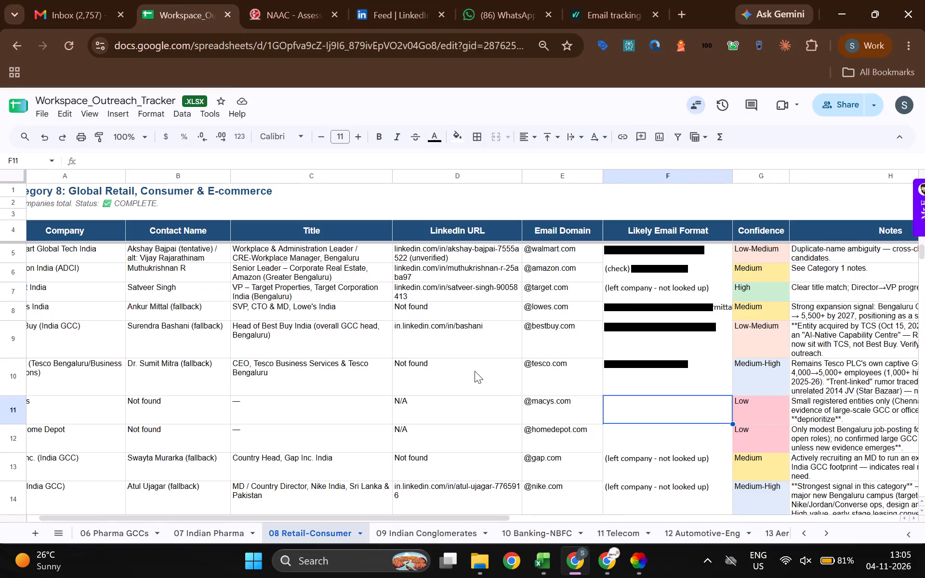
scroll(393, 400, right, 8)
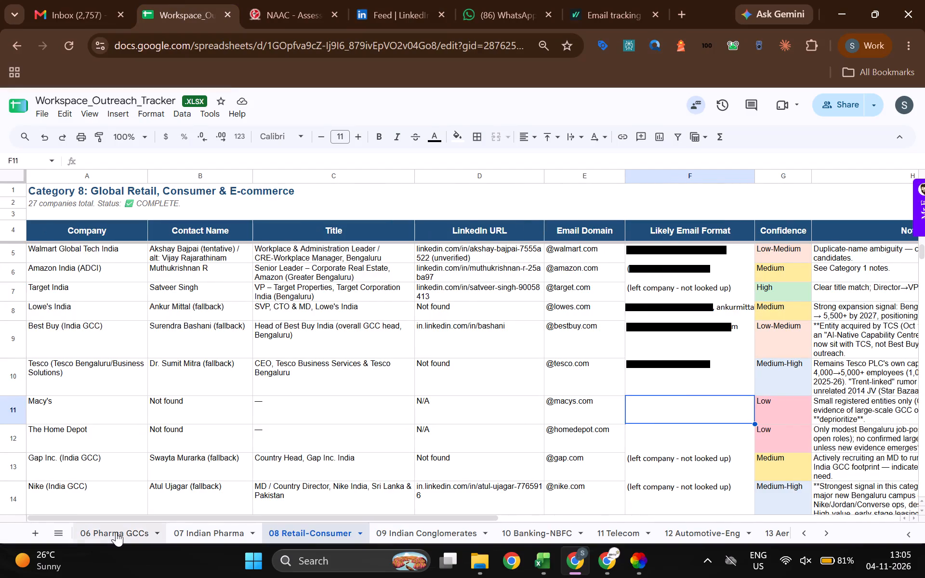
scroll(116, 532, right, 11)
click(211, 539)
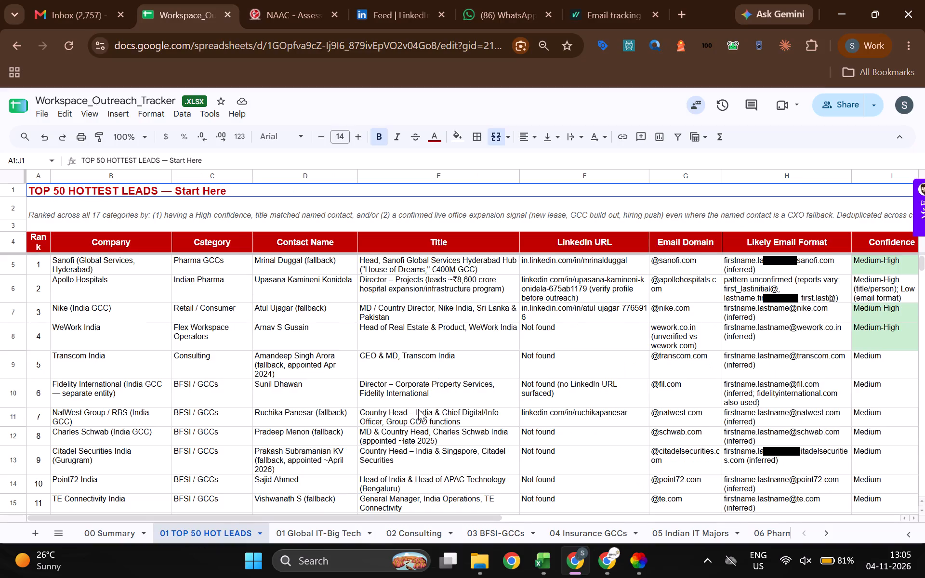
click(304, 537)
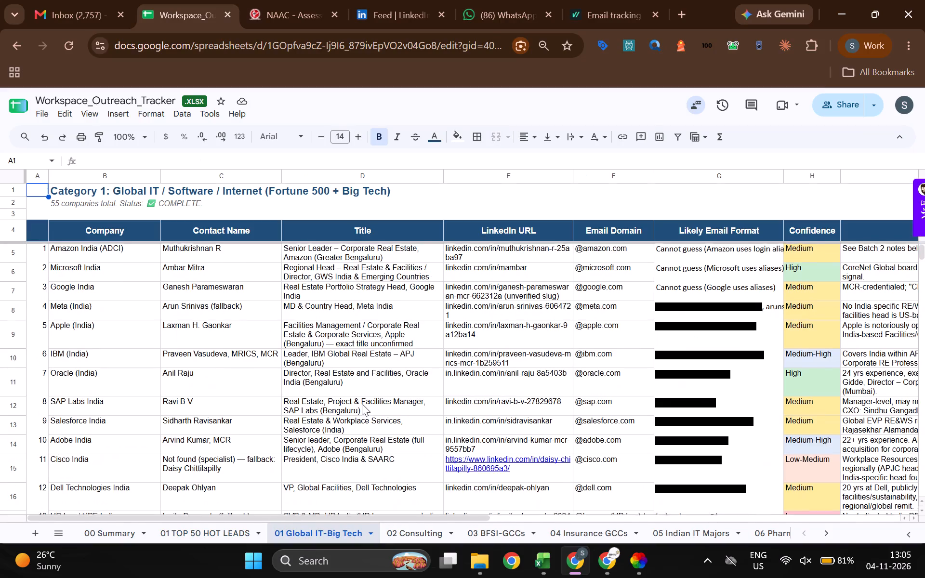
scroll(362, 404, down, 3)
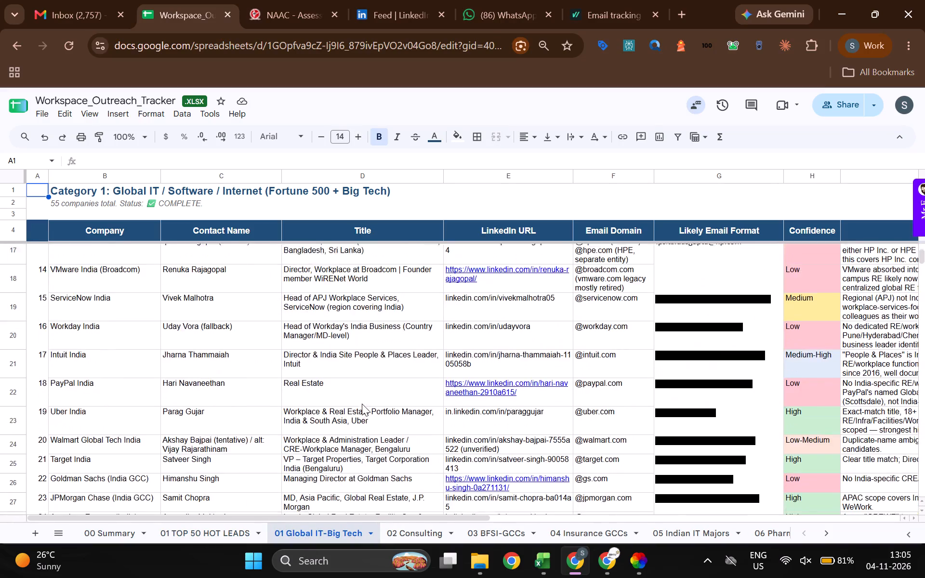
scroll(362, 404, down, 3)
scroll(362, 404, up, 11)
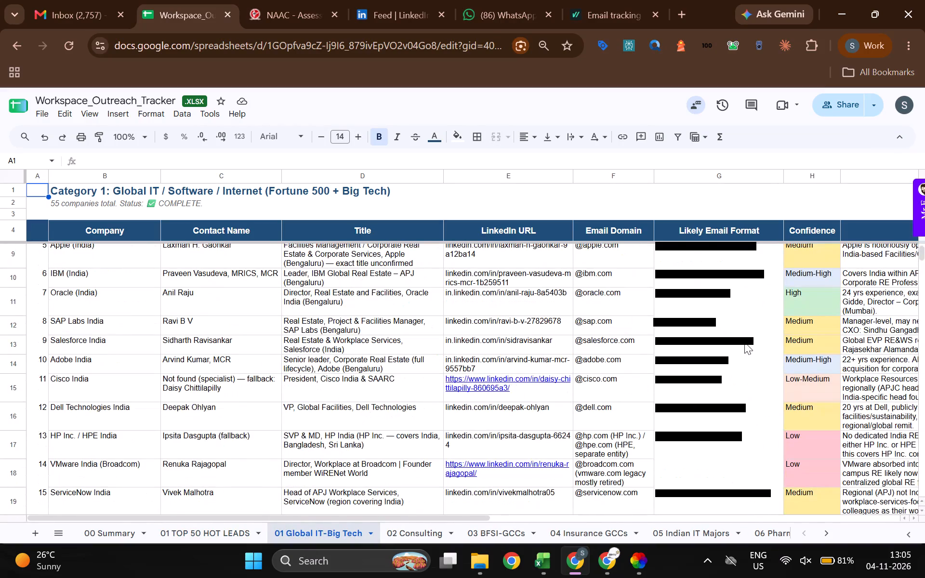
scroll(744, 342, down, 6)
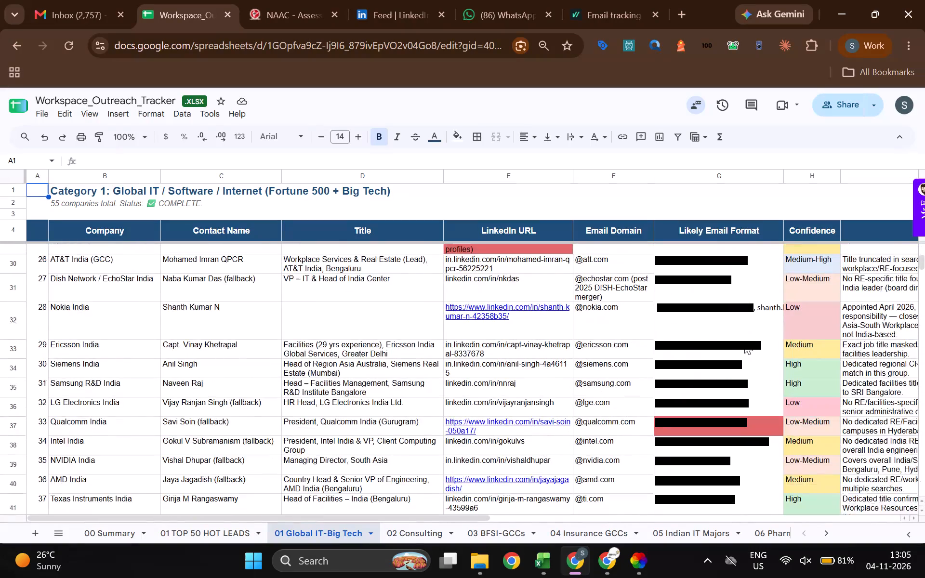
scroll(744, 342, down, 6)
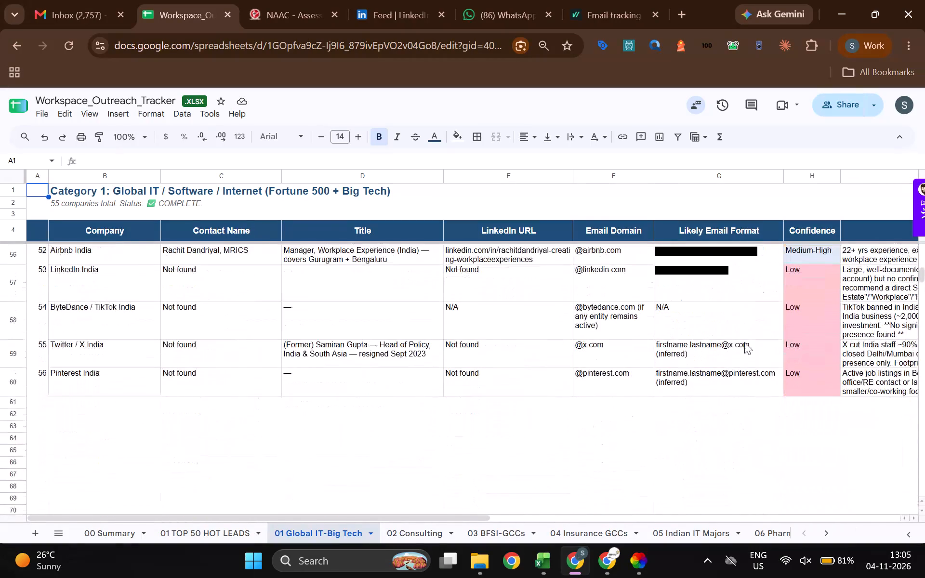
scroll(744, 342, down, 1)
scroll(744, 342, up, 14)
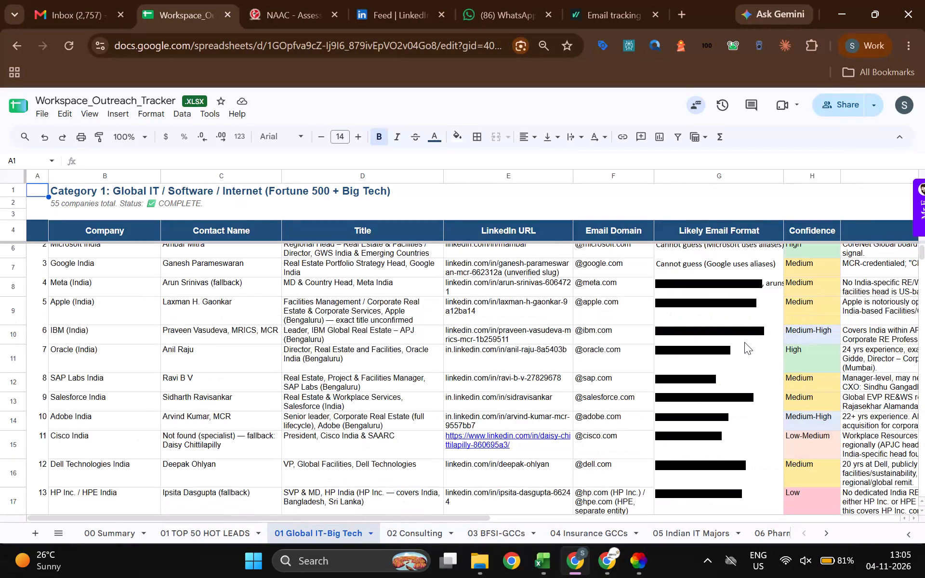
Copy the Amazon India contact's LinkedIn URL from the tracker, open it in place of the NAAC page, and look over the profile.
click(513, 249)
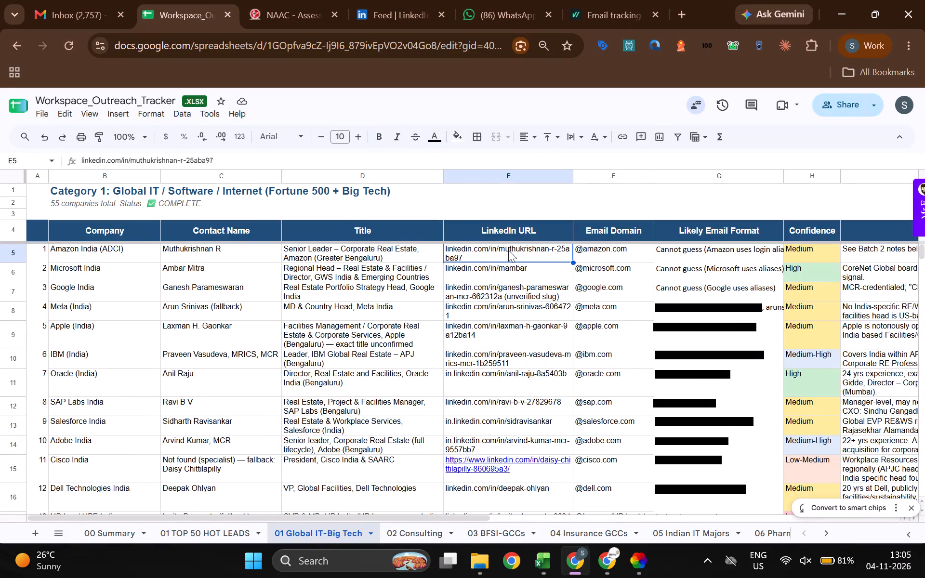
key(ctrl+c)
click(292, 0)
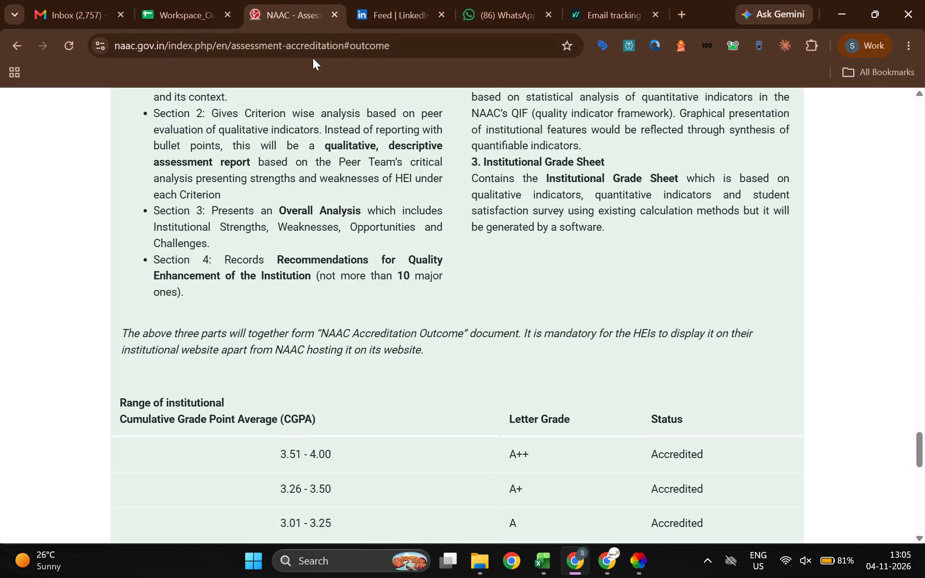
drag(313, 58, 295, 40)
click(295, 40)
key(ctrl+v)
key(Return)
key(backslash)
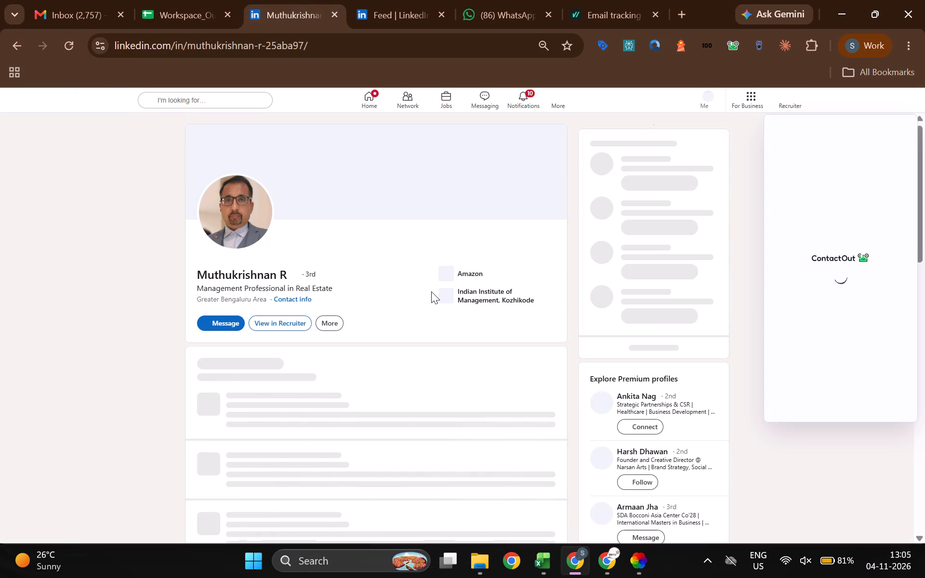
scroll(431, 291, down, 2)
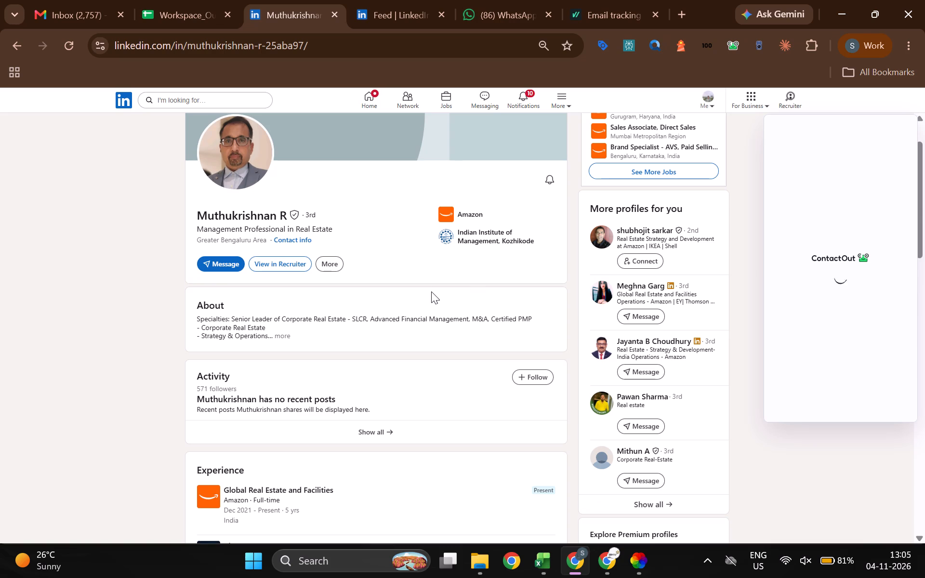
scroll(431, 291, down, 1)
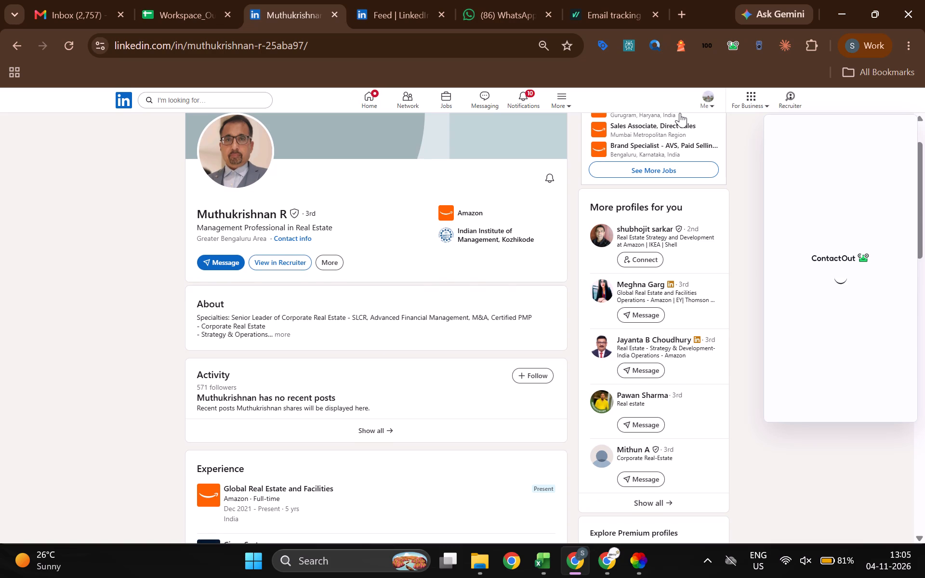
Look up the Amazon India contact's phone and email details with the Mr. E by Easyleadz extension.
click(806, 50)
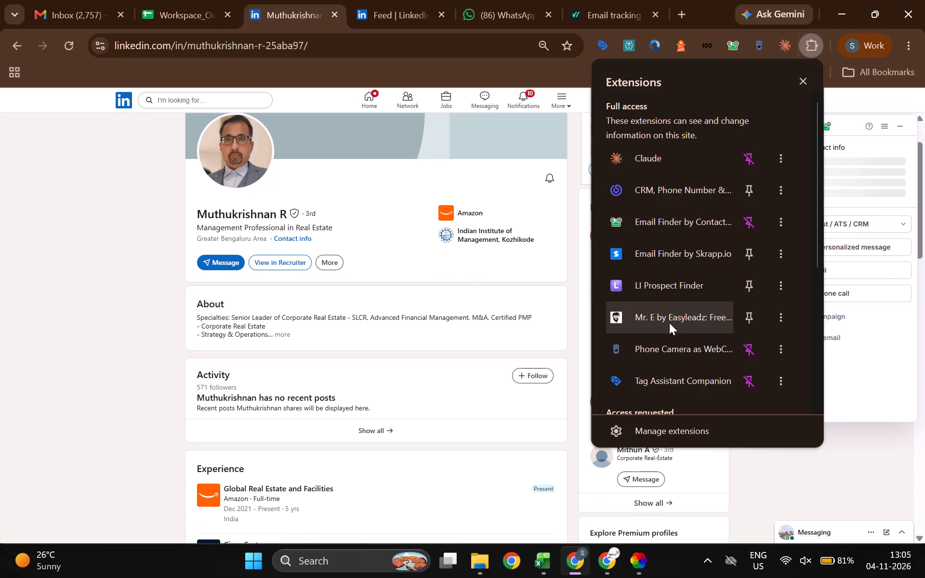
click(669, 322)
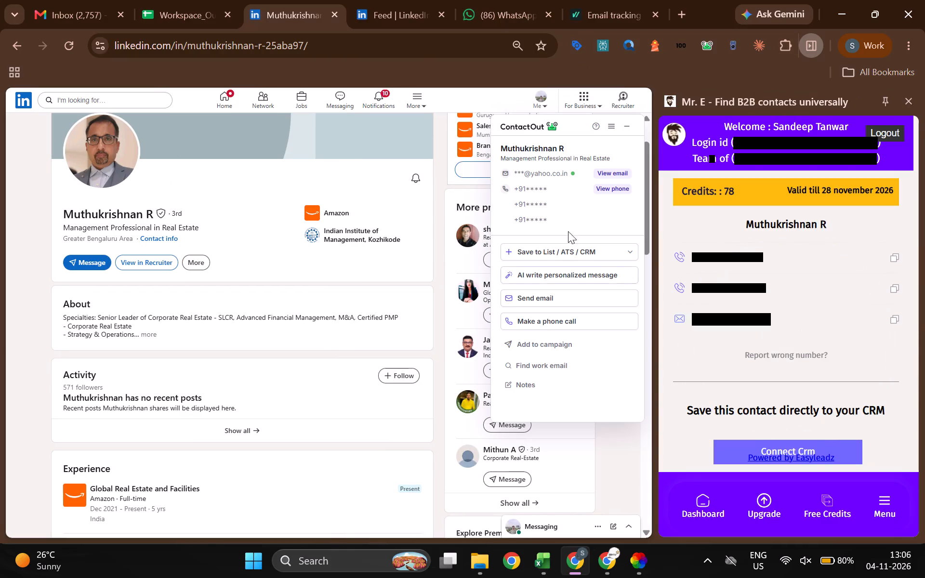
Reveal and copy the contact's email in ContactOut, and paste it into Amazon India's Likely Email Format cell in the tracker.
click(615, 171)
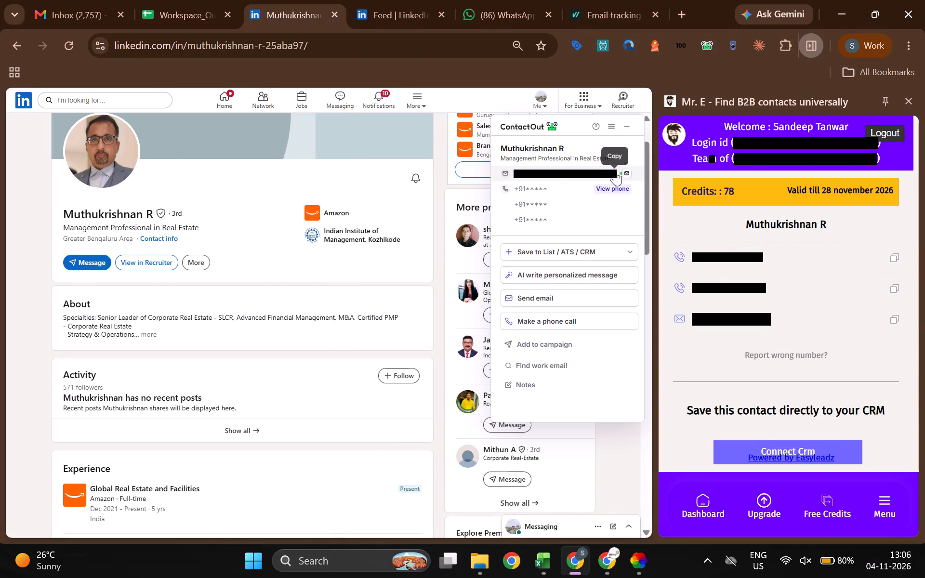
click(615, 171)
click(200, 0)
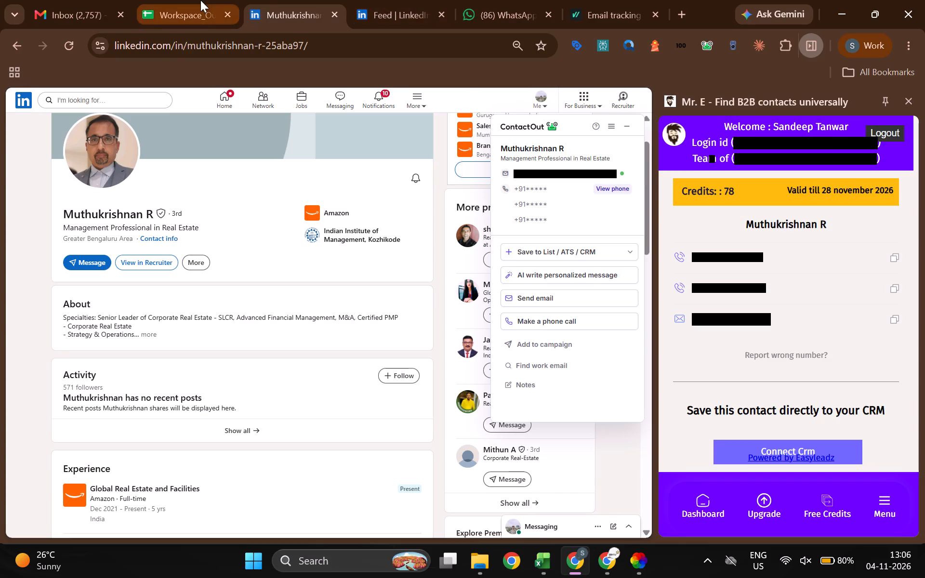
key(Right)
key(Right)
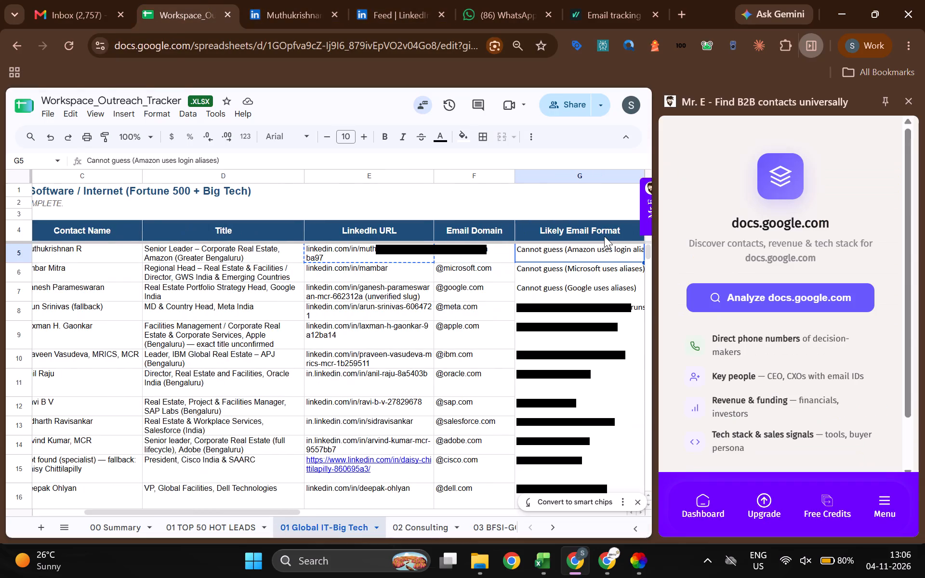
key(ctrl+v)
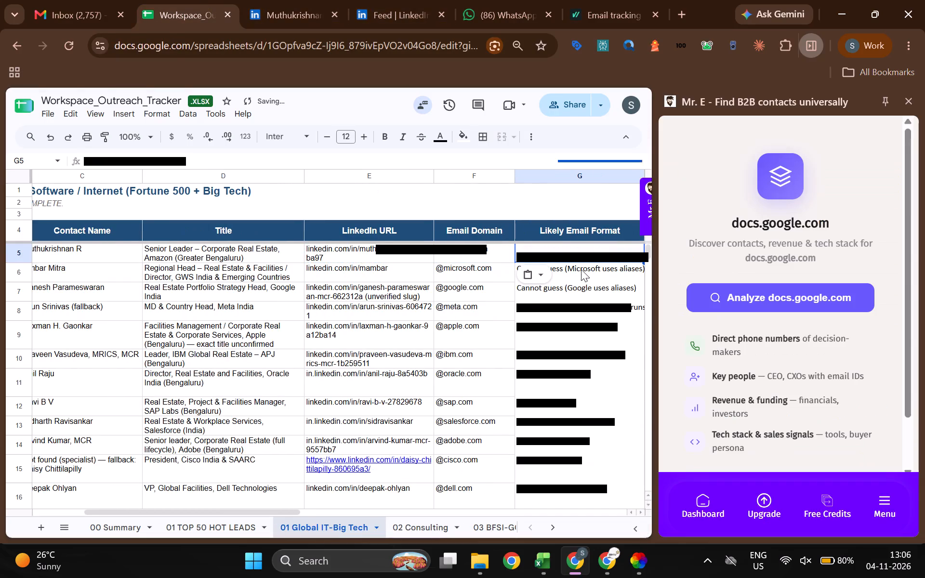
click(581, 273)
Open the Microsoft India contact's LinkedIn profile using the URL from the tracker, in the same profile tab, and close the Mr. E side panel.
click(335, 269)
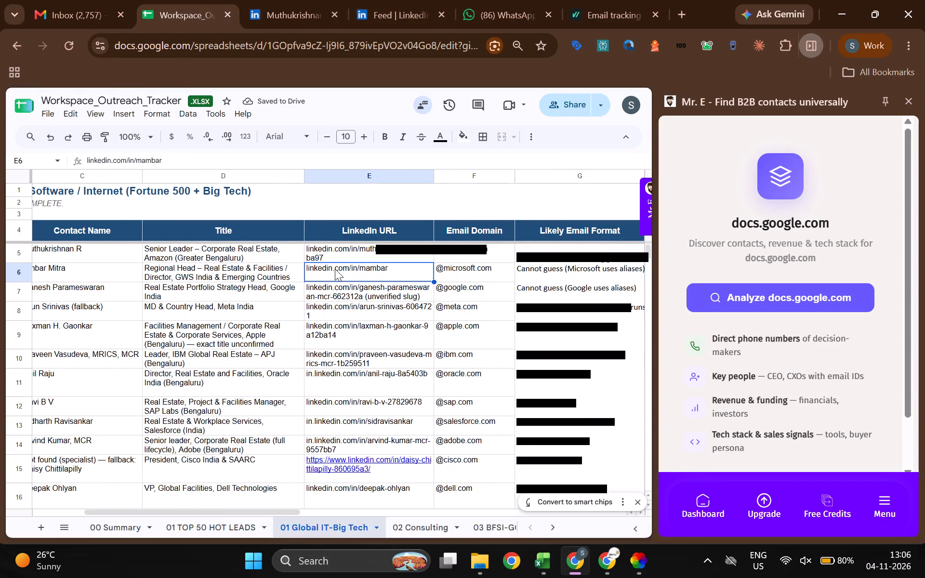
key(ctrl+c)
click(275, 0)
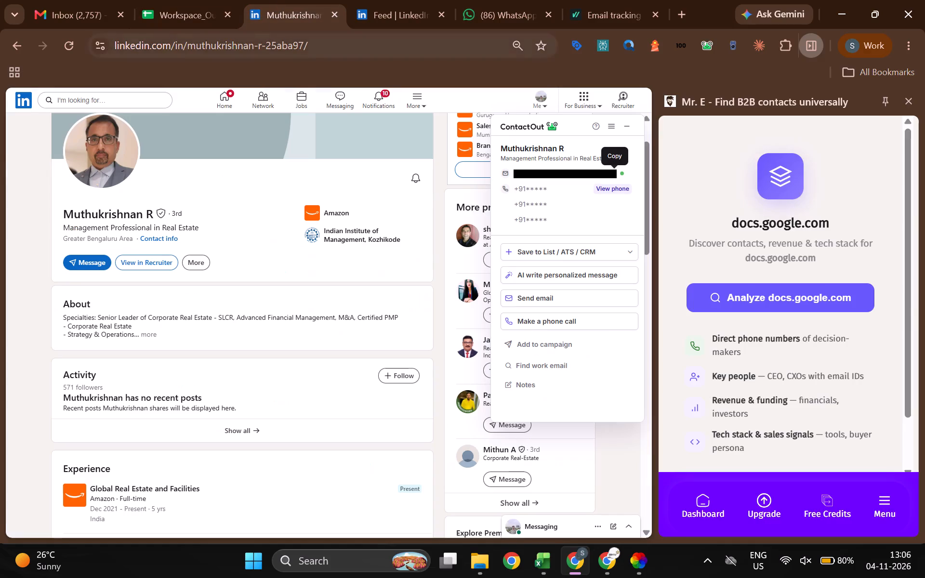
click(265, 52)
key(ctrl+v)
key(Return)
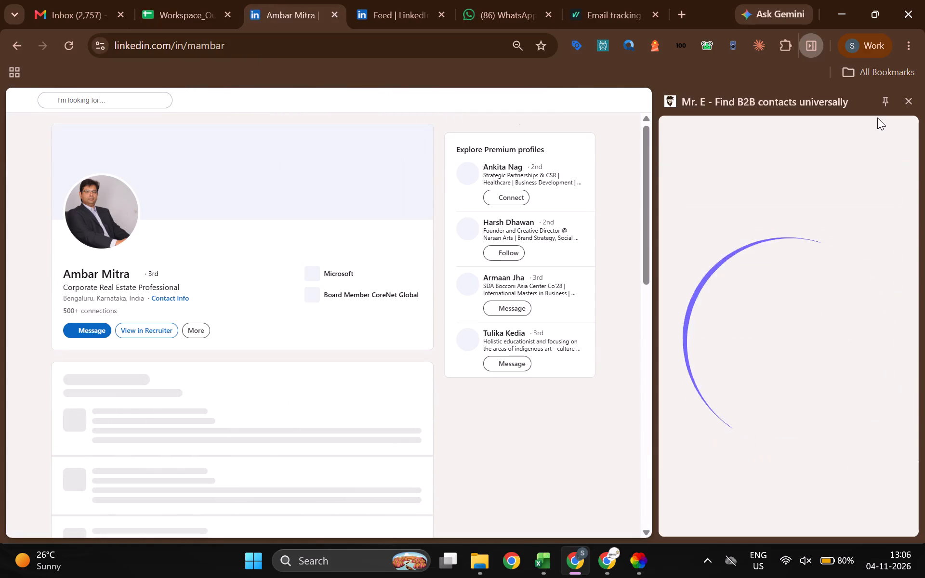
click(906, 99)
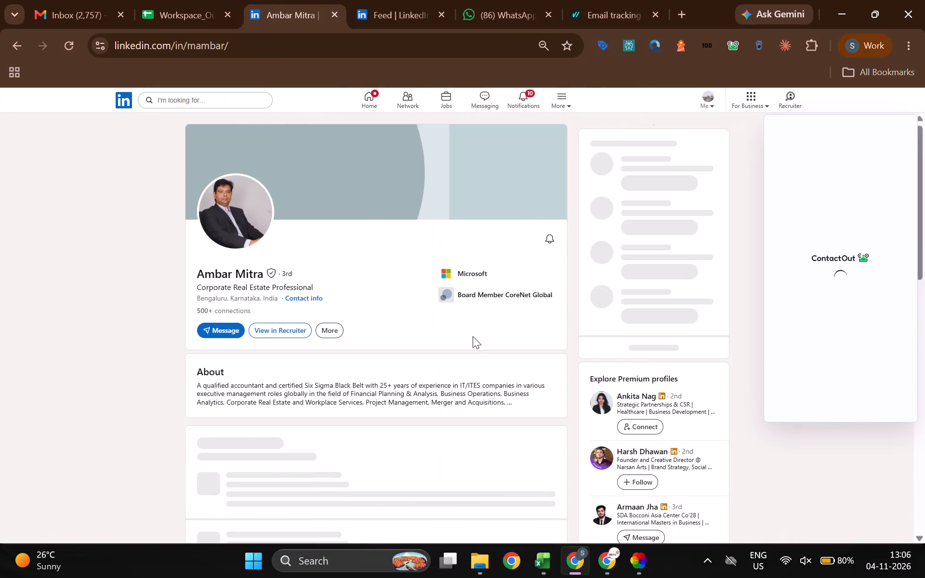
scroll(473, 336, down, 1)
Look up the Microsoft India contact with Mr. E by Easyleadz on the LinkedIn profile and copy the emails it provides.
click(171, 0)
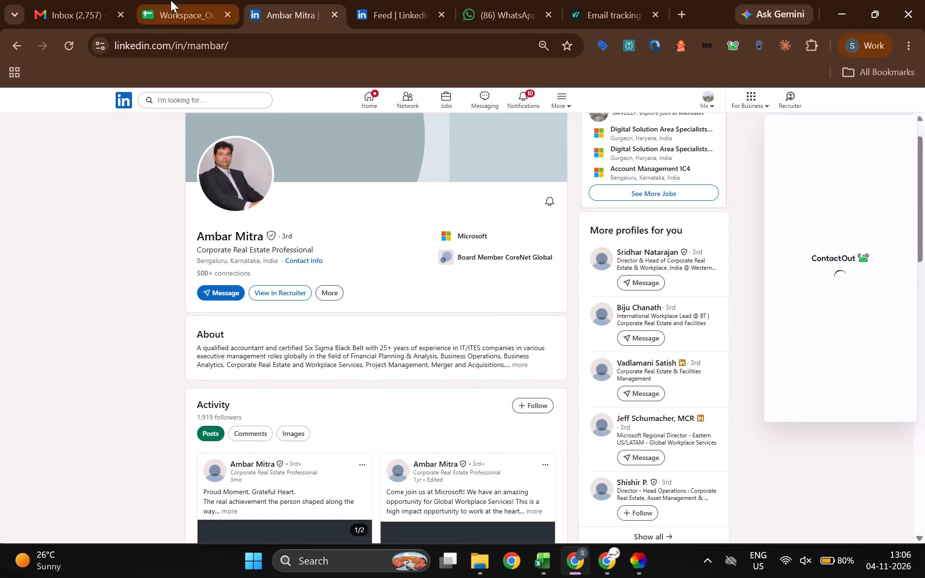
scroll(480, 280, left, 1)
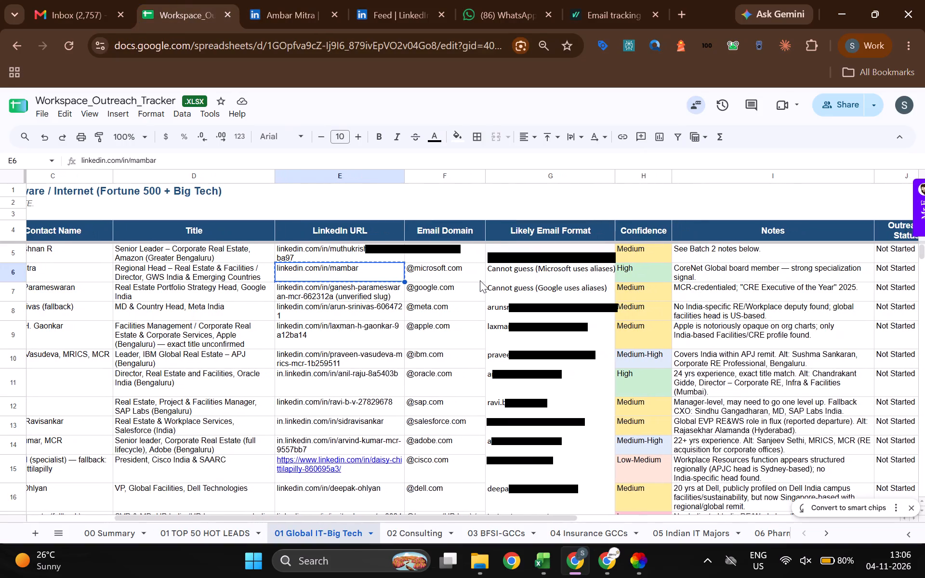
scroll(480, 280, left, 1)
click(286, 0)
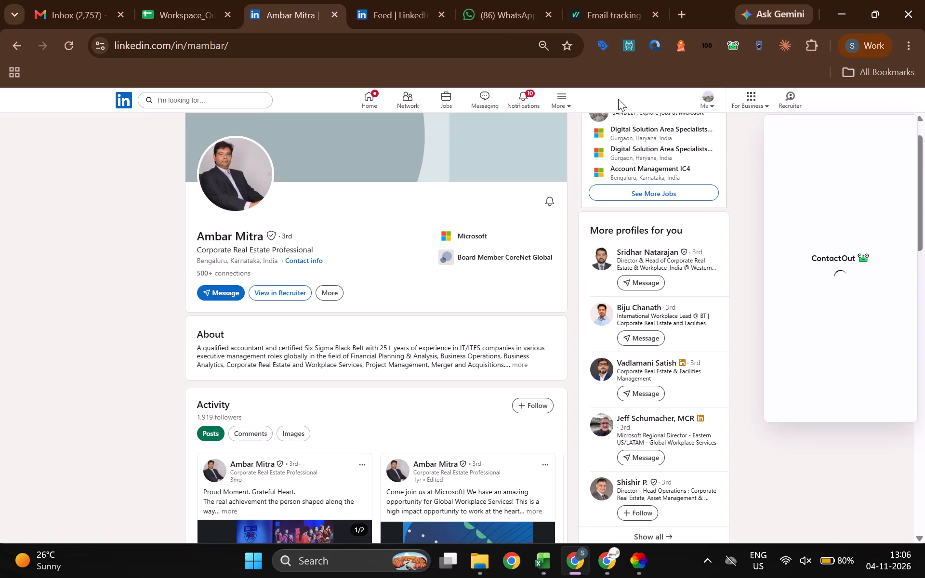
click(812, 40)
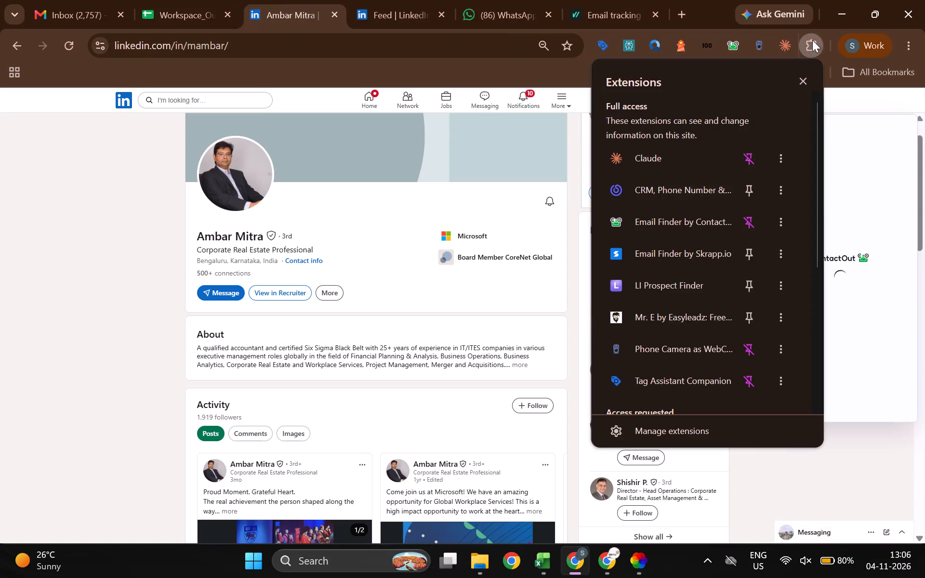
click(661, 327)
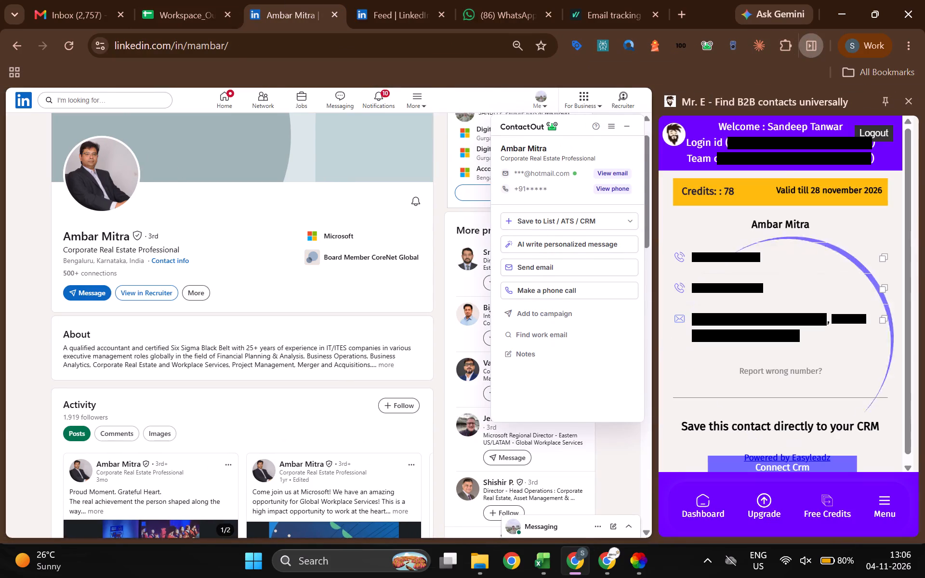
click(885, 316)
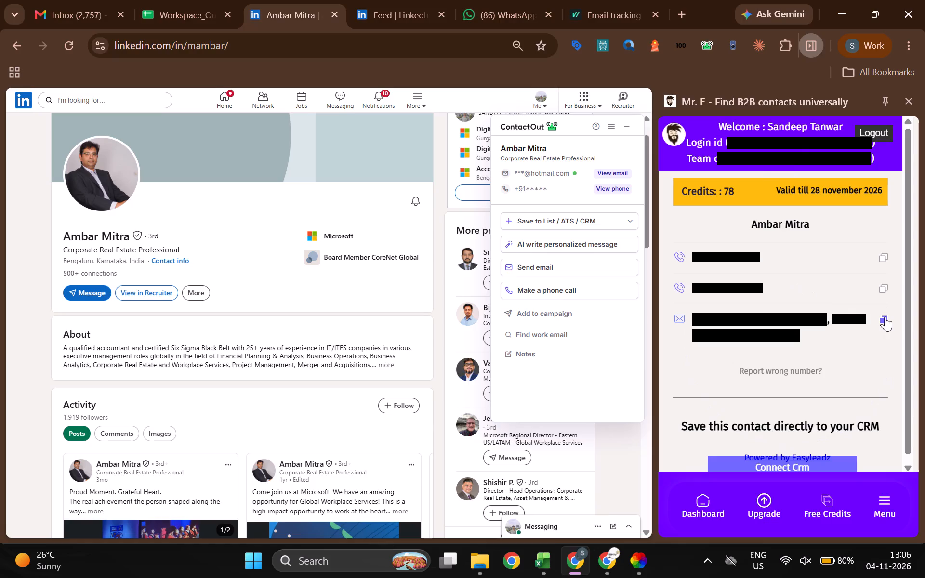
Paste the emails into Microsoft India's Likely Email Format cell in the tracker and delete the first address, keeping only the second.
click(214, 0)
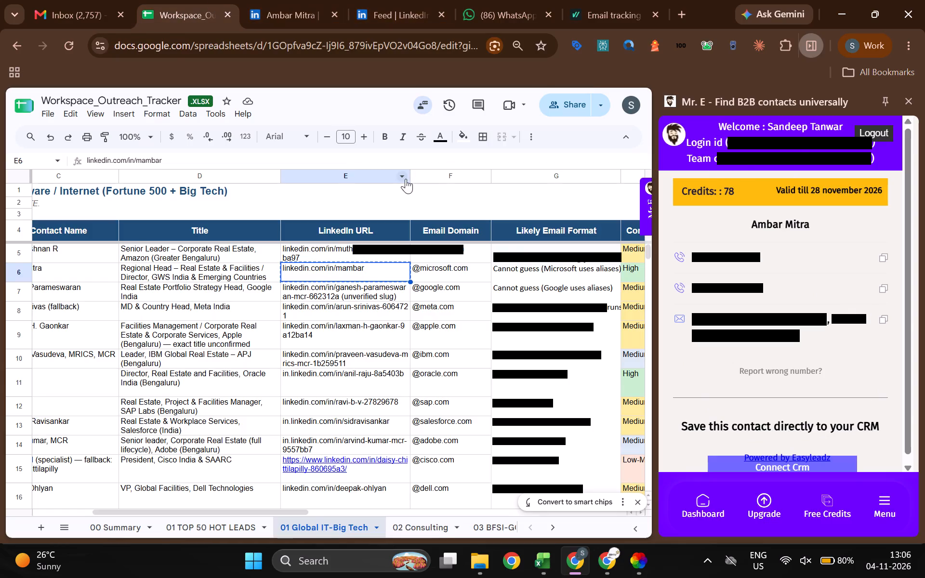
key(Right)
key(Right)
key(ctrl+v)
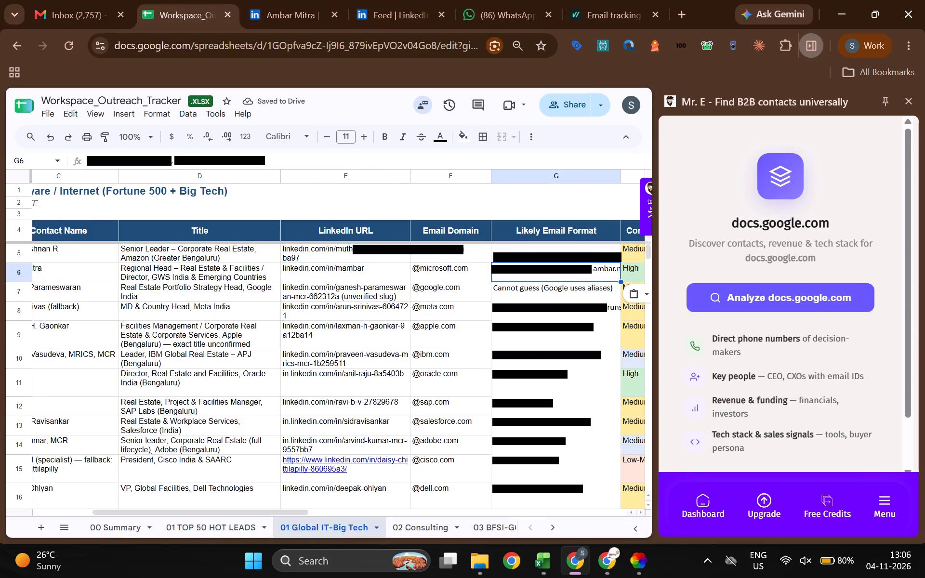
drag(175, 162, 18, 156)
key(BackSpace)
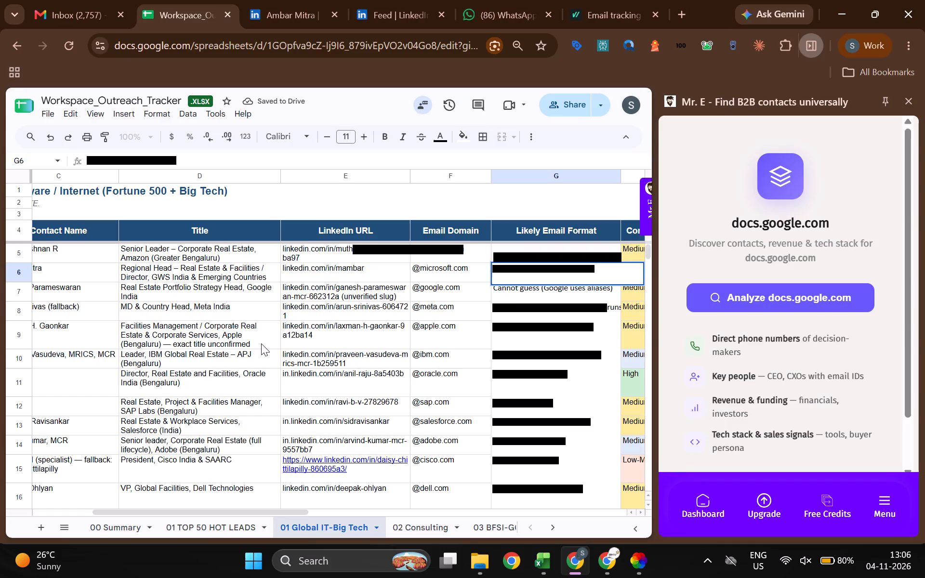
click(413, 350)
Copy the Google India contact's LinkedIn URL without the "(unverified slug)" note and try to open it in the profile tab.
click(347, 286)
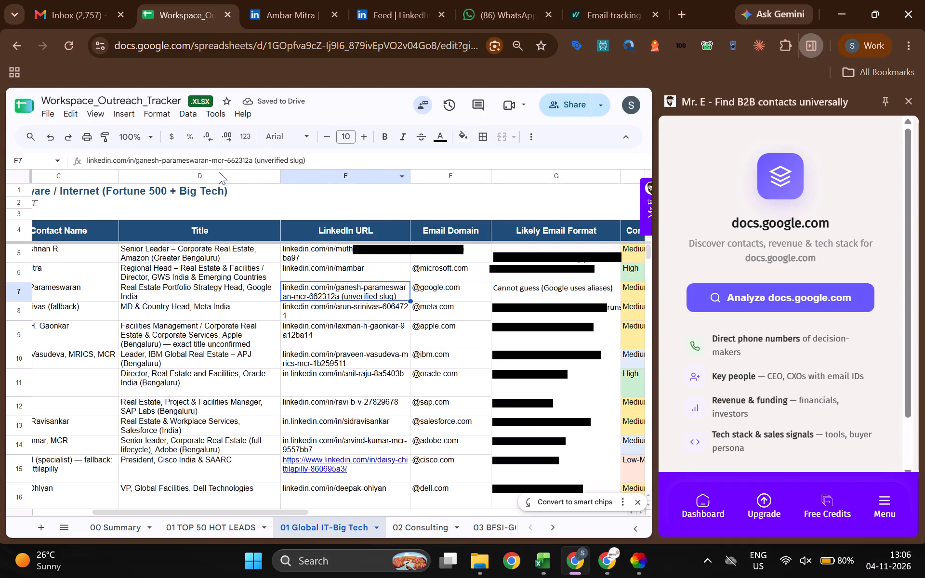
drag(254, 160, 5, 179)
key(ctrl+c)
click(302, 0)
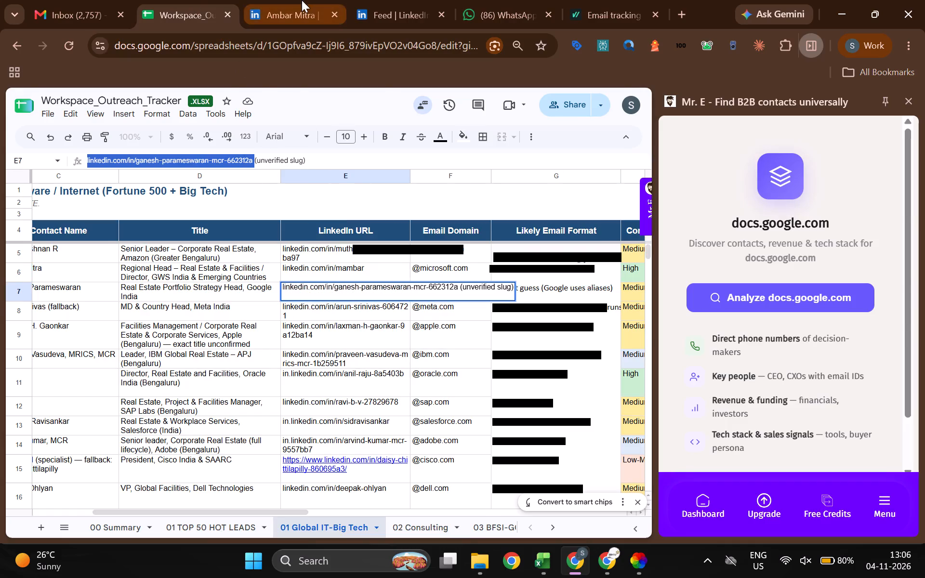
click(276, 52)
key(ctrl+v)
key(Return)
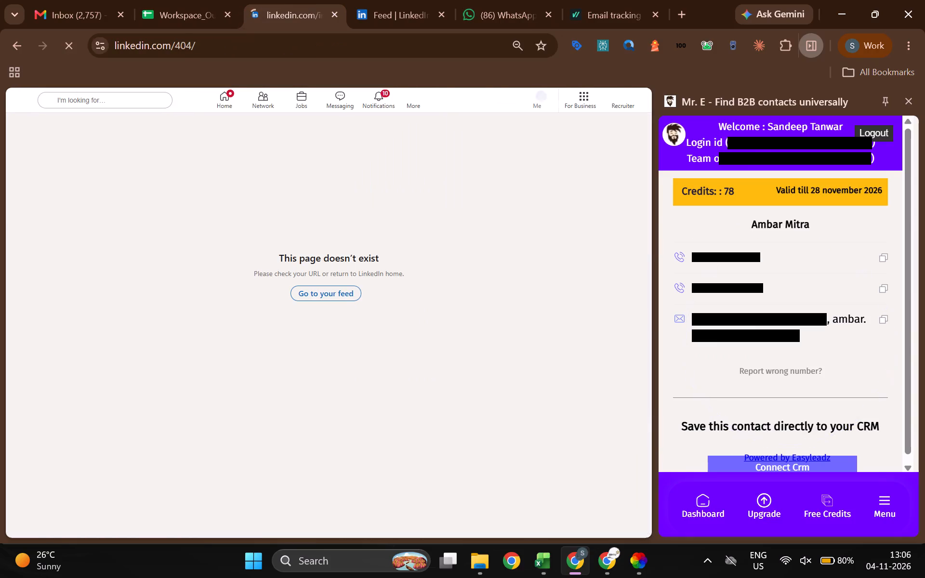
Search Google for the Google India contact's name and title from the tracker, and scan the results for a matching LinkedIn profile.
click(197, 0)
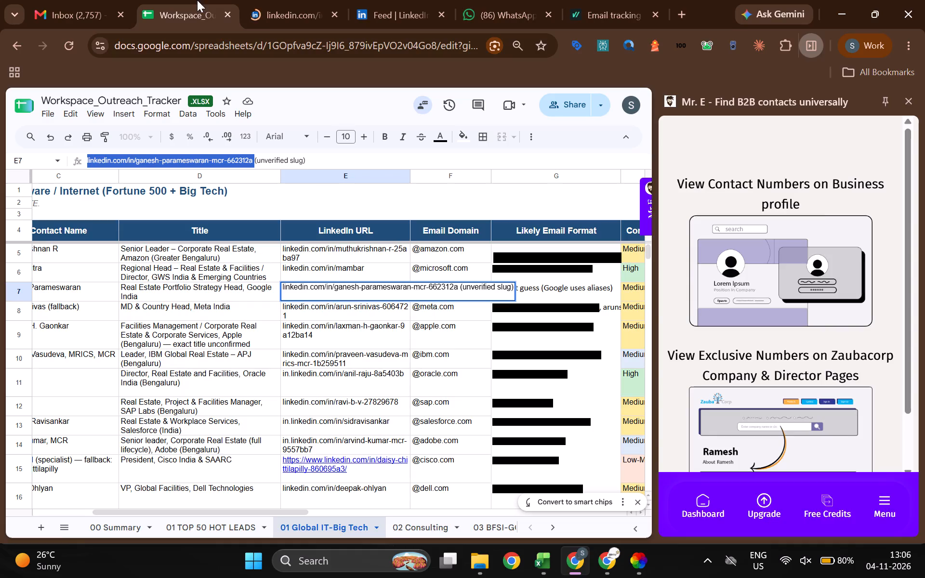
click(385, 320)
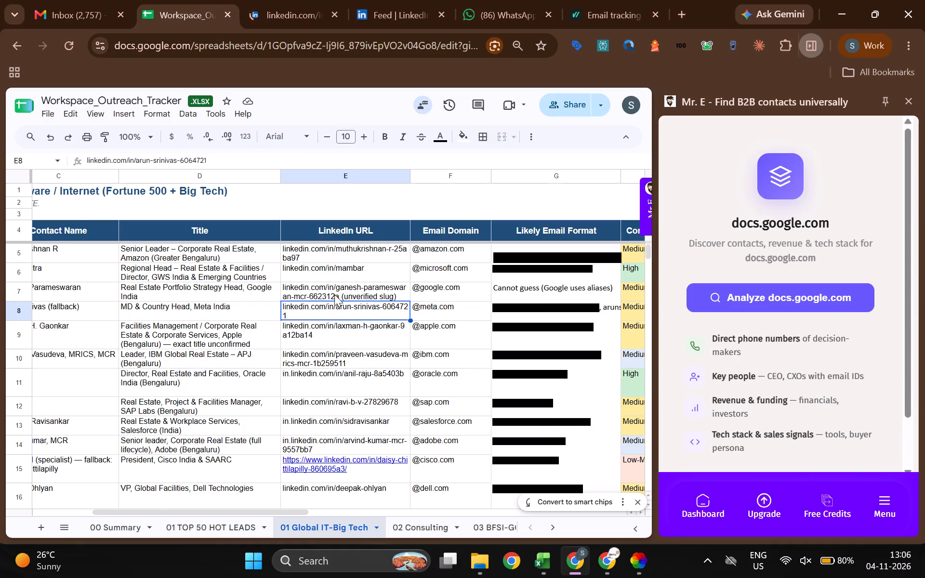
scroll(310, 295, right, 4)
click(259, 294)
key(shift+Right)
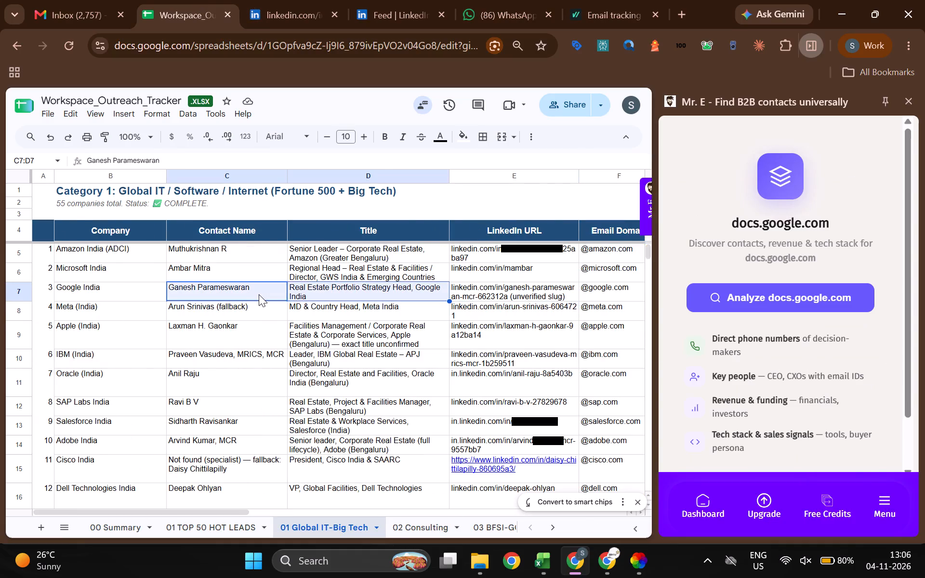
key(ctrl+c)
click(313, 0)
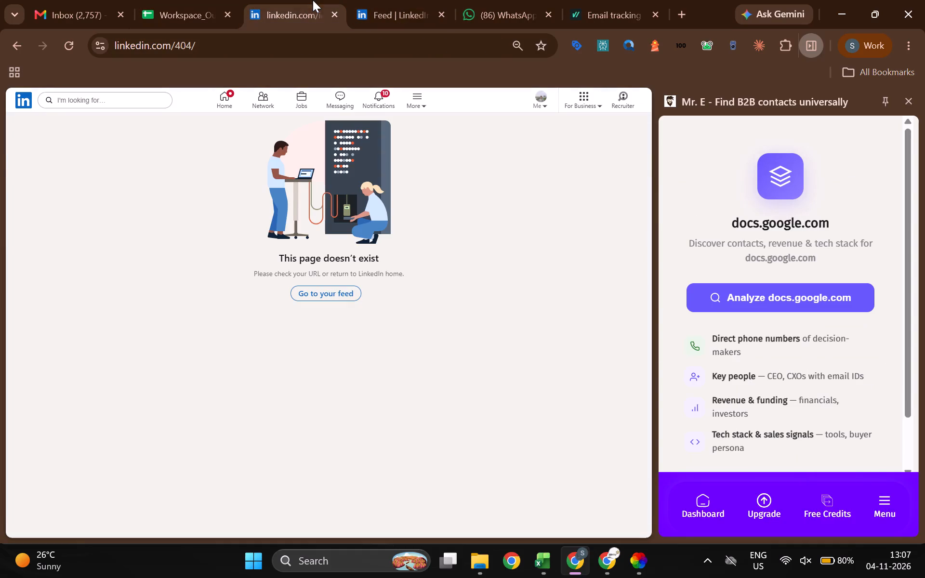
click(283, 55)
key(ctrl+v)
key(Return)
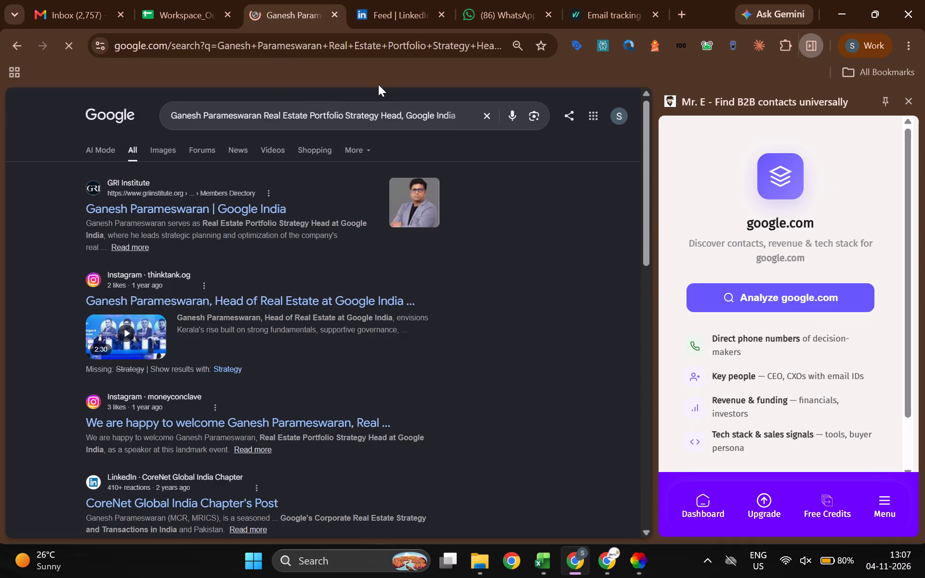
scroll(202, 222, down, 1)
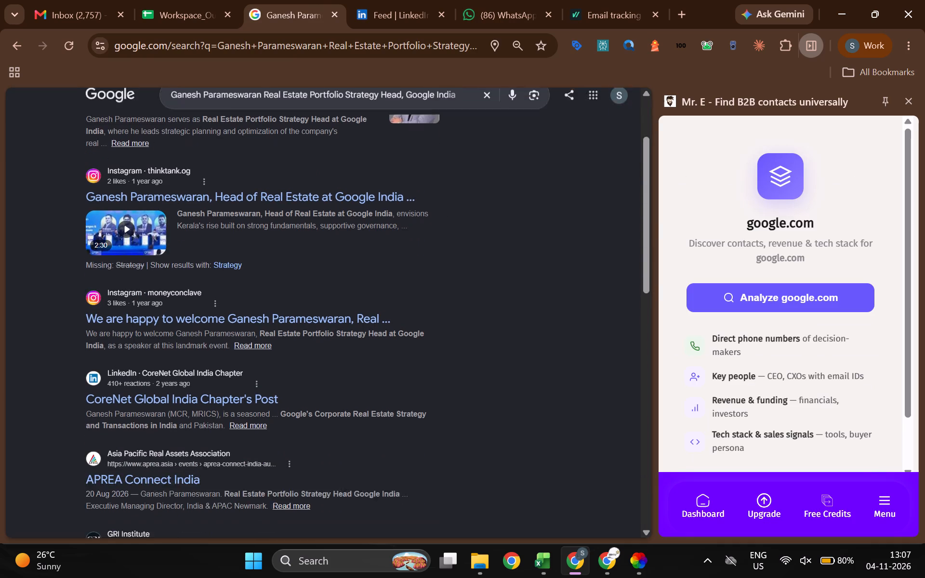
scroll(202, 222, down, 6)
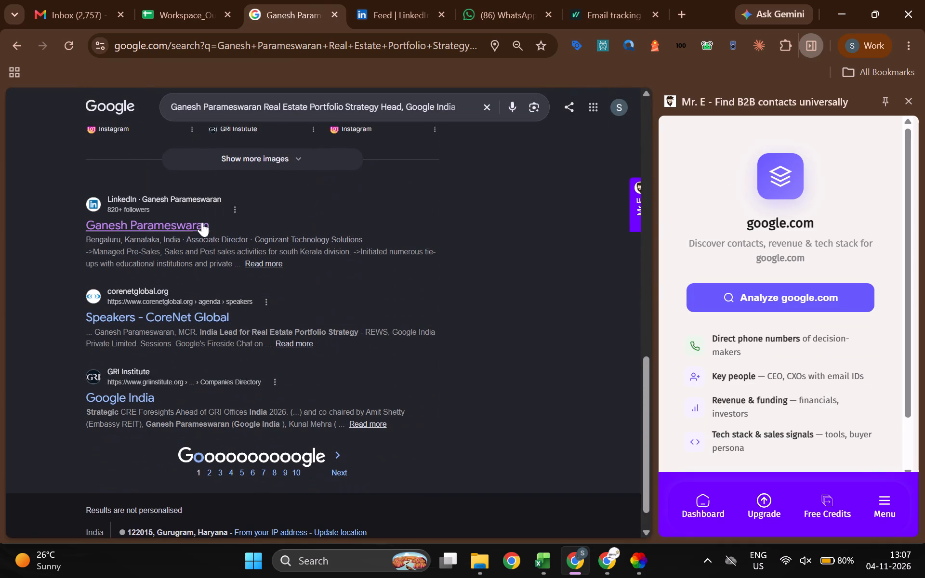
scroll(152, 221, down, 1)
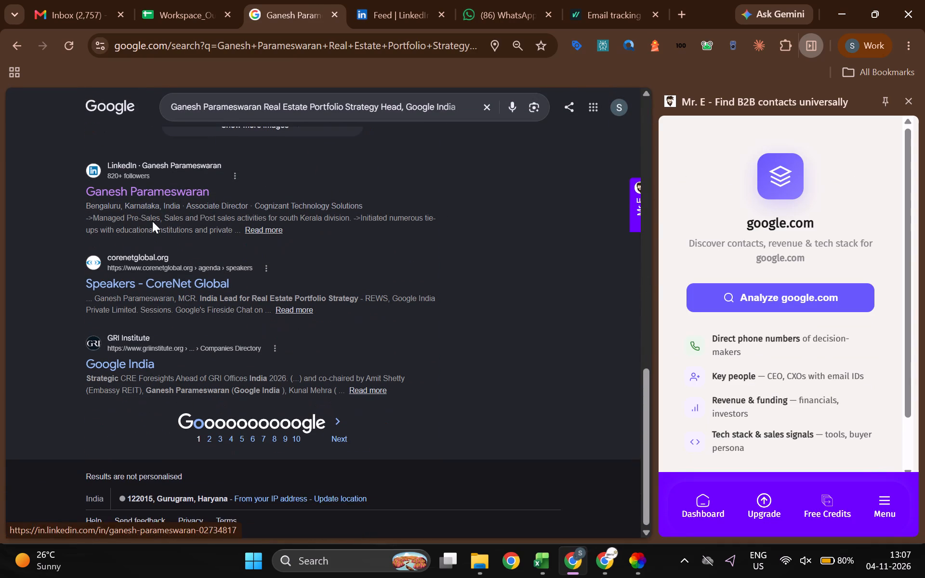
scroll(152, 221, down, 1)
Highlight the entire Google India row with a red fill in the tracker, and close the Mr. E side panel.
click(201, 0)
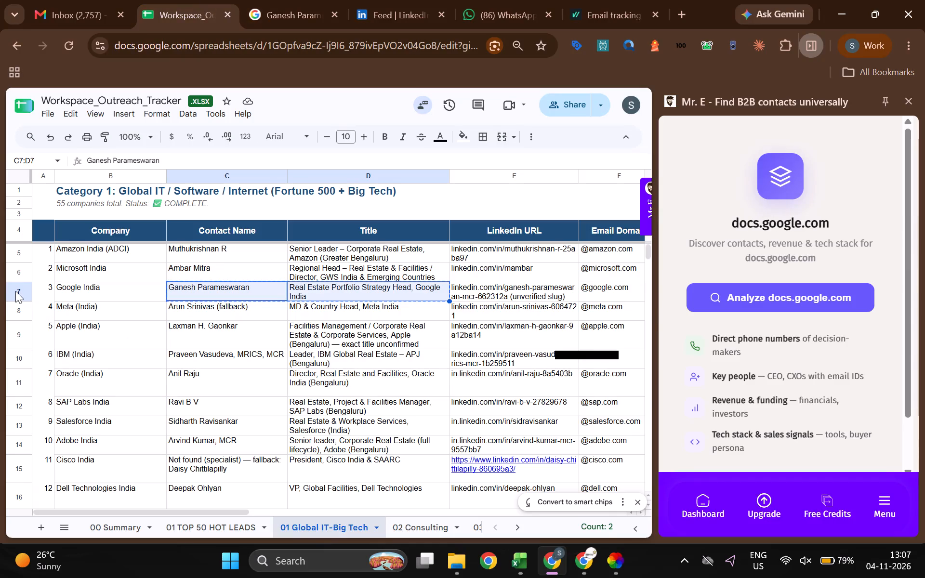
click(15, 291)
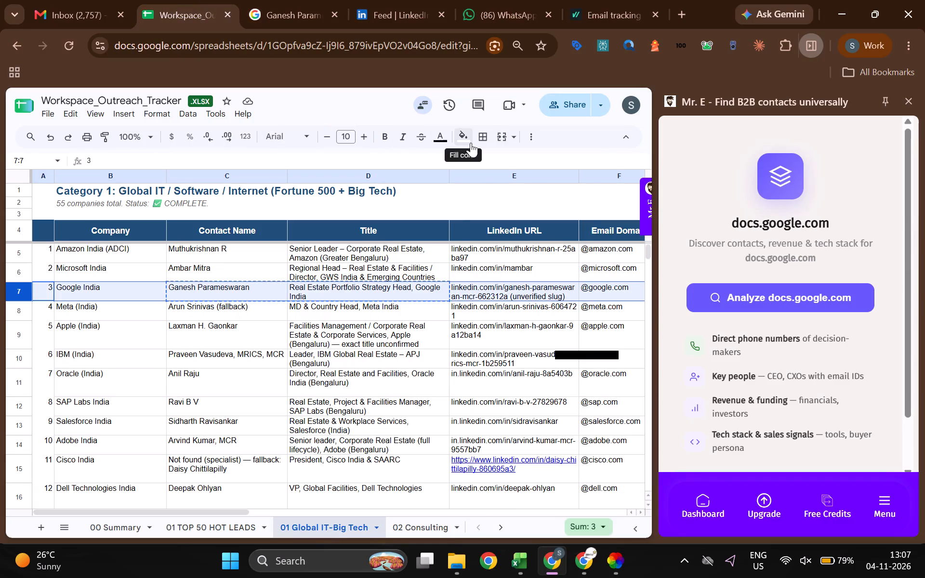
click(471, 143)
click(483, 224)
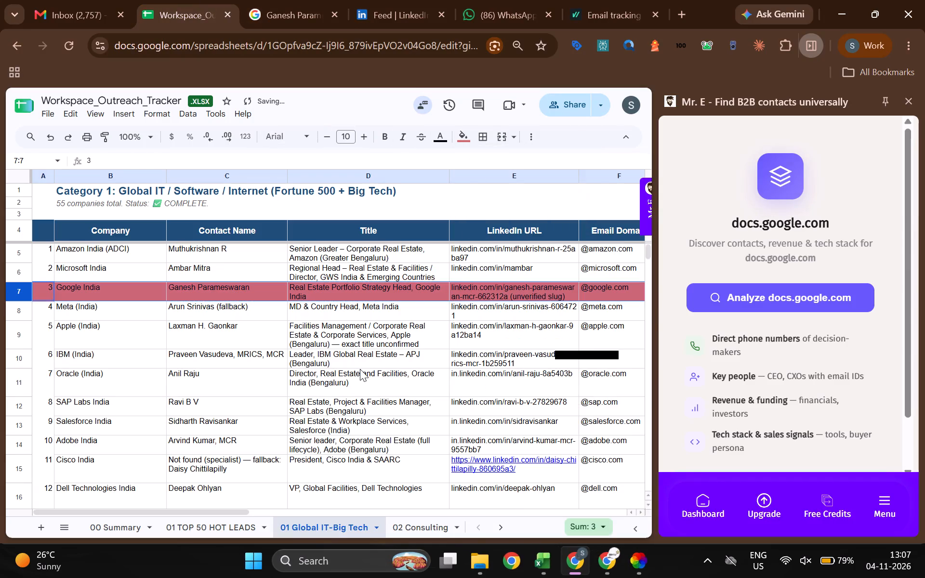
click(360, 369)
click(913, 95)
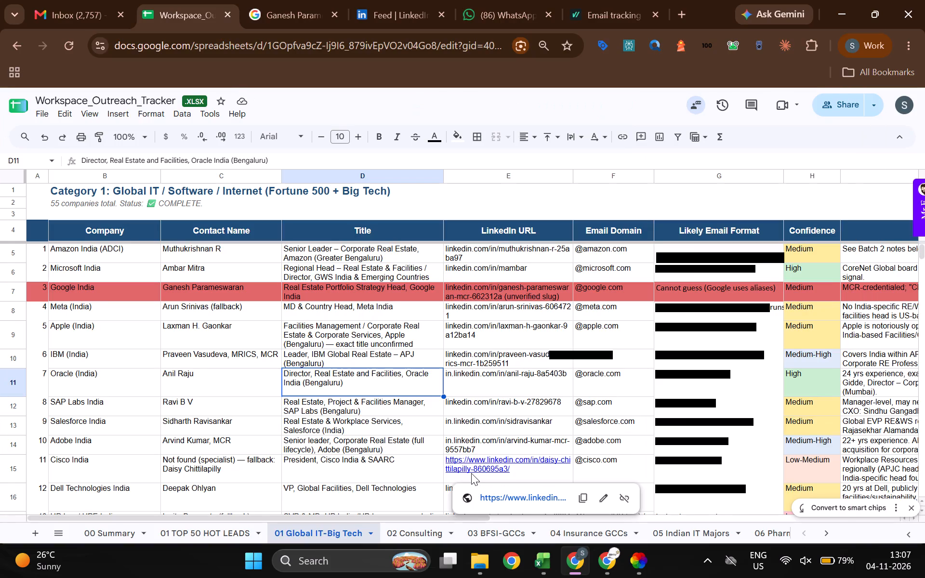
Look over the Global IT-Big Tech, TOP 50 HOT LEADS and Consulting sheets, examining their contact rows and email columns.
scroll(416, 415, right, 1)
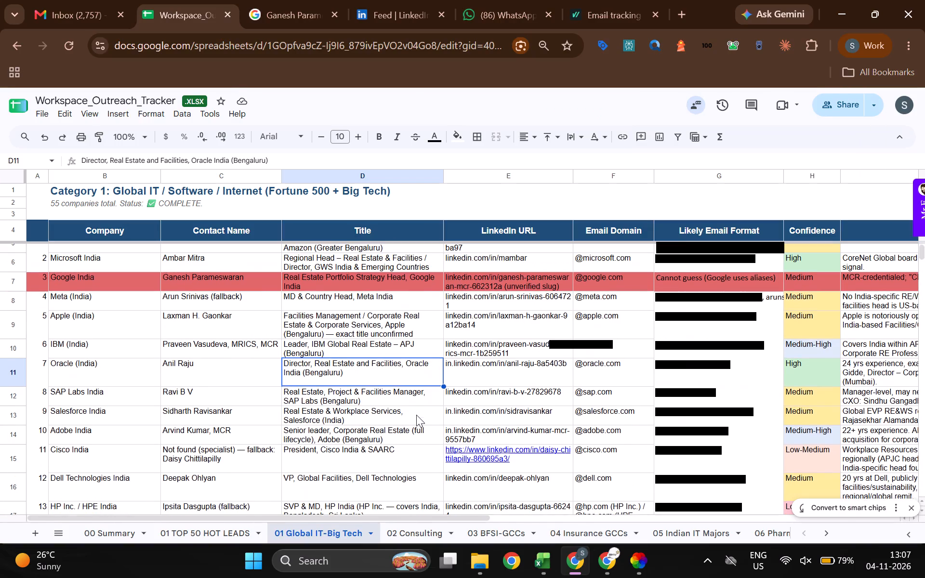
scroll(416, 415, right, 1)
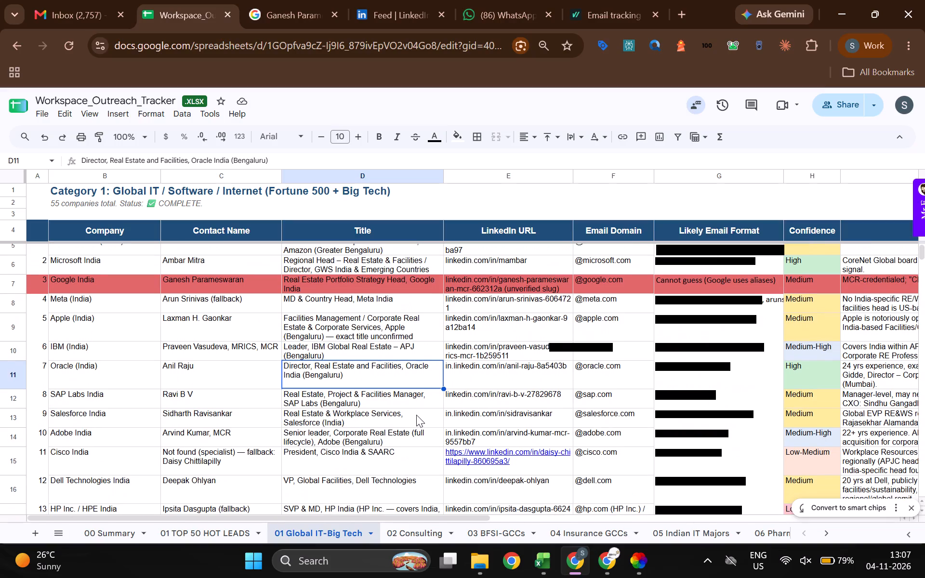
click(224, 532)
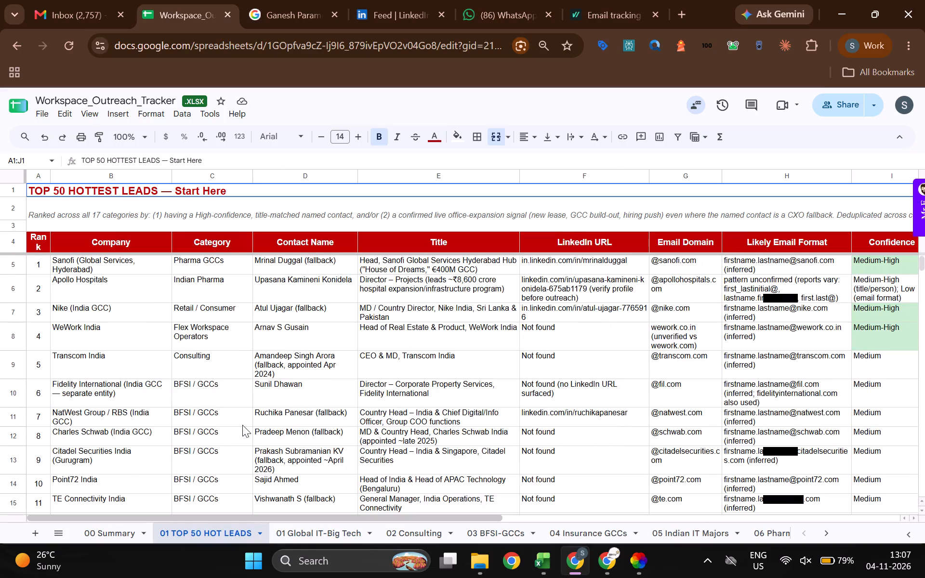
scroll(242, 425, down, 4)
click(328, 529)
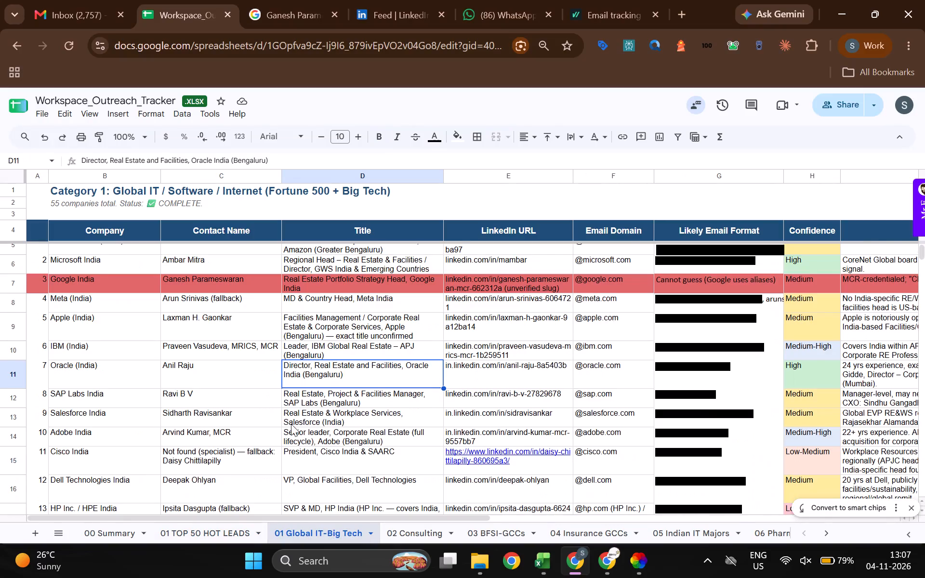
scroll(291, 424, down, 11)
click(418, 538)
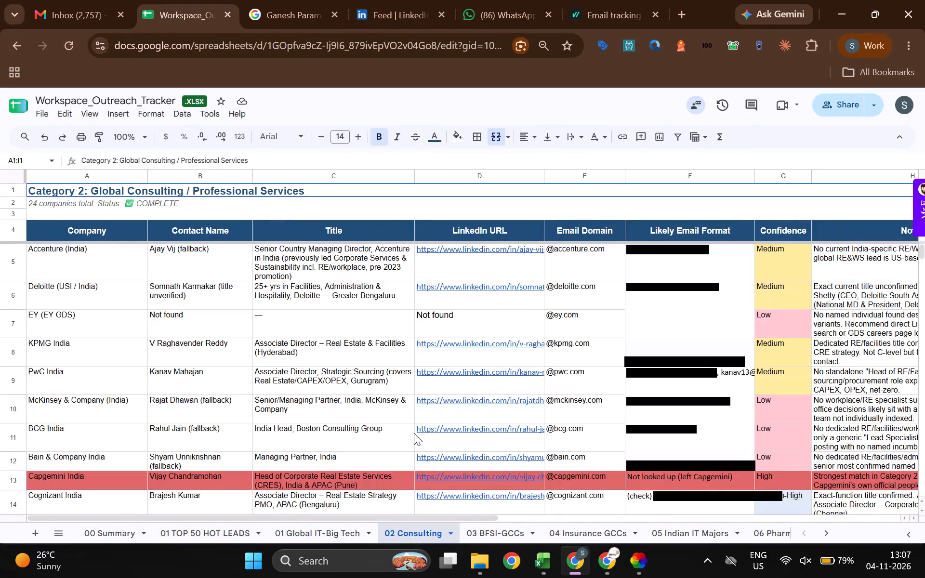
scroll(414, 433, down, 9)
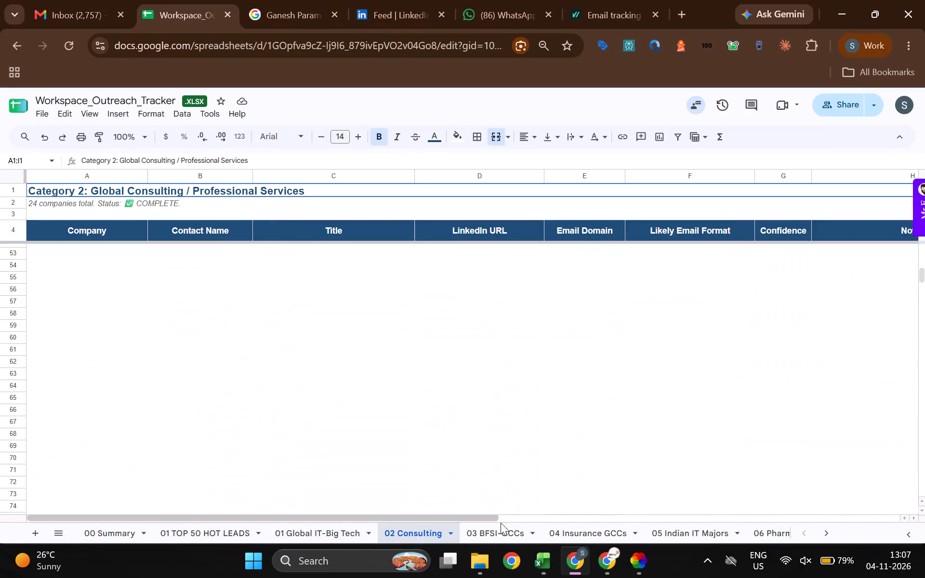
Look through the company rows of the 03 BFSI-GCCs sheet, examining contact names, LinkedIn URLs and likely email formats.
click(499, 549)
click(489, 538)
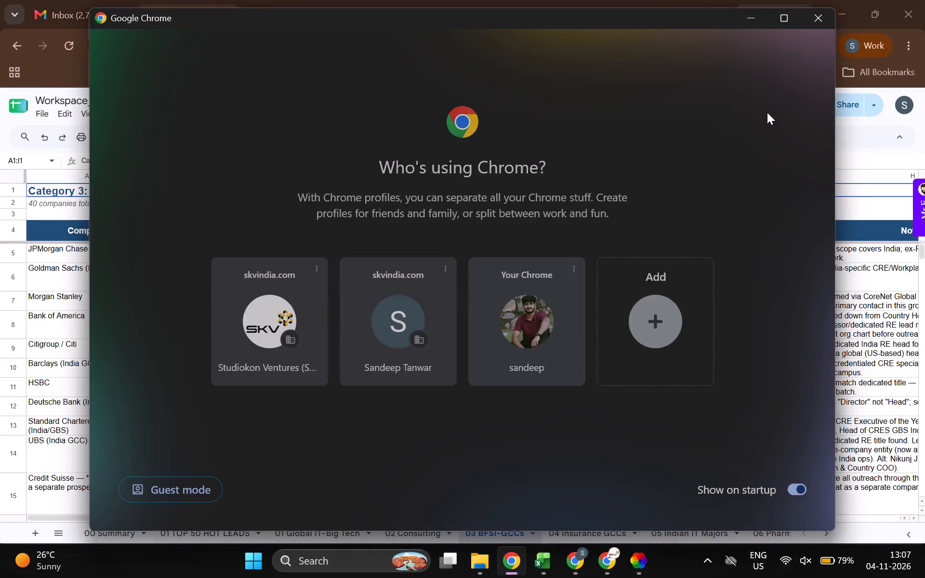
click(814, 24)
scroll(494, 316, down, 2)
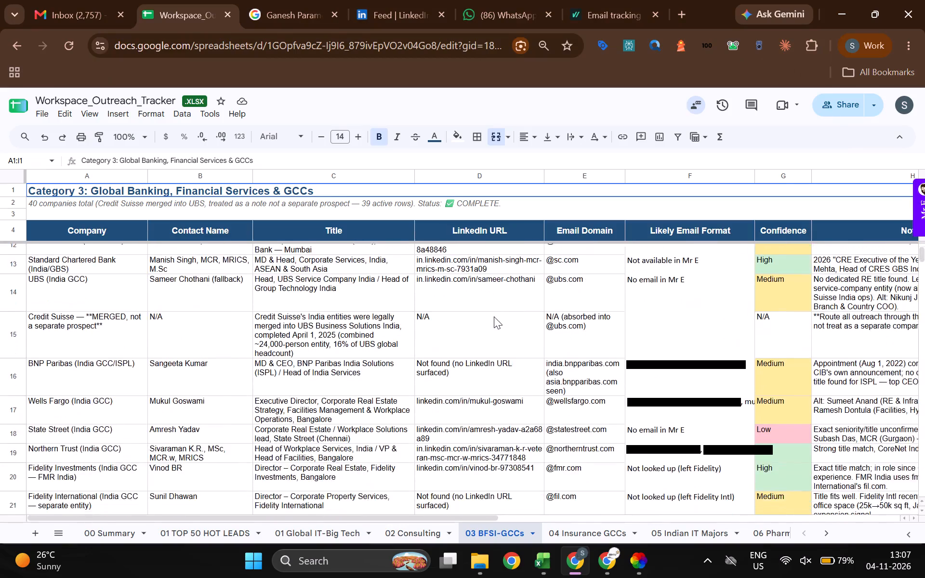
scroll(494, 316, down, 4)
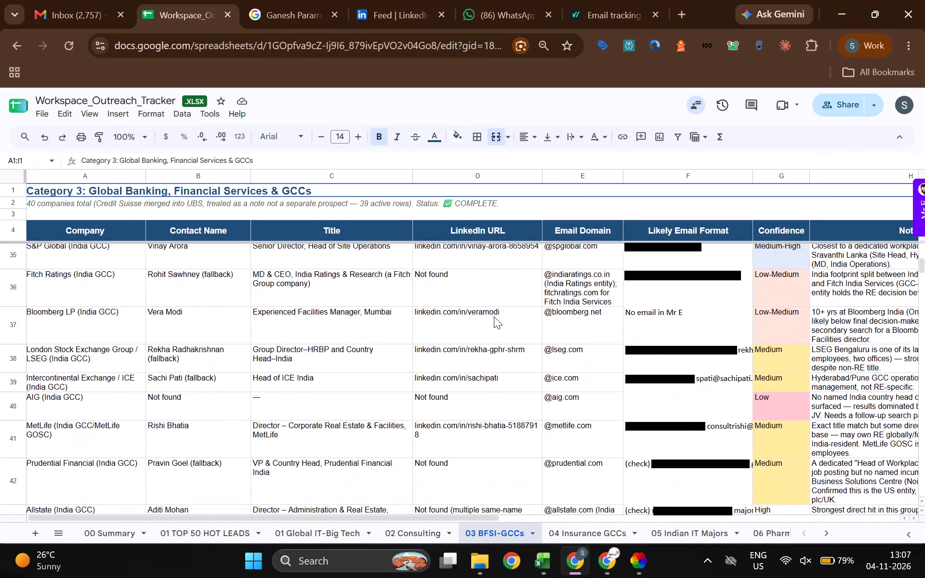
scroll(494, 316, down, 4)
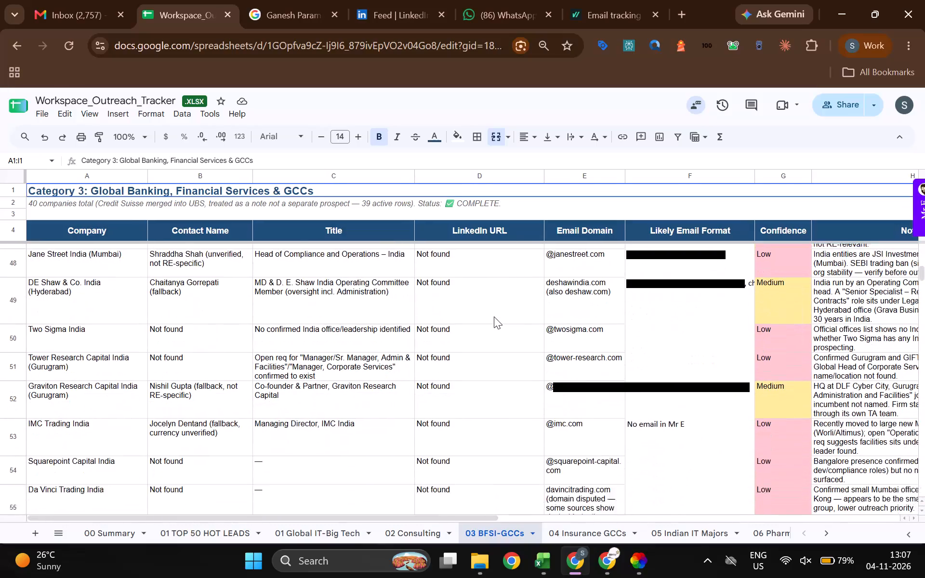
scroll(494, 316, down, 2)
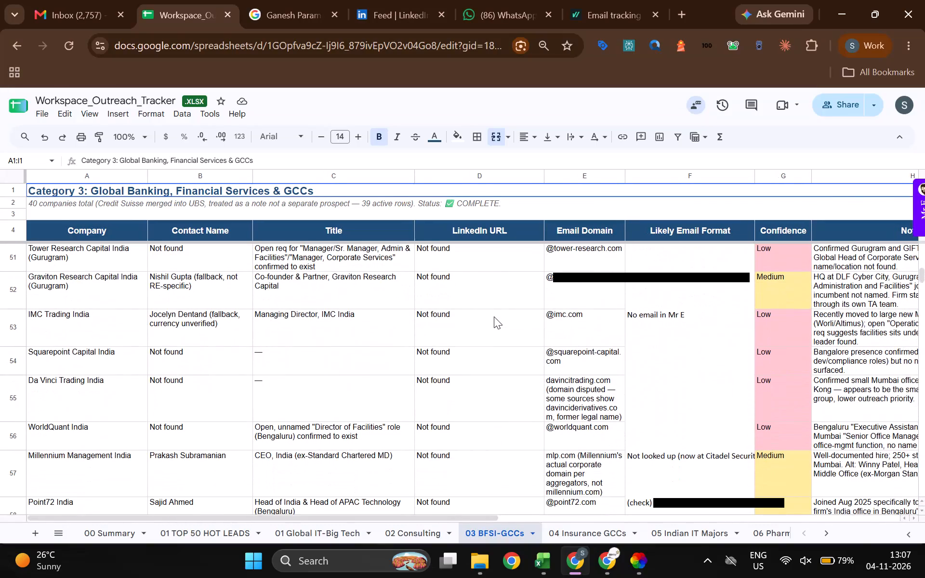
scroll(494, 316, down, 2)
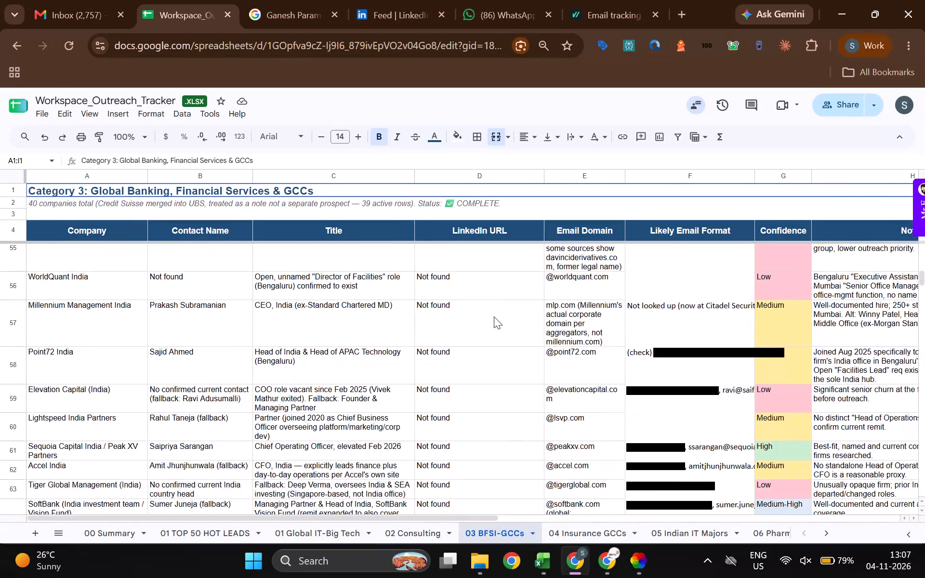
scroll(494, 316, down, 2)
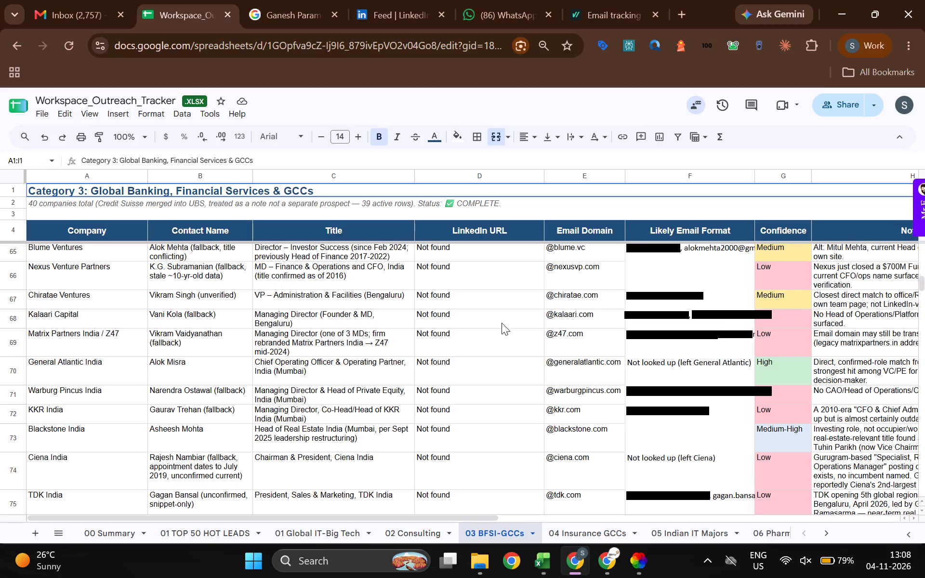
Examine the Confidence, Notes and Outreach Status columns of the 03 BFSI-GCCs sheet, and return to its first company rows.
scroll(429, 334, left, 1)
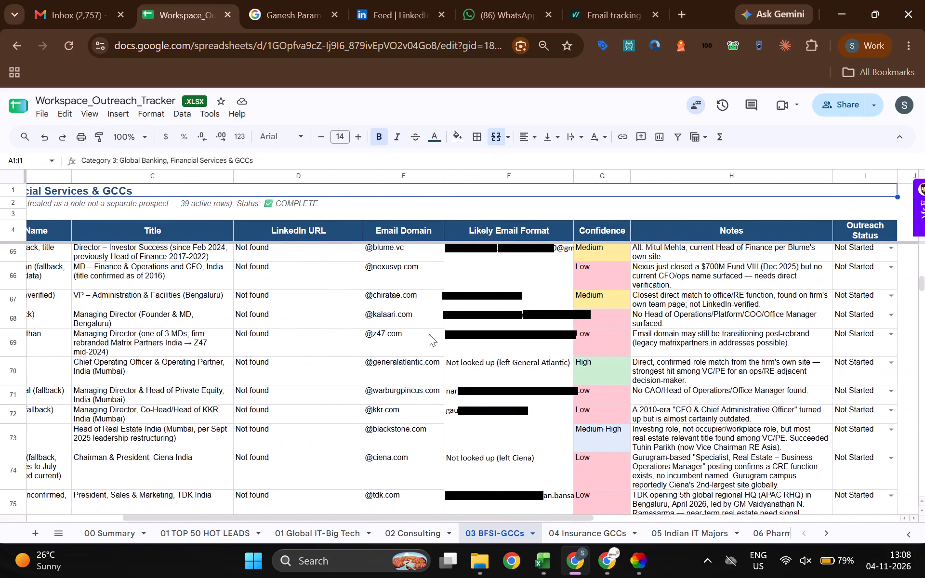
scroll(429, 334, left, 3)
scroll(429, 334, right, 2)
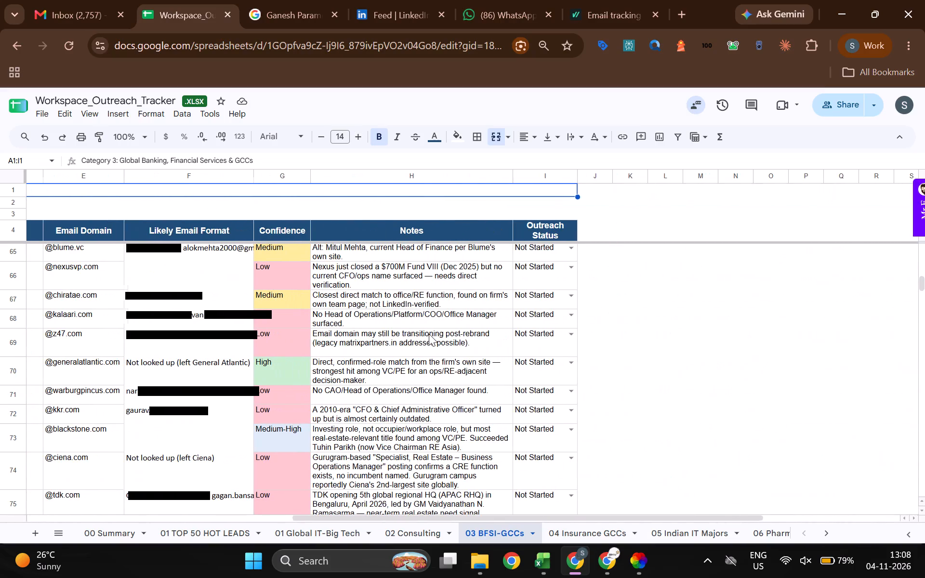
scroll(429, 334, right, 7)
scroll(429, 334, up, 11)
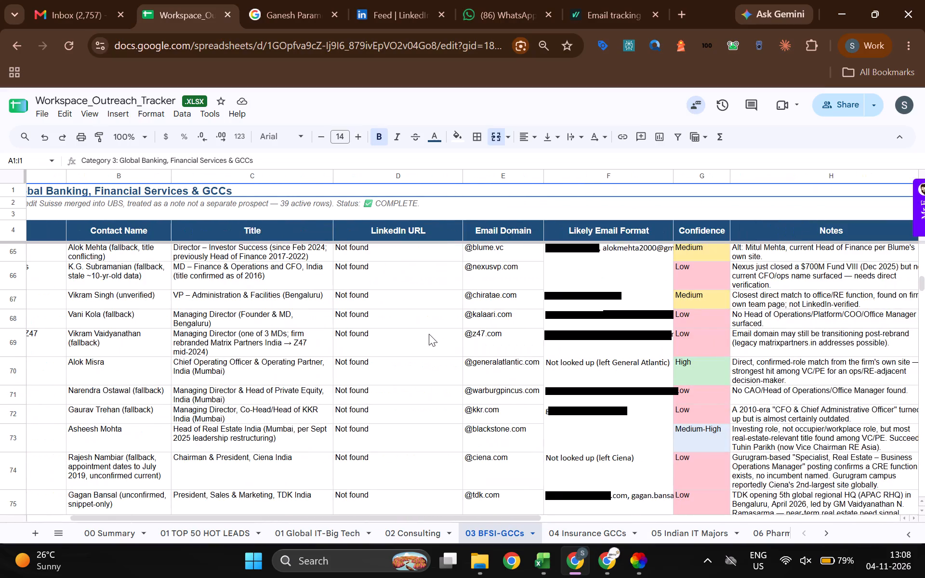
scroll(426, 457, up, 19)
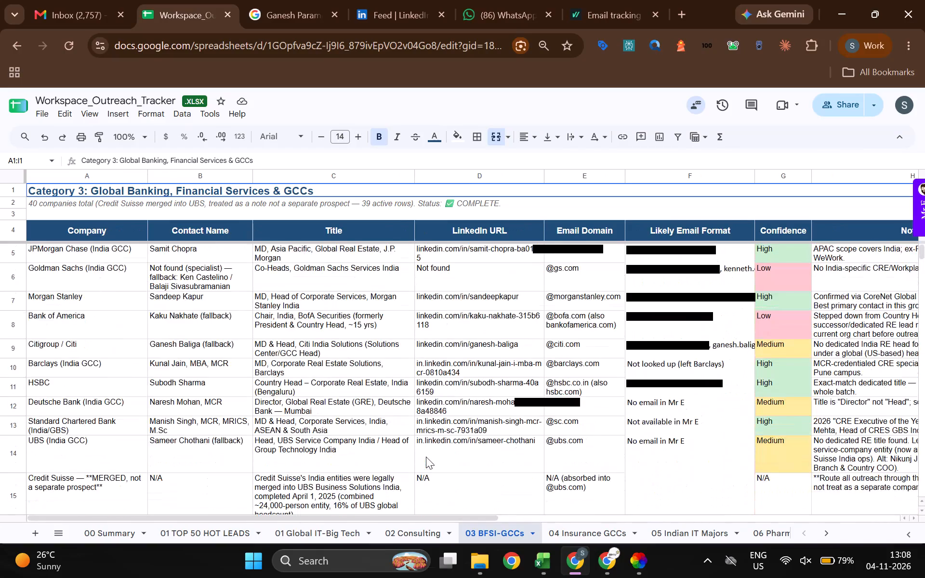
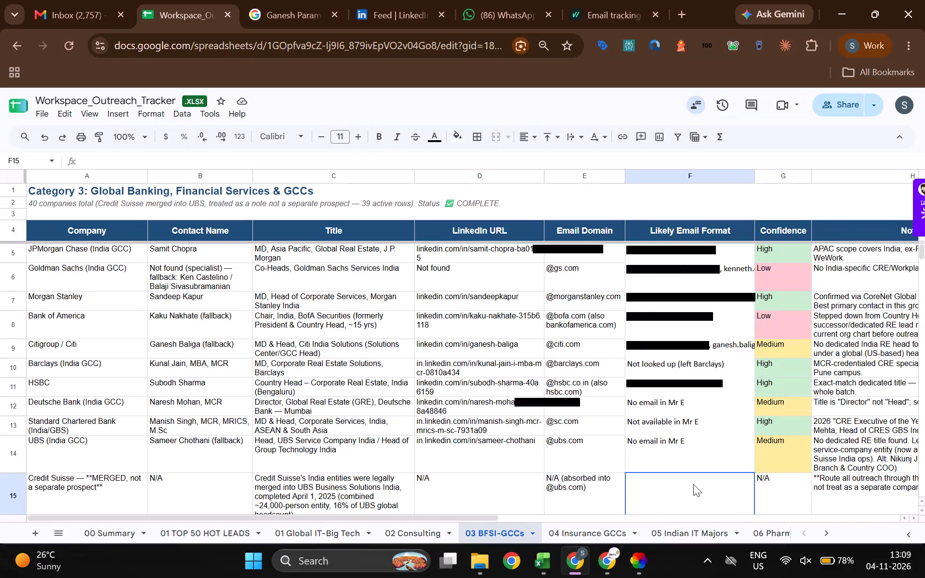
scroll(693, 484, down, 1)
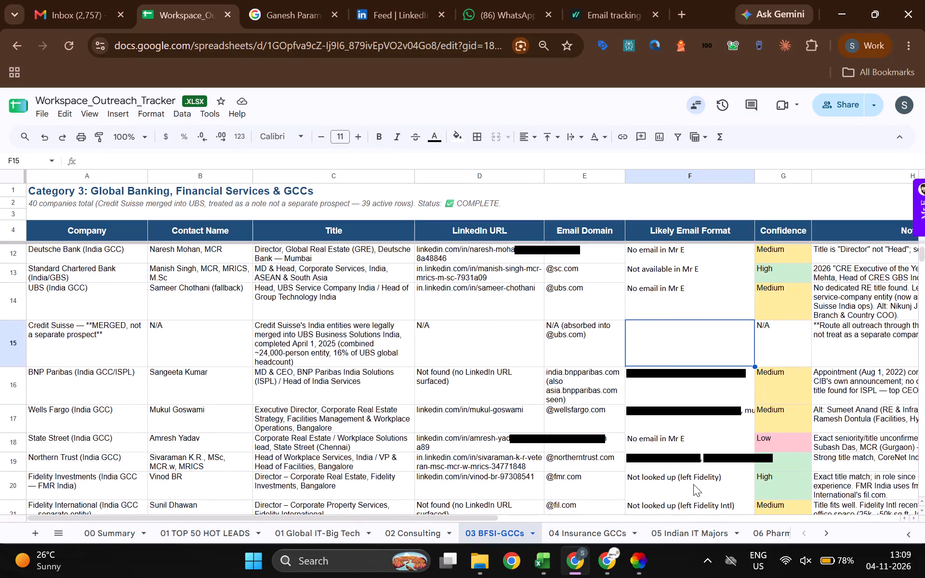
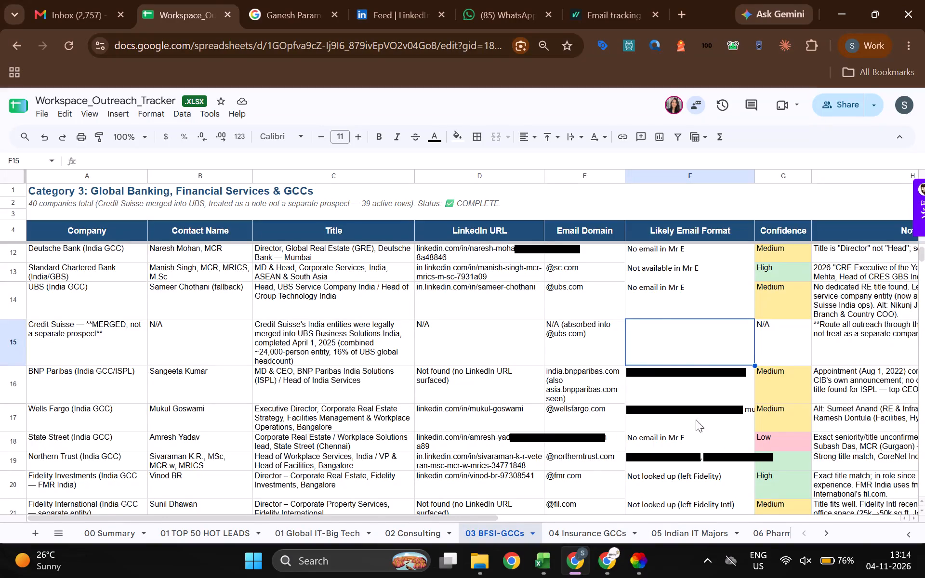
Enter a backtick in the Likely Email Format cell of the Credit Suisse row.
key(grave)
scroll(581, 347, up, 11)
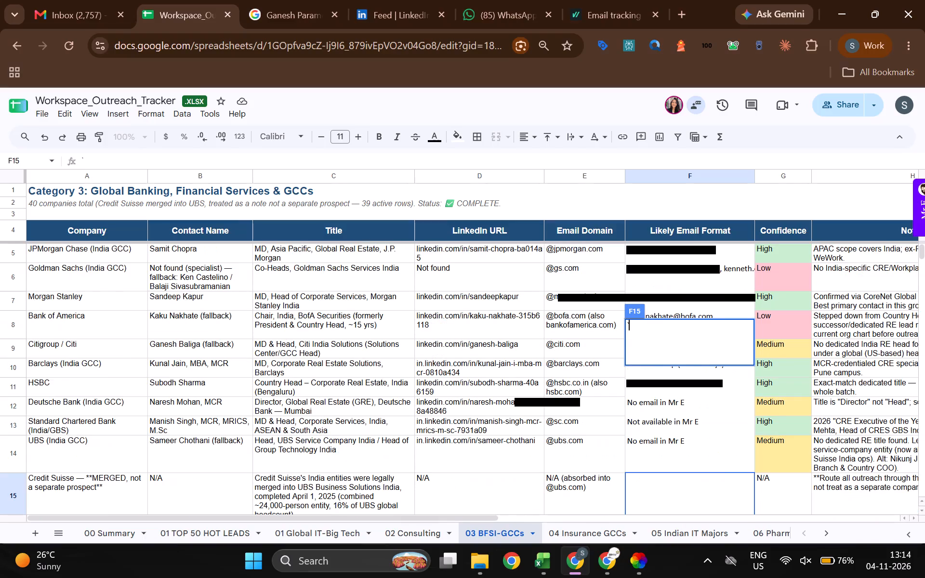
click(707, 487)
scroll(653, 442, up, 5)
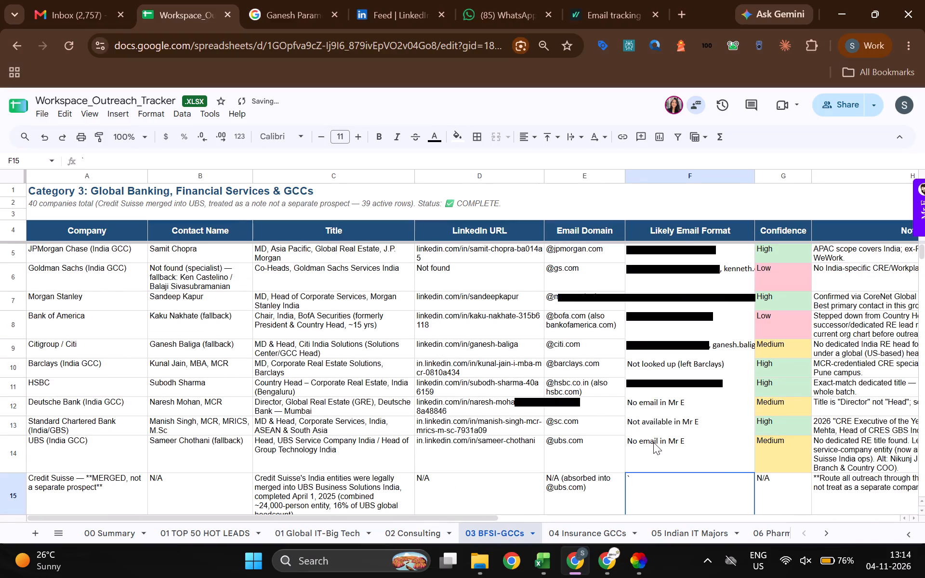
On the 01 Global IT-Big Tech sheet, fill the whole Verizon India row with the same light red as the Google India row.
click(282, 528)
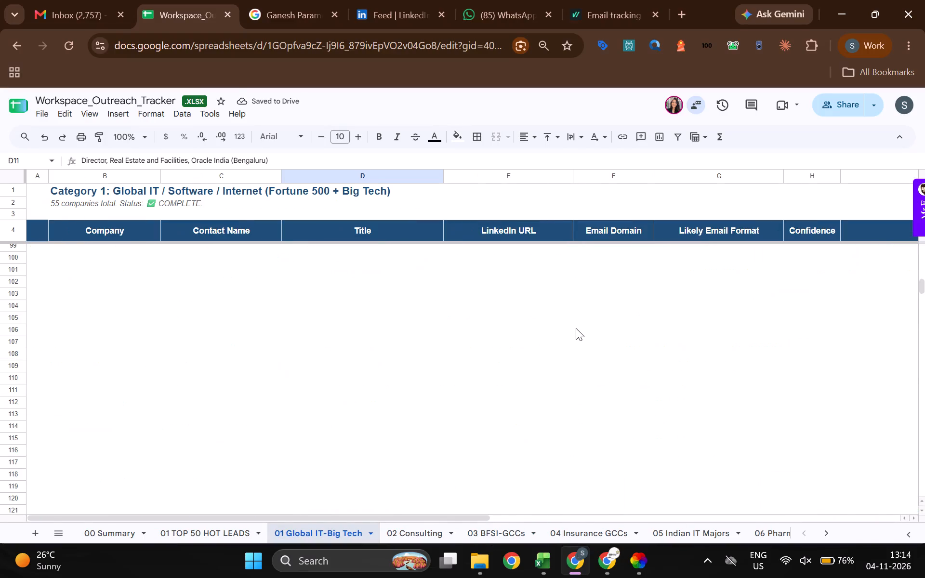
scroll(576, 328, up, 20)
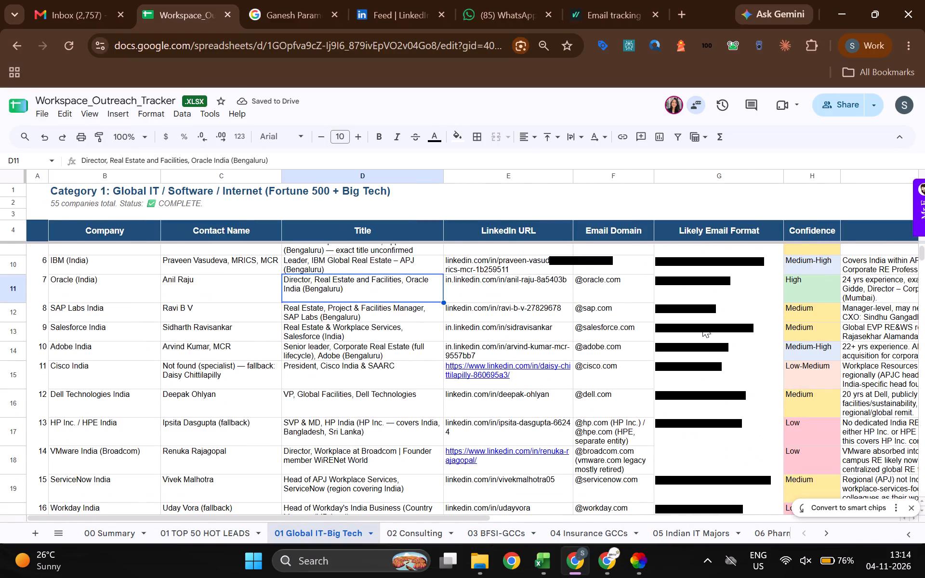
click(690, 312)
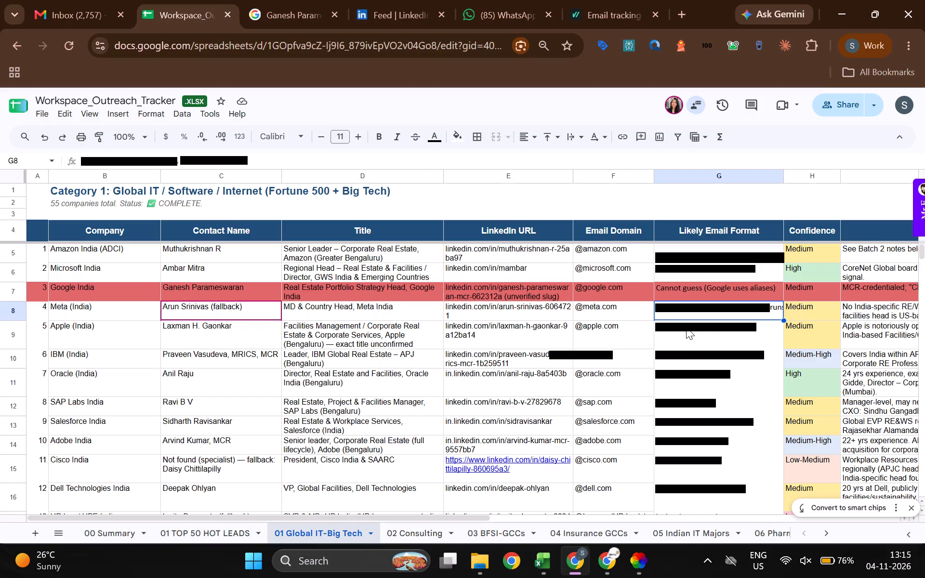
scroll(708, 348, down, 1)
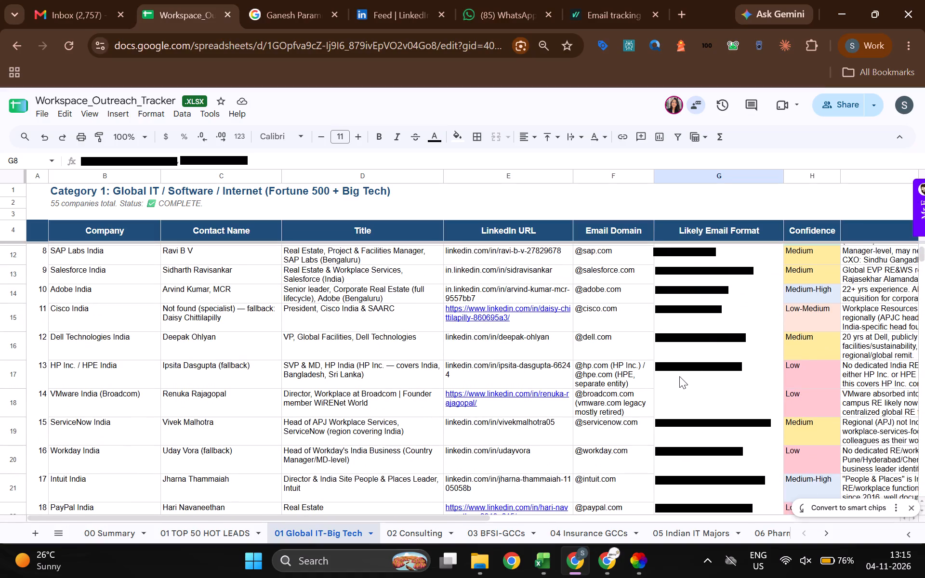
scroll(679, 376, down, 2)
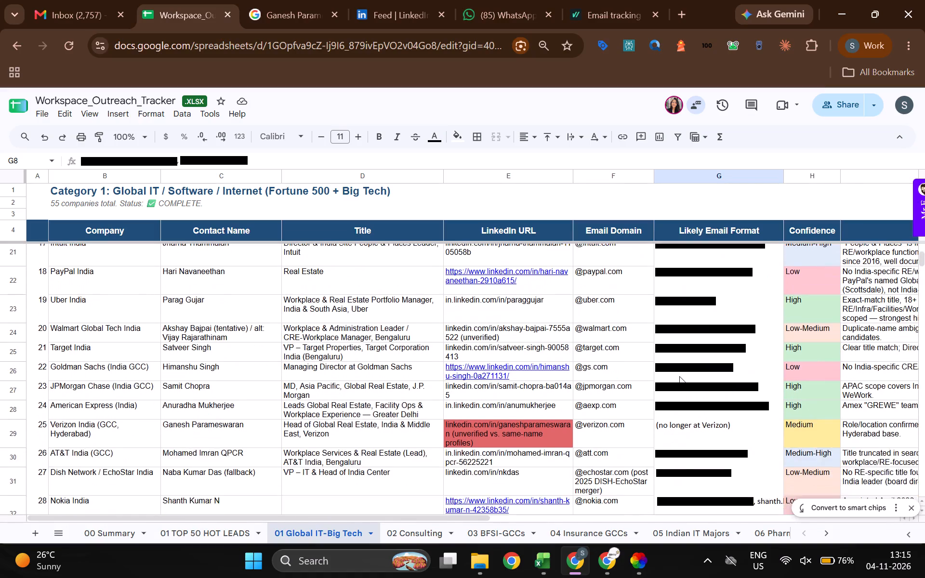
scroll(679, 376, down, 2)
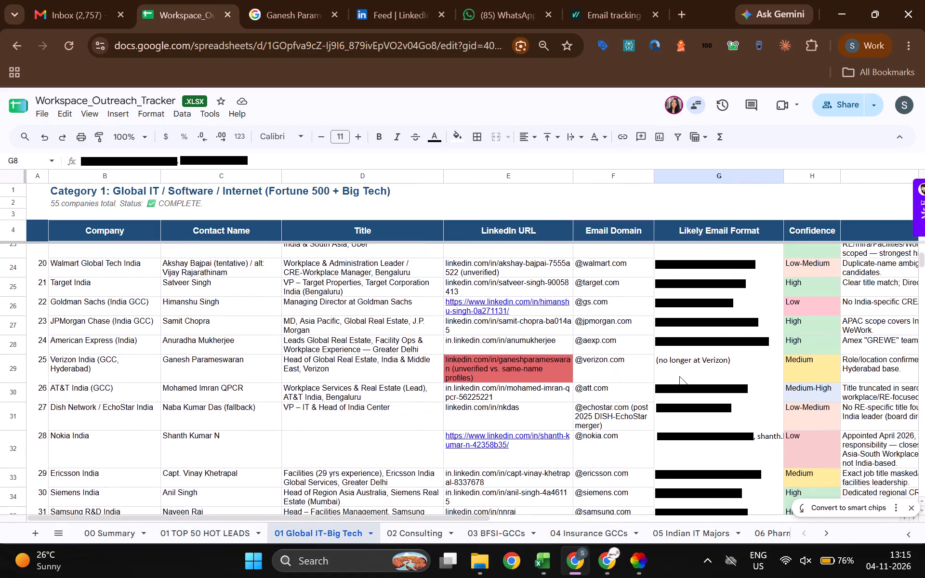
click(692, 348)
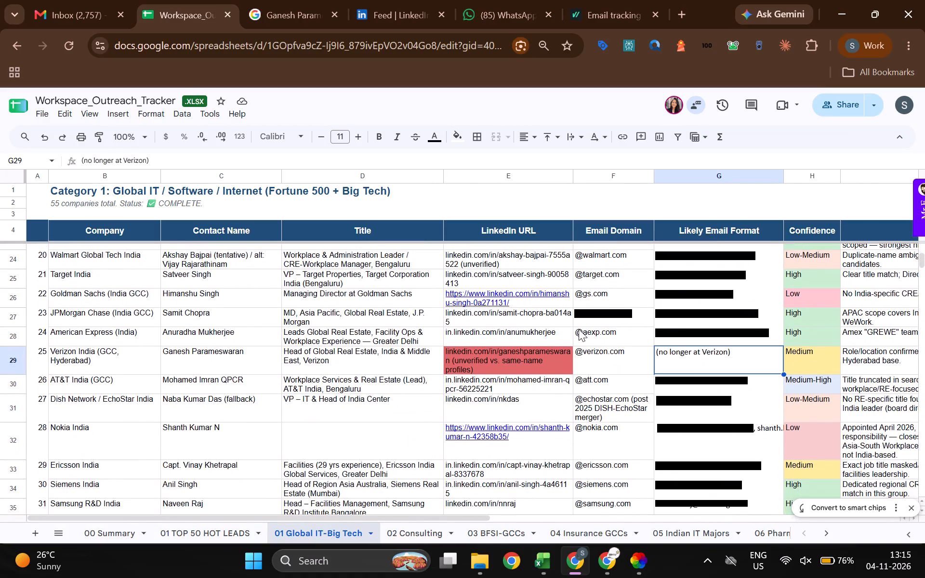
click(23, 365)
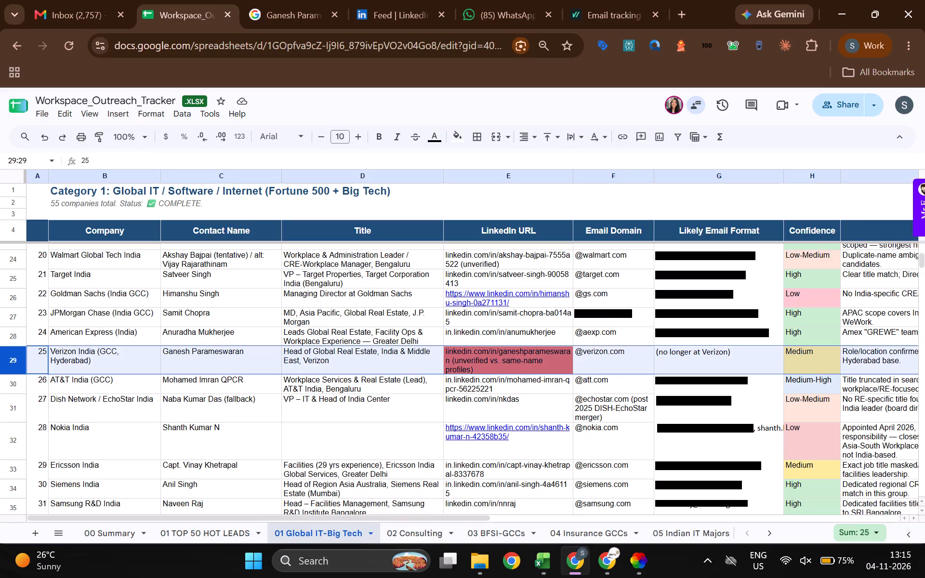
click(457, 144)
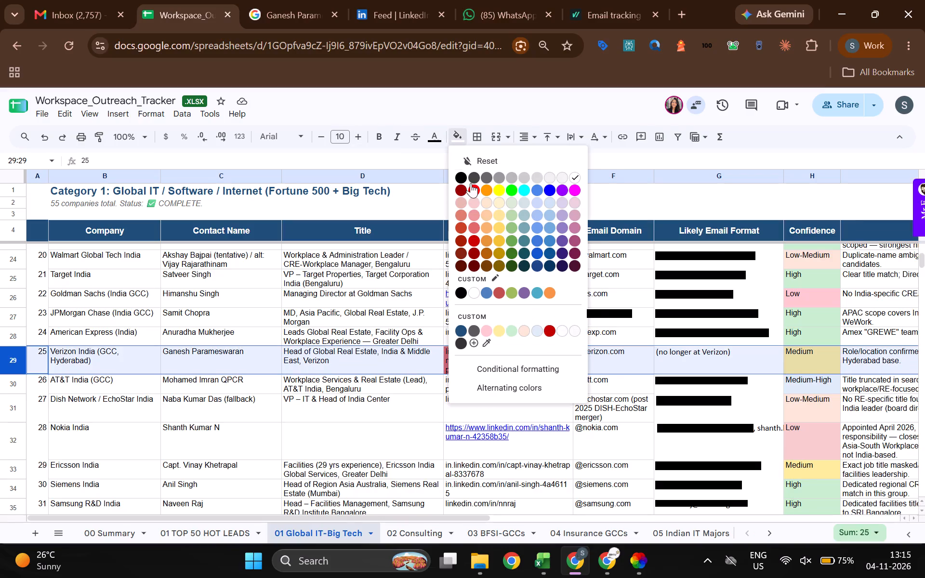
click(471, 225)
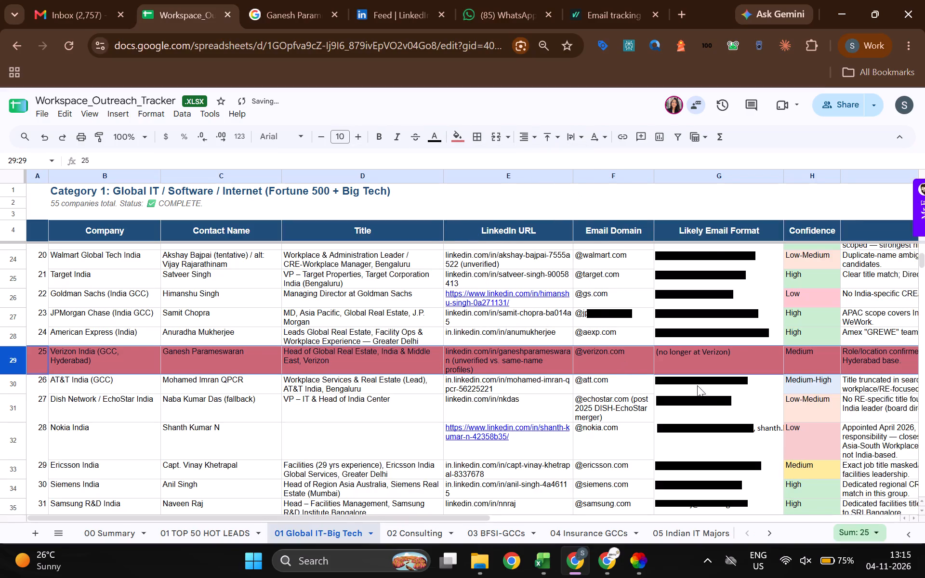
click(711, 423)
Review the Likely Email Format entries for the companies below Verizon India, down to Pinterest India.
scroll(711, 423, down, 1)
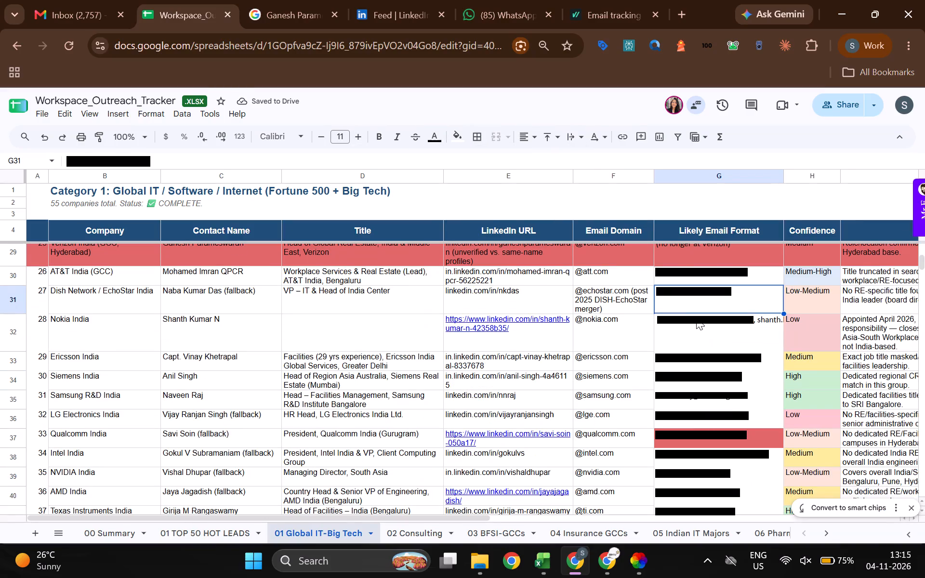
click(696, 329)
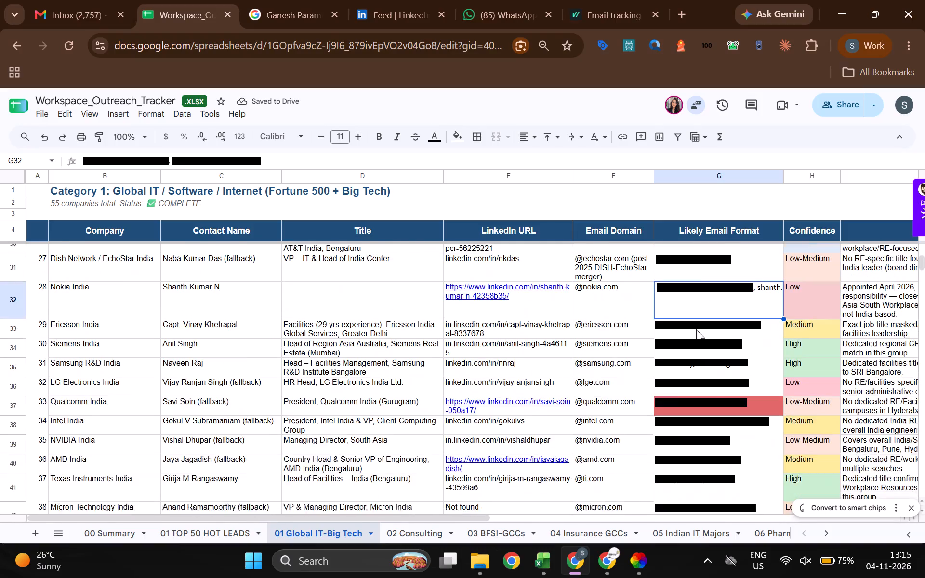
scroll(523, 447, down, 2)
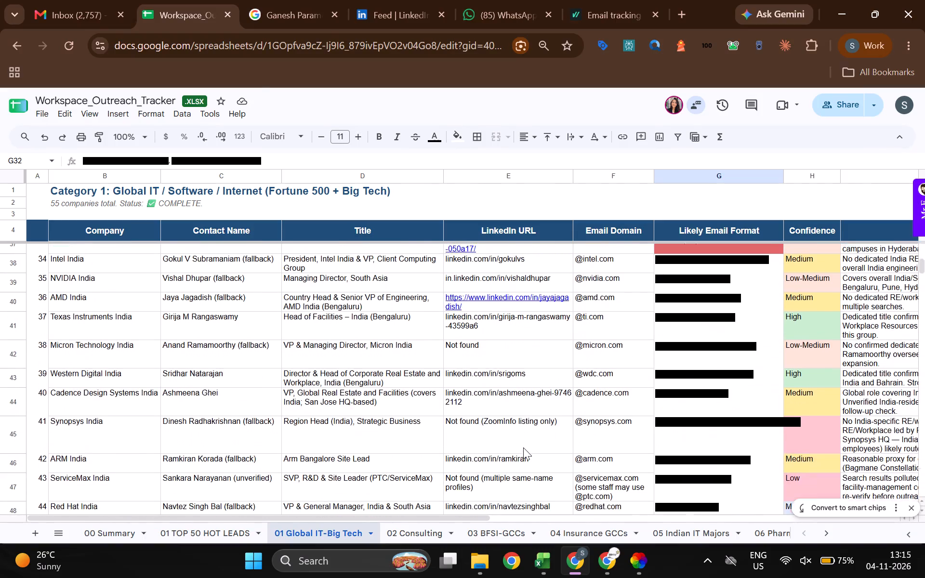
scroll(523, 447, down, 1)
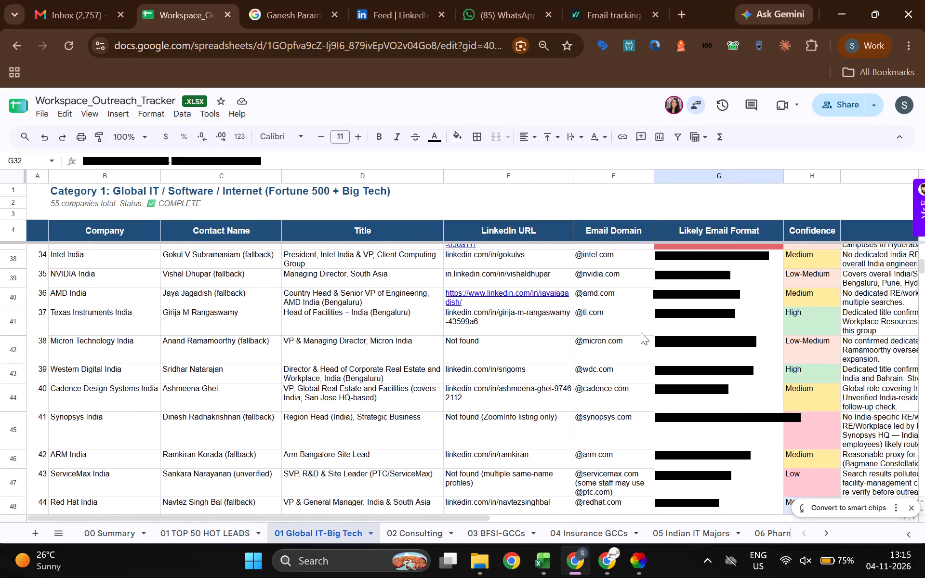
scroll(641, 332, down, 1)
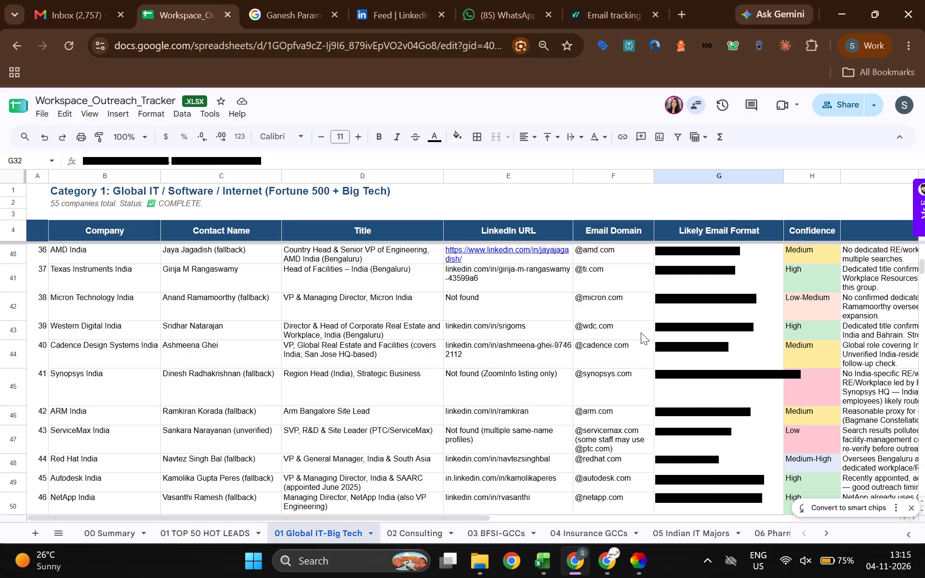
scroll(641, 332, down, 2)
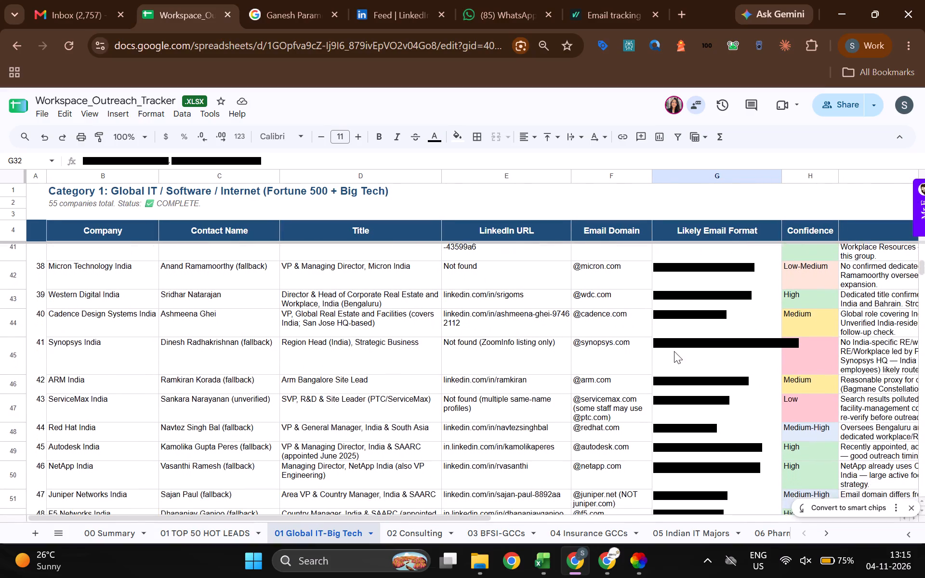
scroll(674, 351, down, 2)
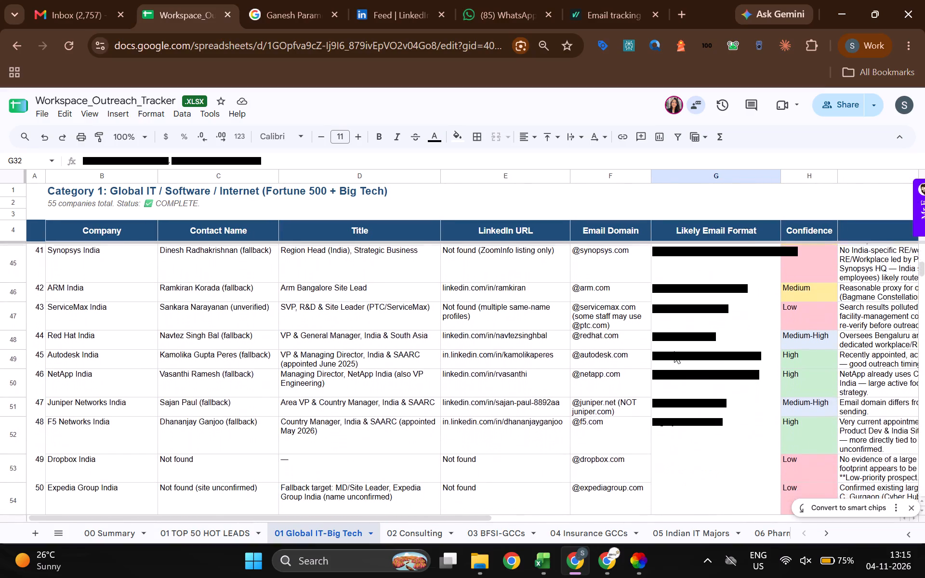
scroll(674, 351, down, 2)
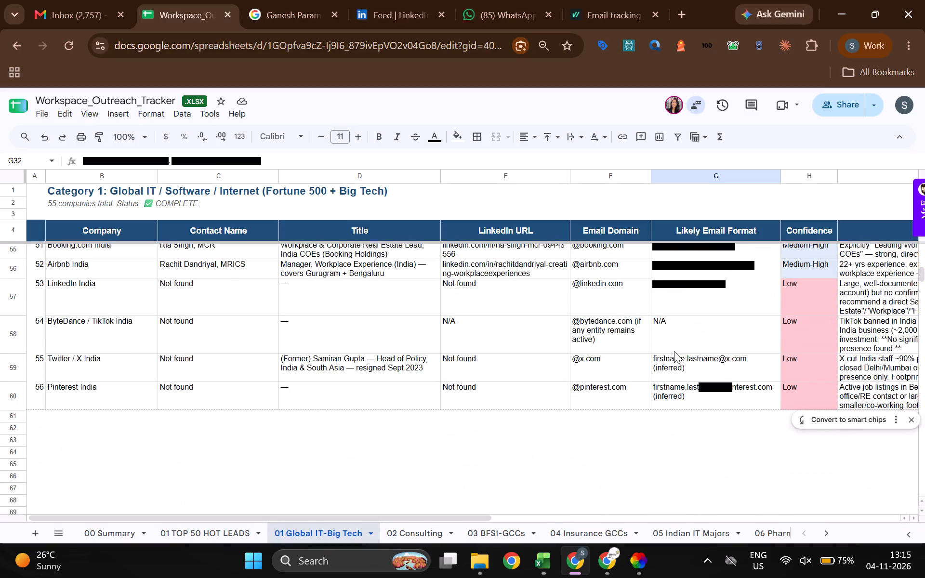
scroll(674, 351, down, 1)
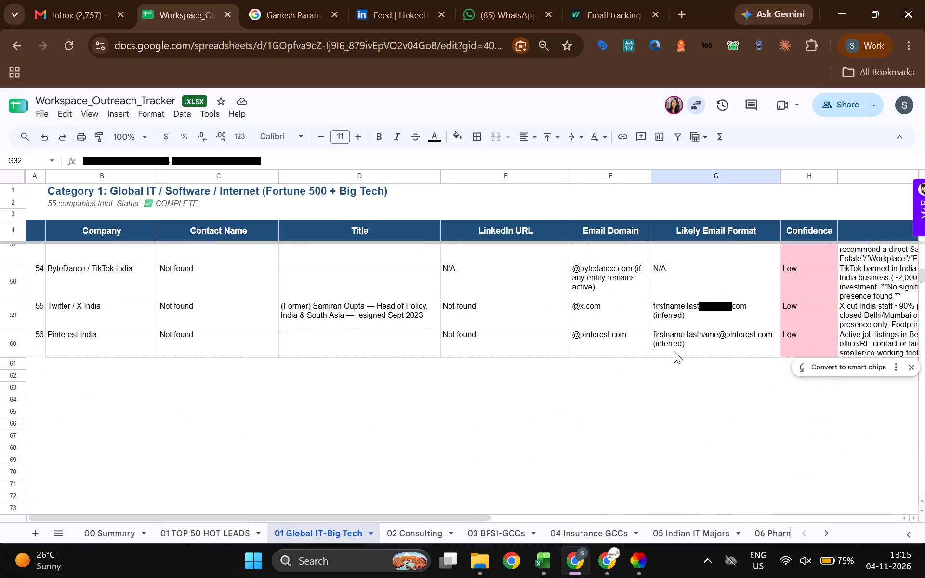
scroll(674, 351, down, 1)
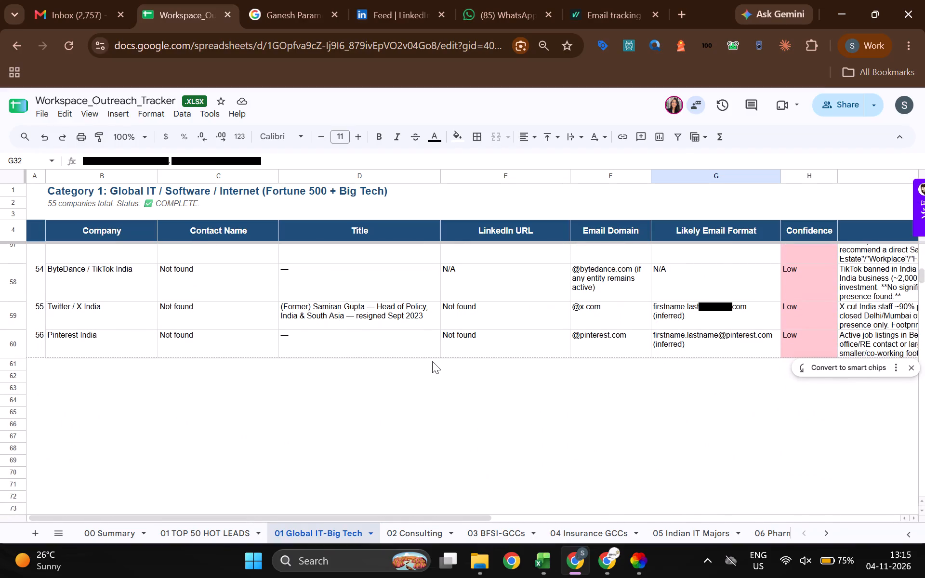
scroll(432, 361, up, 1)
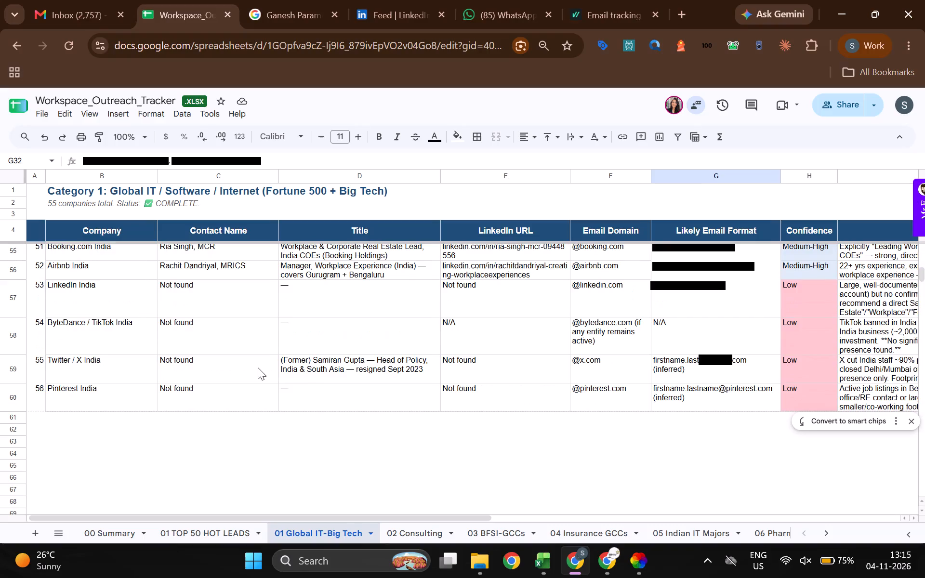
scroll(258, 368, up, 1)
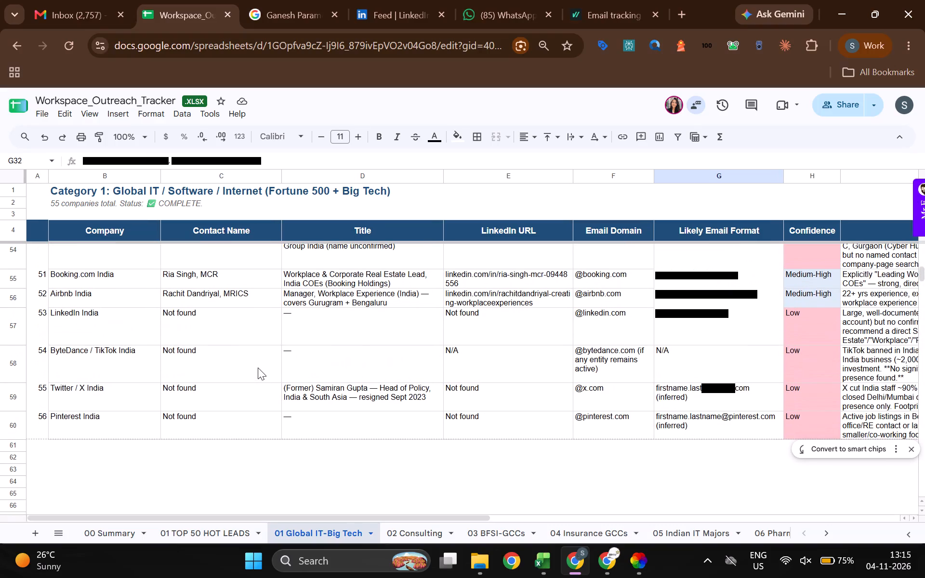
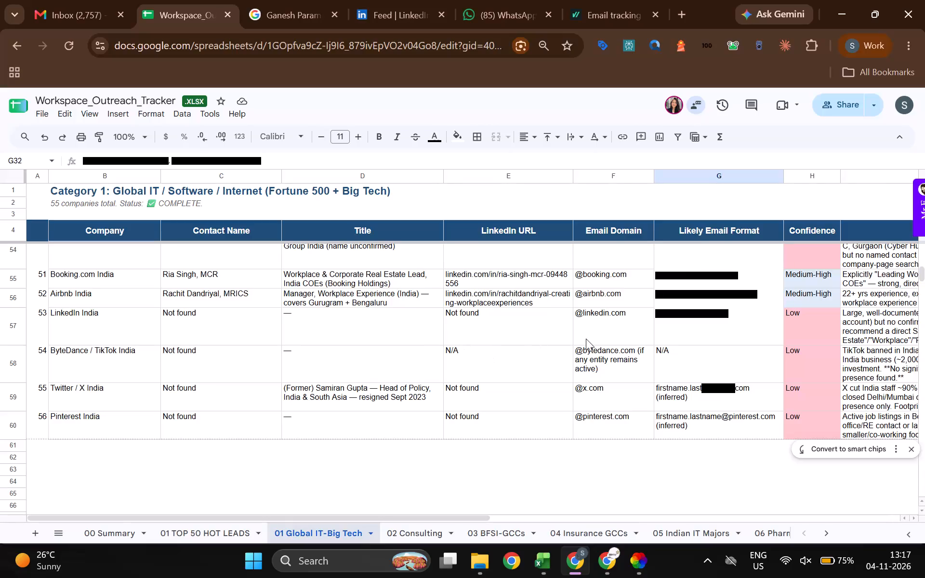
Review the contact, Likely Email Format, Confidence and Notes entries from Pinterest India back up to the LG Electronics row.
scroll(625, 341, up, 1)
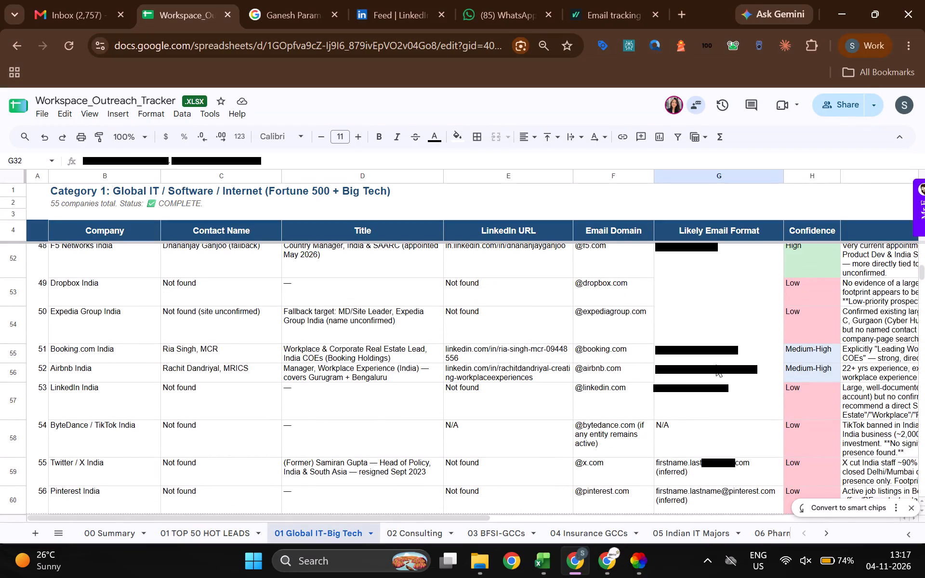
scroll(718, 355, up, 1)
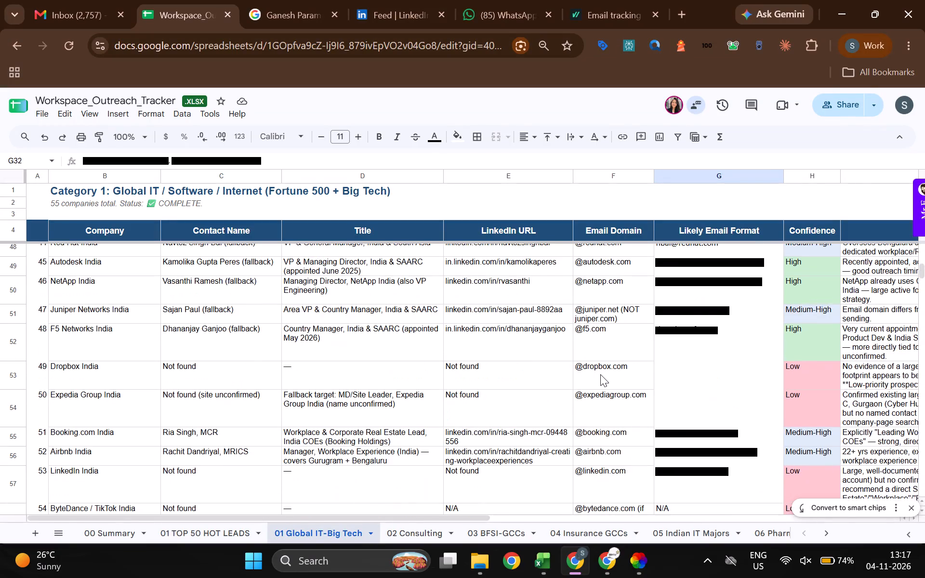
scroll(396, 400, up, 1)
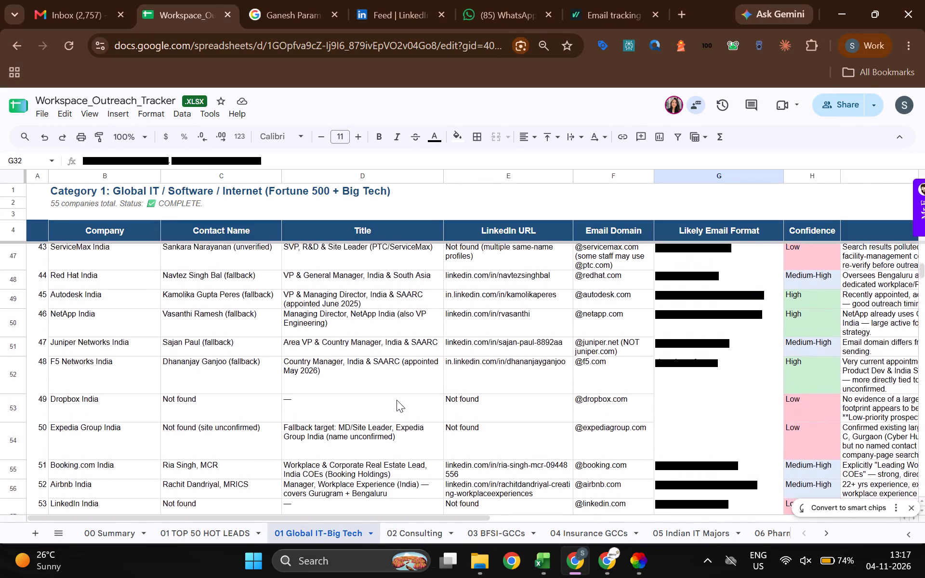
scroll(396, 400, up, 2)
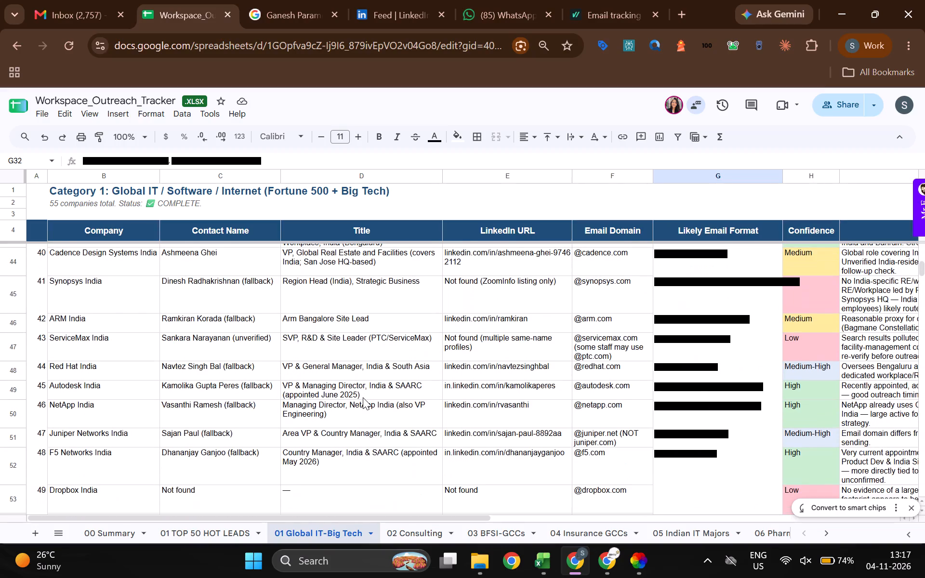
scroll(556, 412, up, 1)
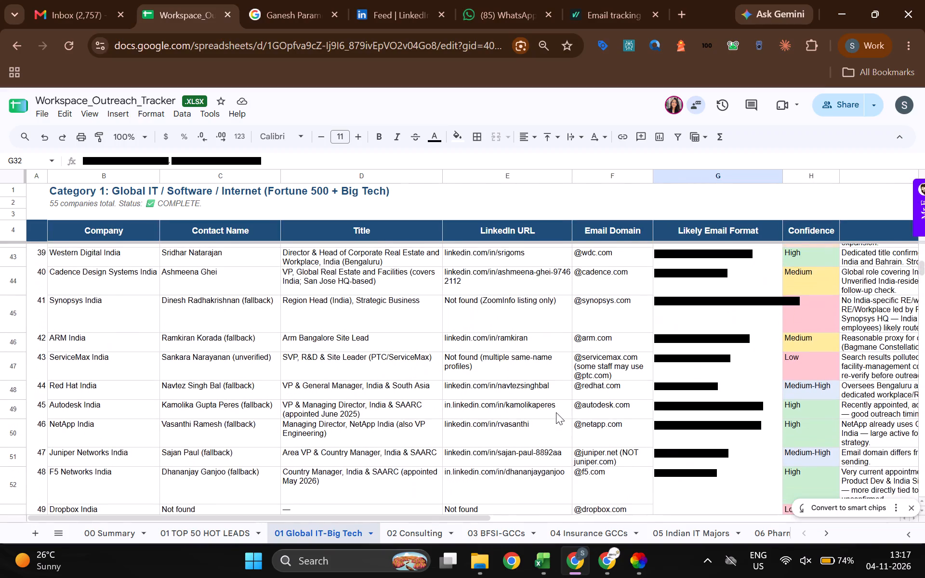
scroll(556, 412, left, 1)
scroll(556, 412, up, 1)
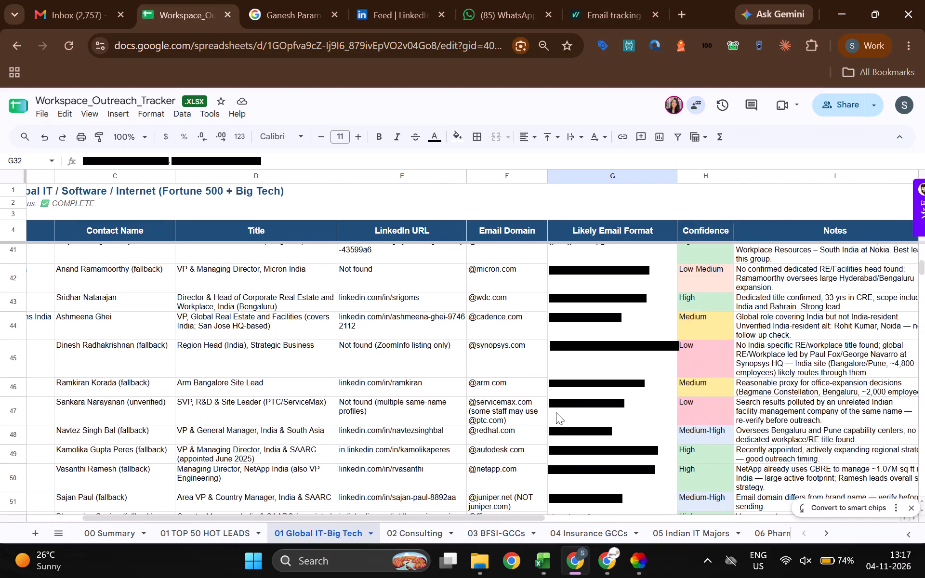
scroll(593, 358, up, 1)
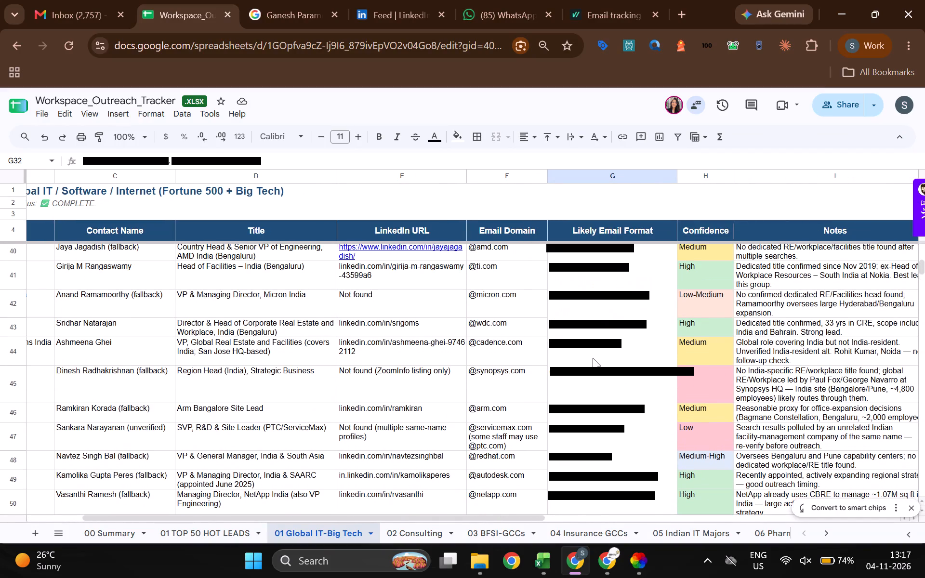
scroll(593, 358, up, 2)
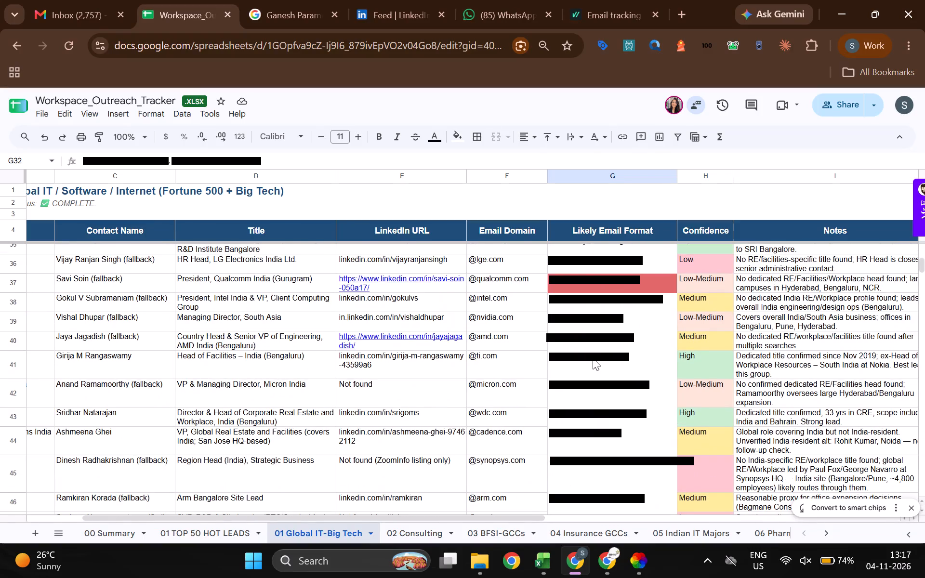
Select the LinkedIn URL entry in the Qualcomm India row to check that contact's profile link.
scroll(593, 358, up, 2)
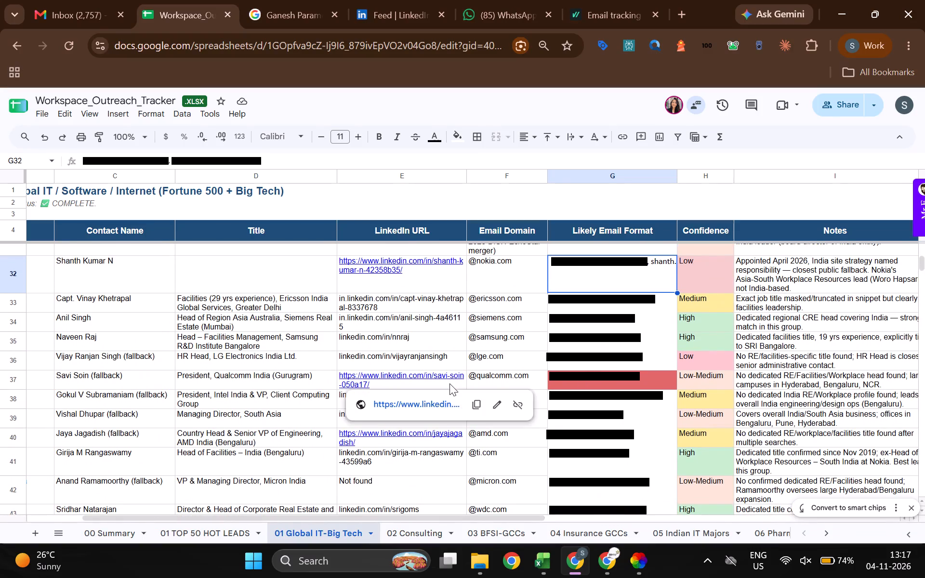
click(354, 379)
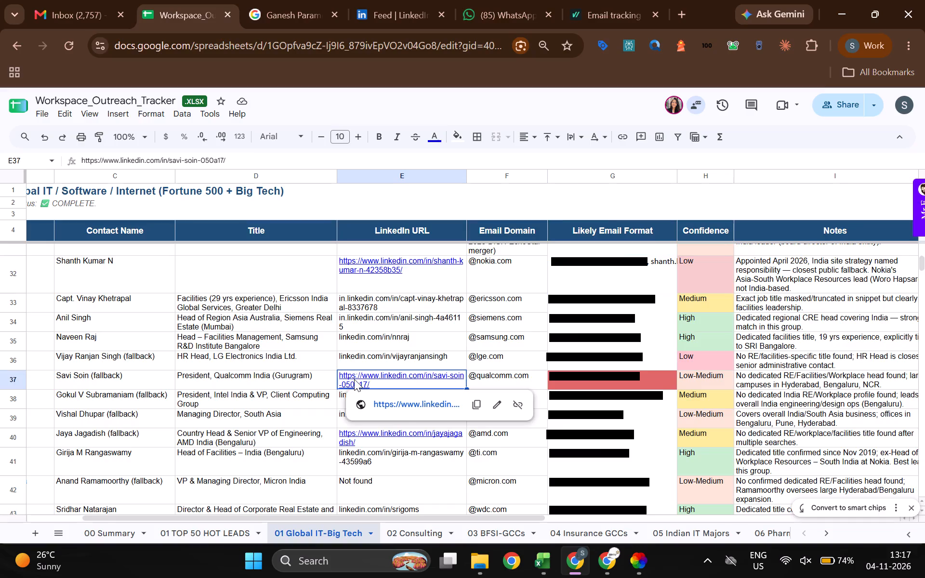
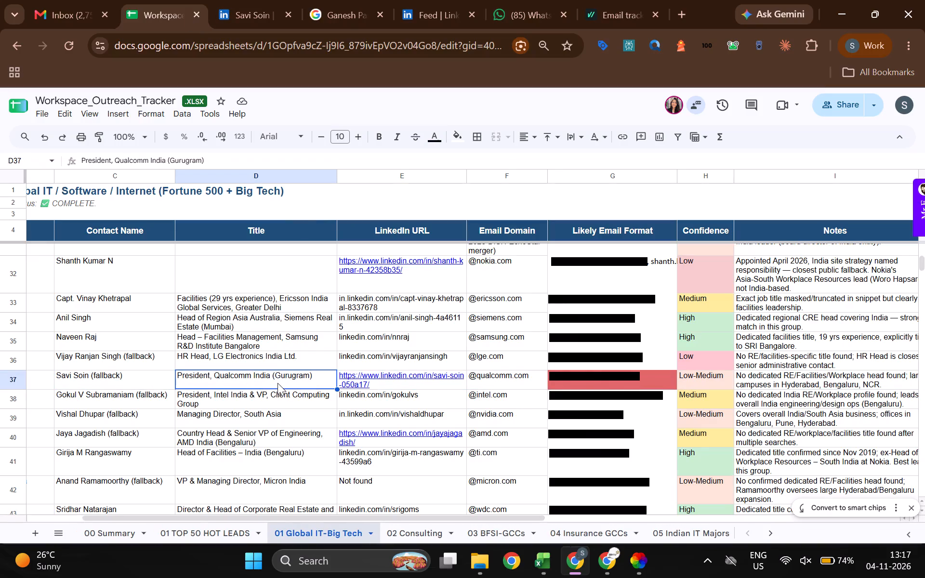
Search Google for the Qualcomm row's copied title, "President, Qualcomm India (Gurugram)", in place of the open LinkedIn profile.
key(ctrl+c)
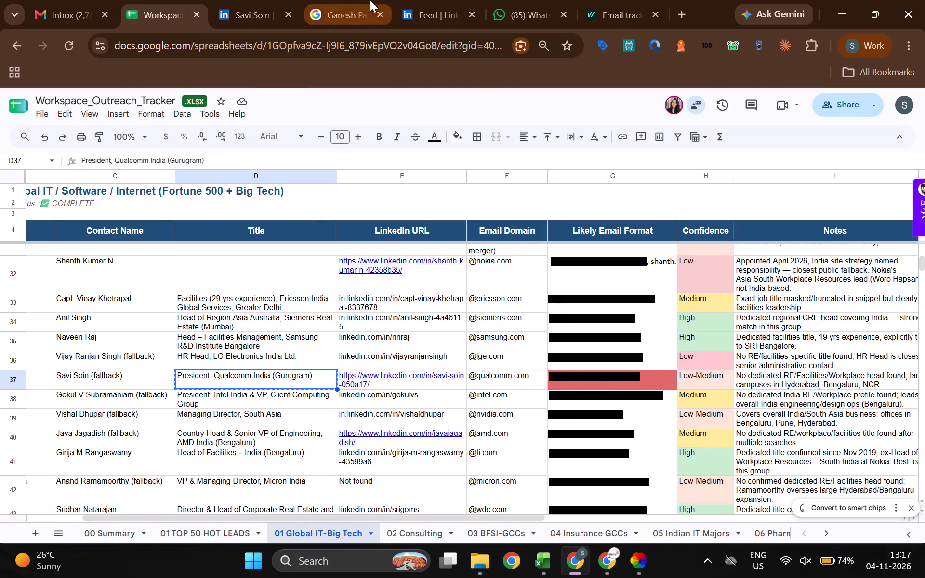
click(256, 0)
click(227, 53)
key(ctrl+v)
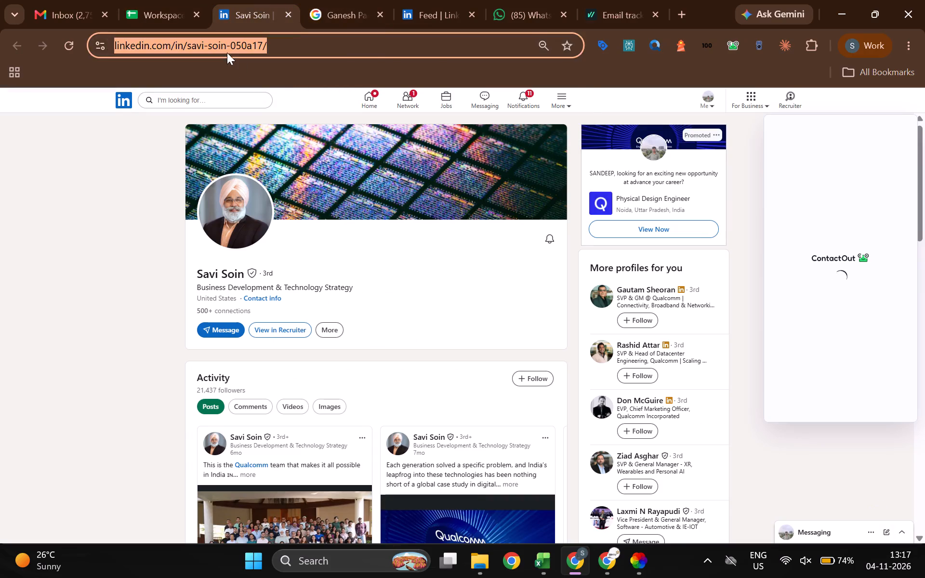
key(backslash)
key(Return)
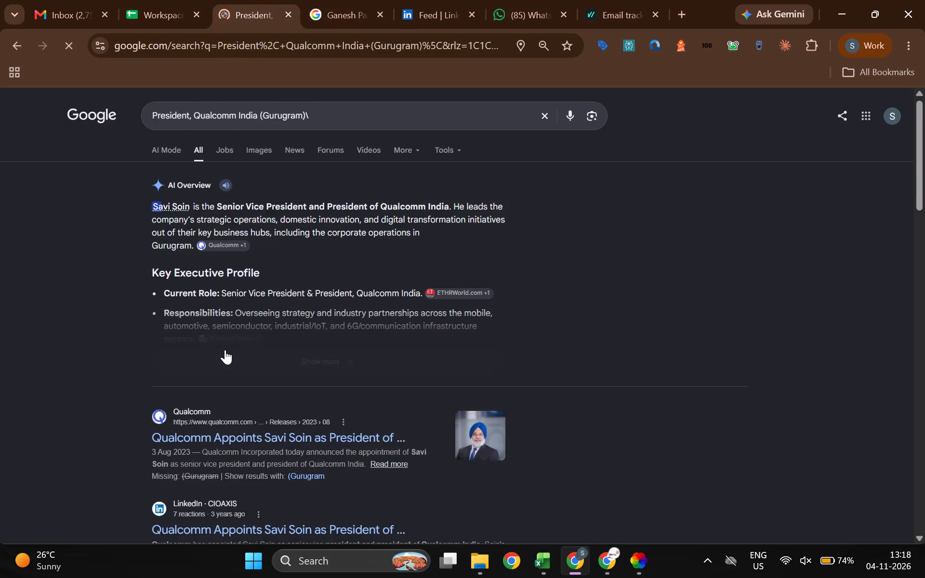
Examine the web results for President, Qualcomm India (Gurugram), and close that search.
scroll(225, 350, down, 3)
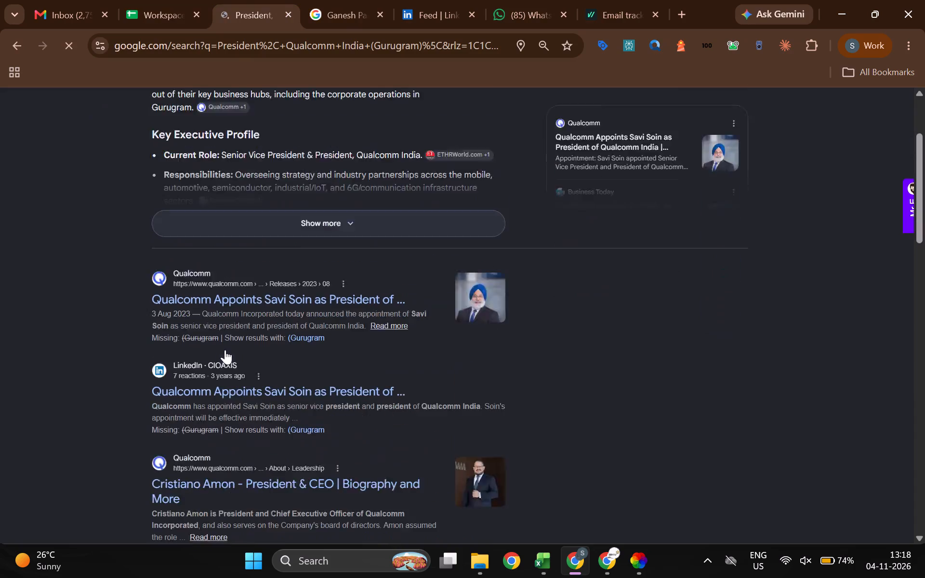
scroll(225, 350, down, 1)
scroll(225, 303, down, 1)
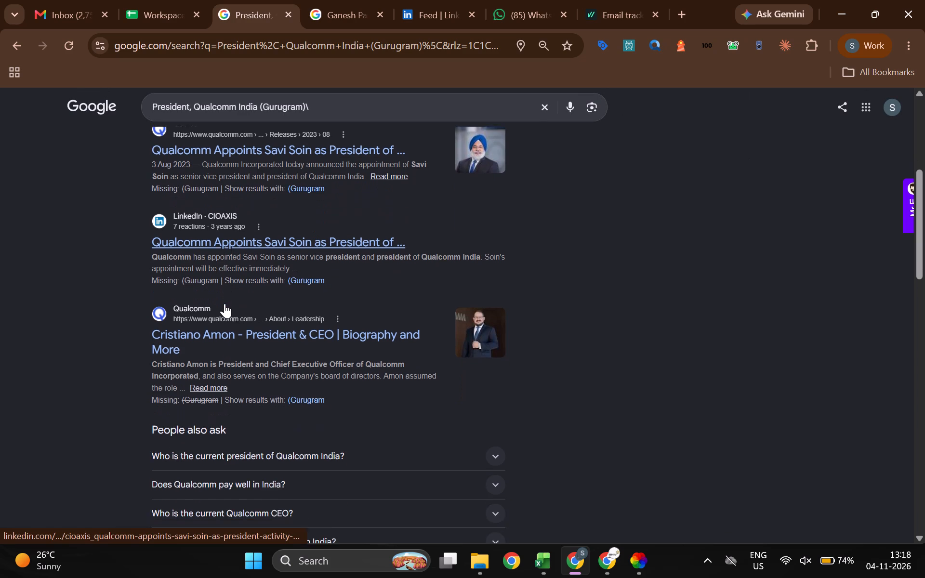
scroll(225, 303, down, 5)
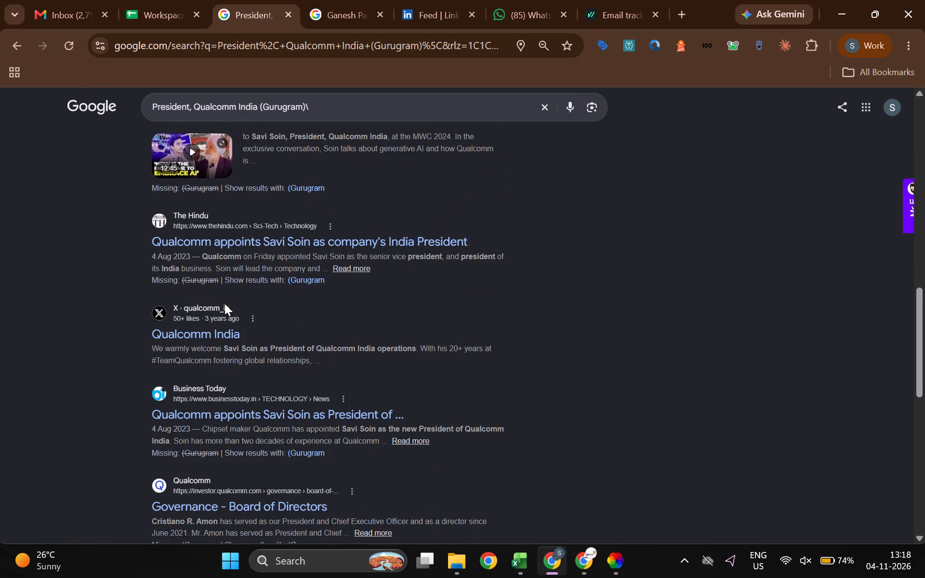
scroll(225, 303, down, 2)
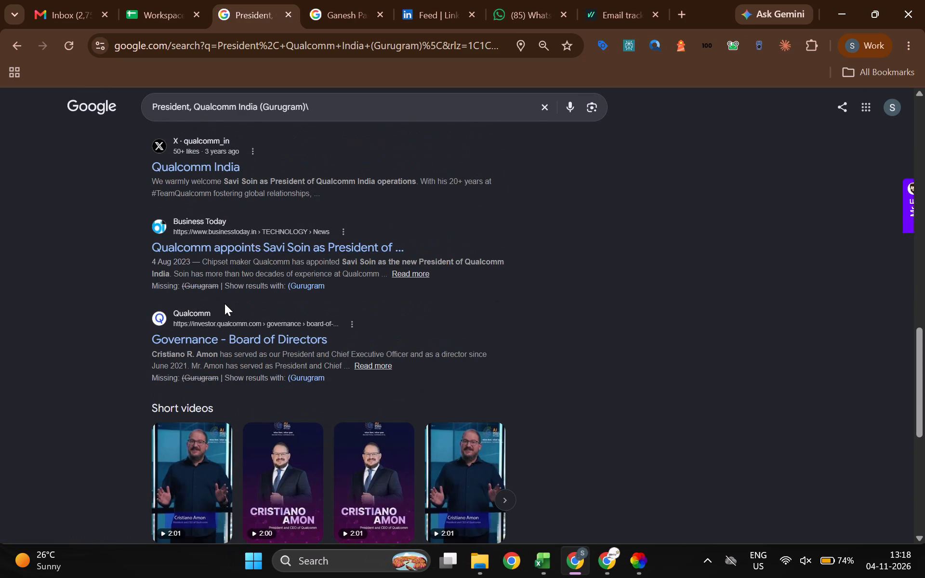
scroll(225, 303, down, 6)
scroll(225, 303, up, 9)
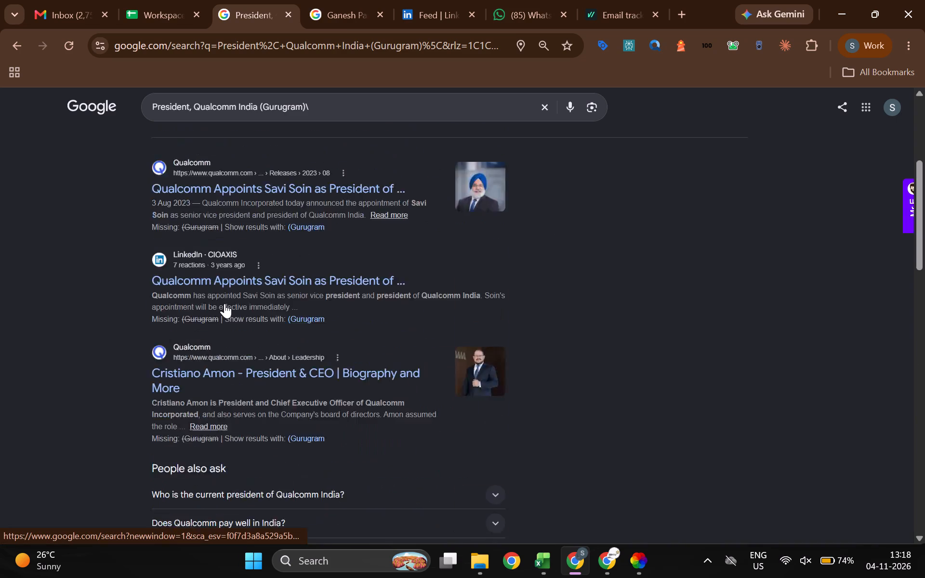
click(289, 15)
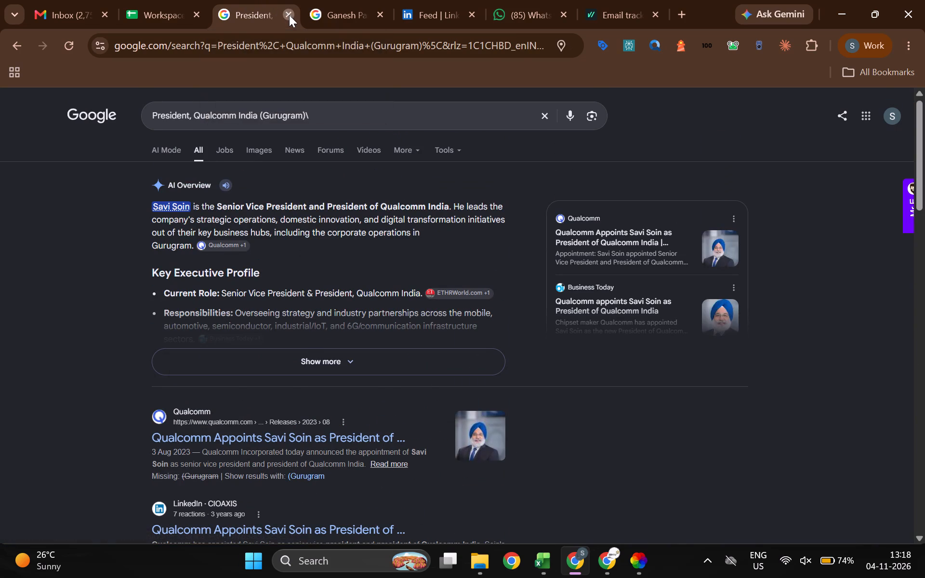
Return to the outreach tracker and review the contact, Likely Email Format and Confidence entries from the Qualcomm India row up to SAP Labs.
click(193, 0)
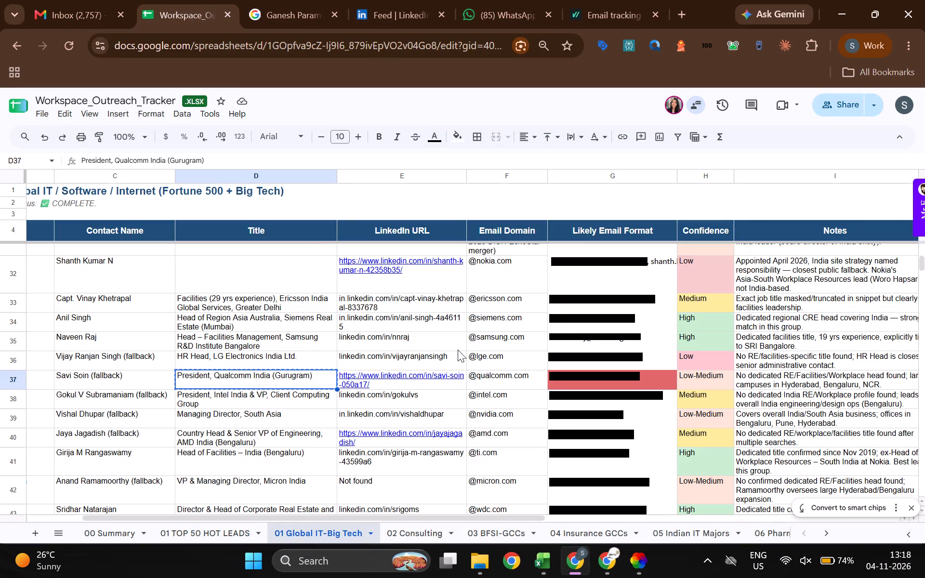
scroll(447, 345, up, 2)
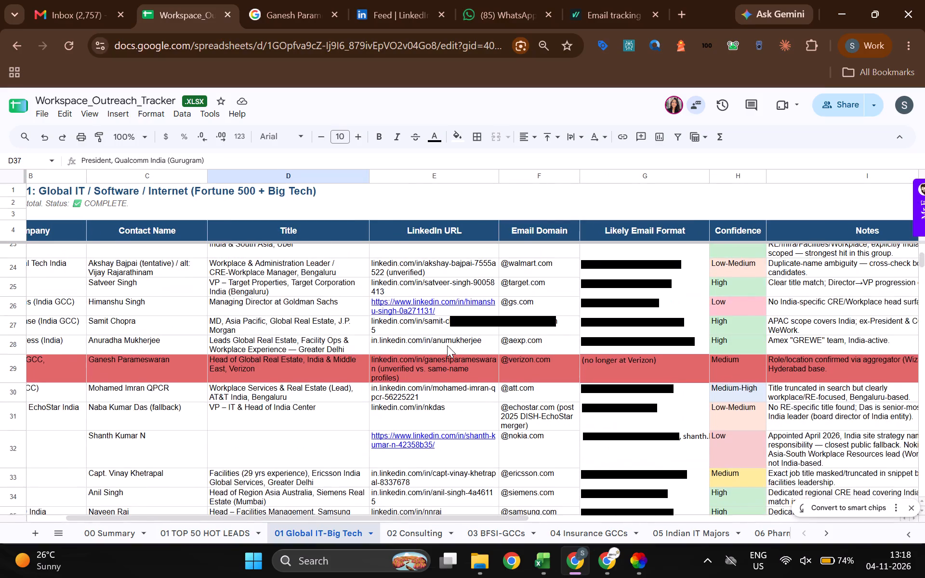
scroll(447, 345, up, 3)
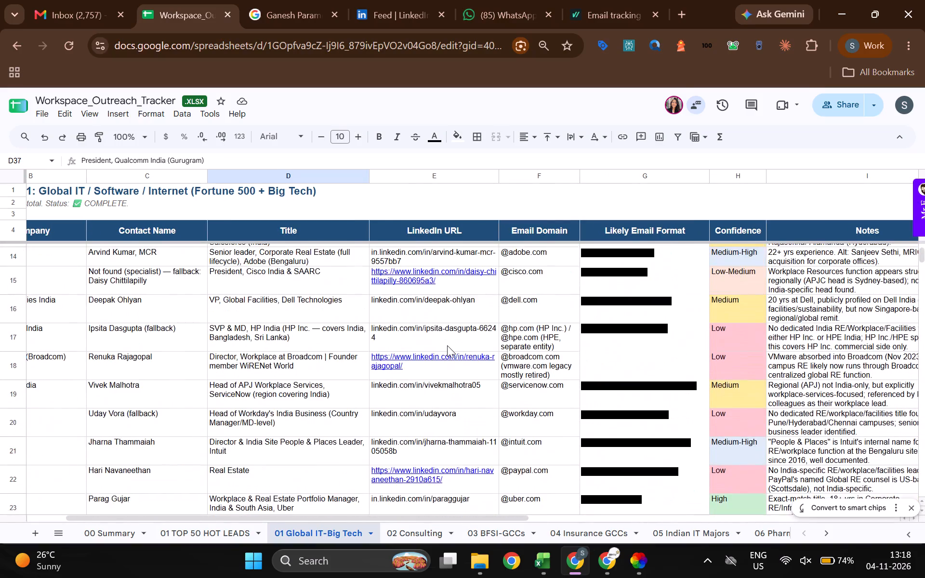
scroll(447, 345, up, 2)
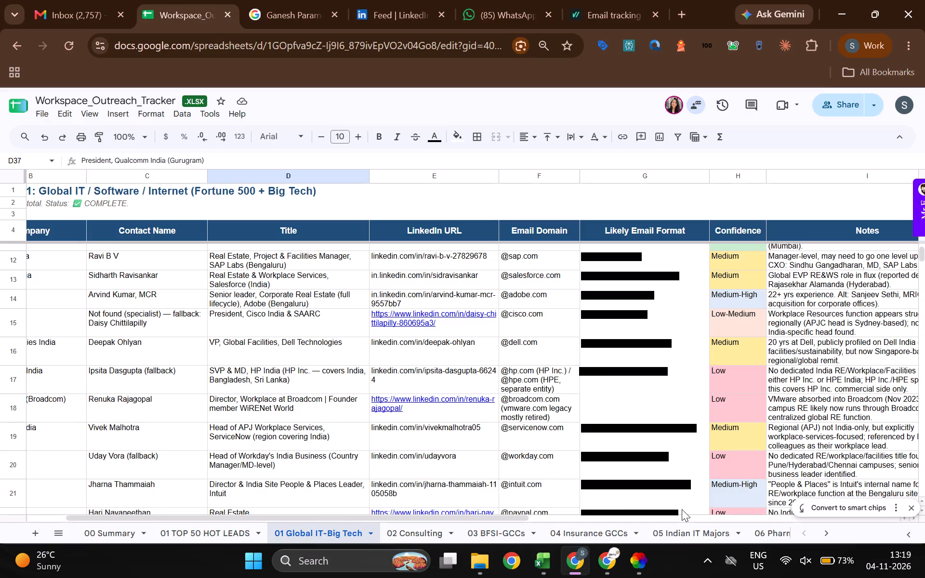
click(672, 555)
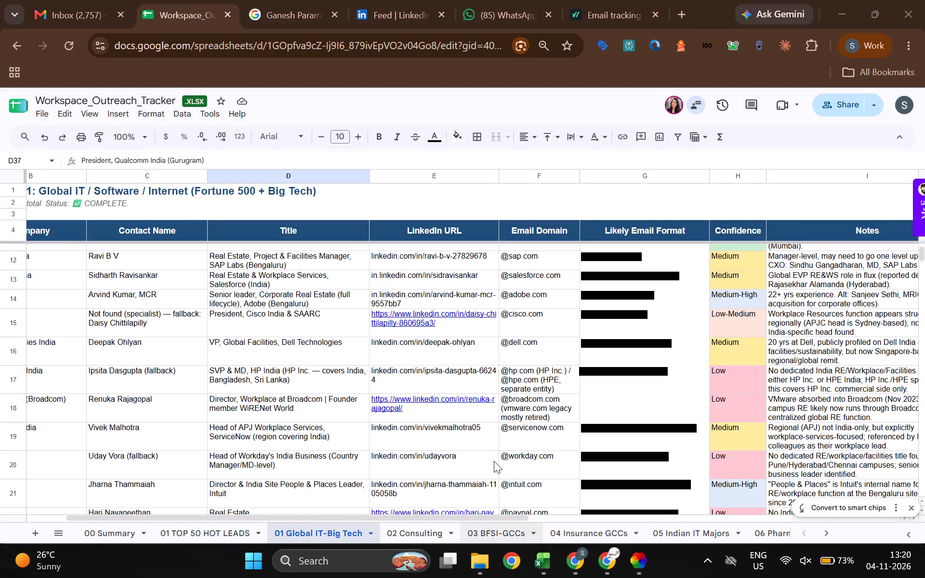
Review the contact, Likely Email Format, Confidence and Notes entries from the SAP Labs row down to the Juniper Networks India row.
scroll(478, 428, down, 2)
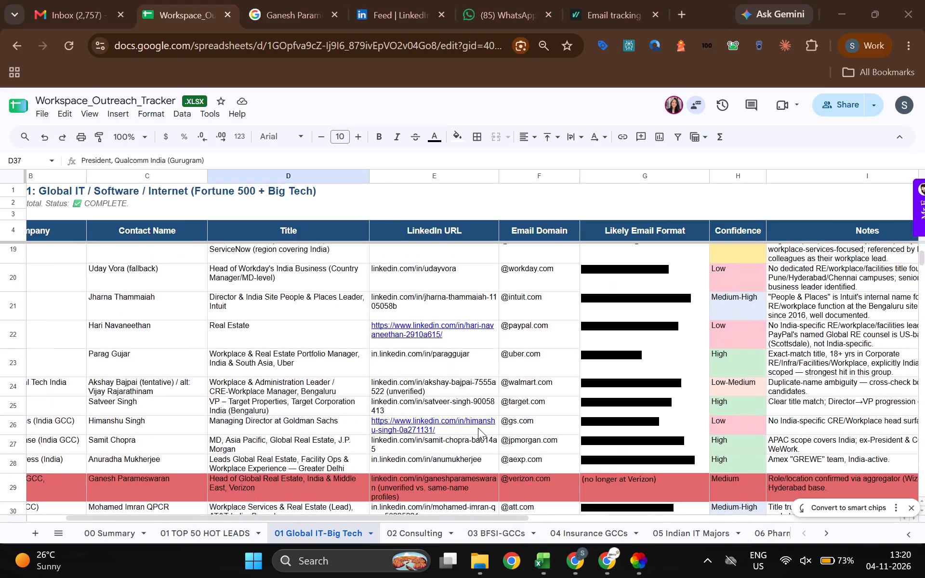
scroll(478, 428, down, 3)
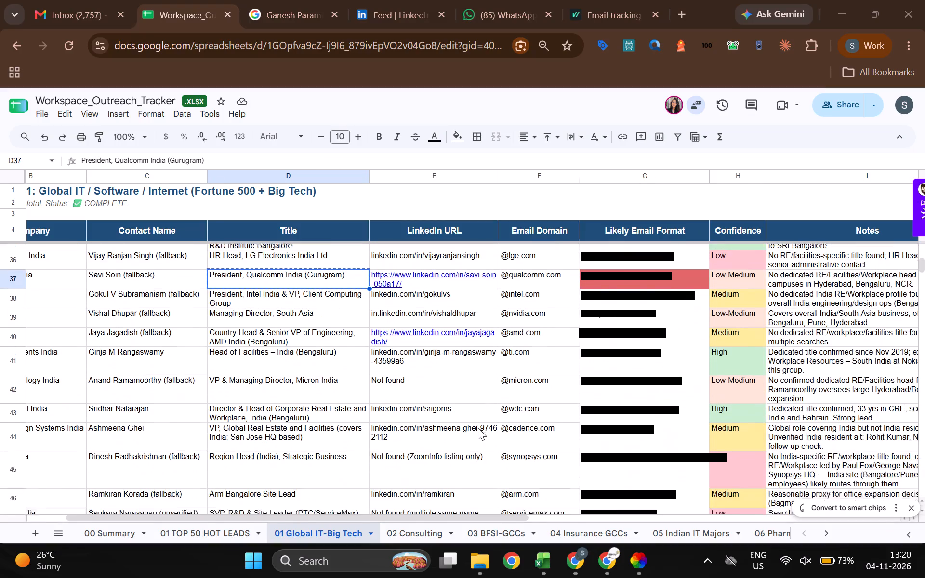
scroll(478, 428, down, 4)
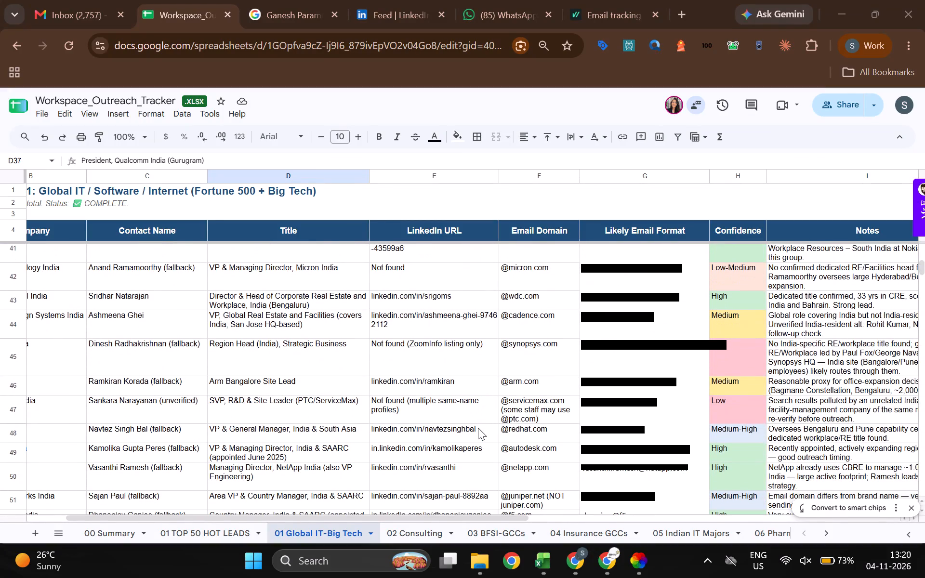
scroll(478, 428, up, 1)
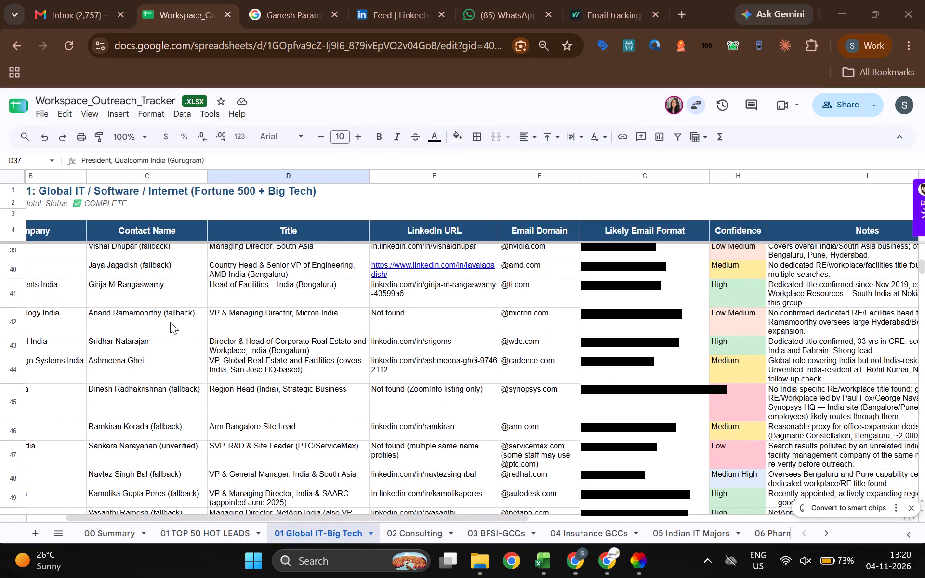
Search the web for the Micron Technology India contact using the name and title copied from row 42, replacing the old Google India search.
scroll(170, 322, right, 3)
click(185, 343)
key(shift+Right)
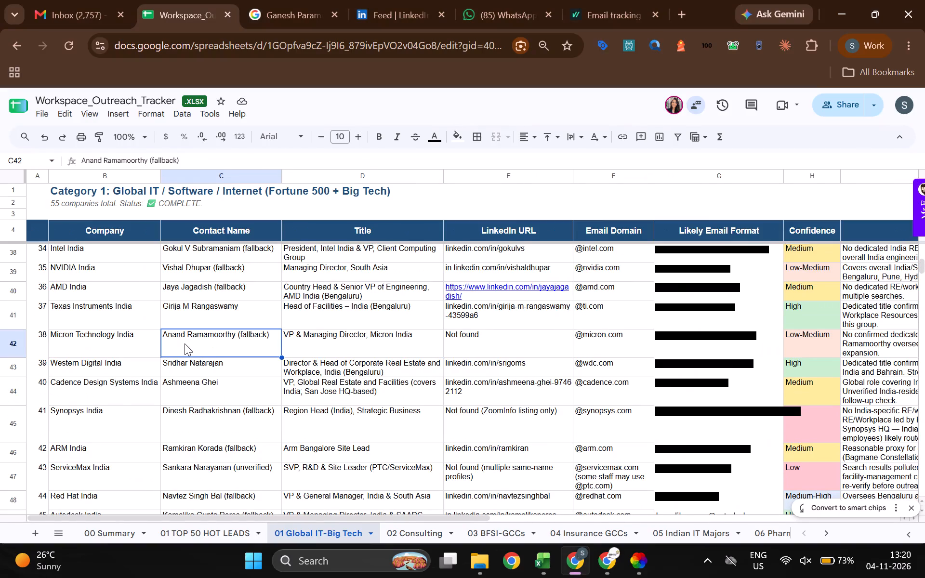
key(ctrl+c)
click(322, 5)
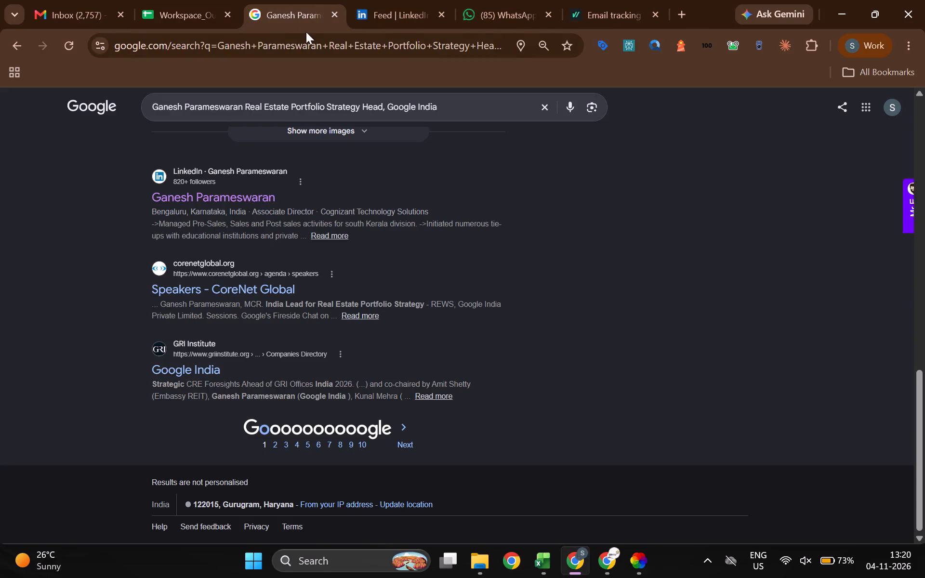
click(299, 37)
key(ctrl+v)
key(Return)
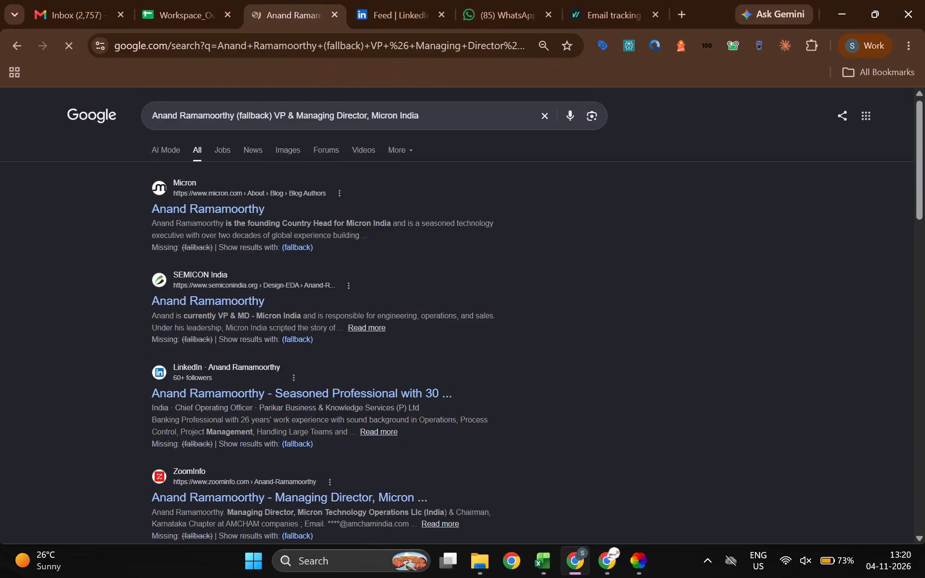
Open the LinkedIn profile from the results and check its experience and ContactOut details against the tracker's Micron Technology India row.
scroll(223, 276, down, 1)
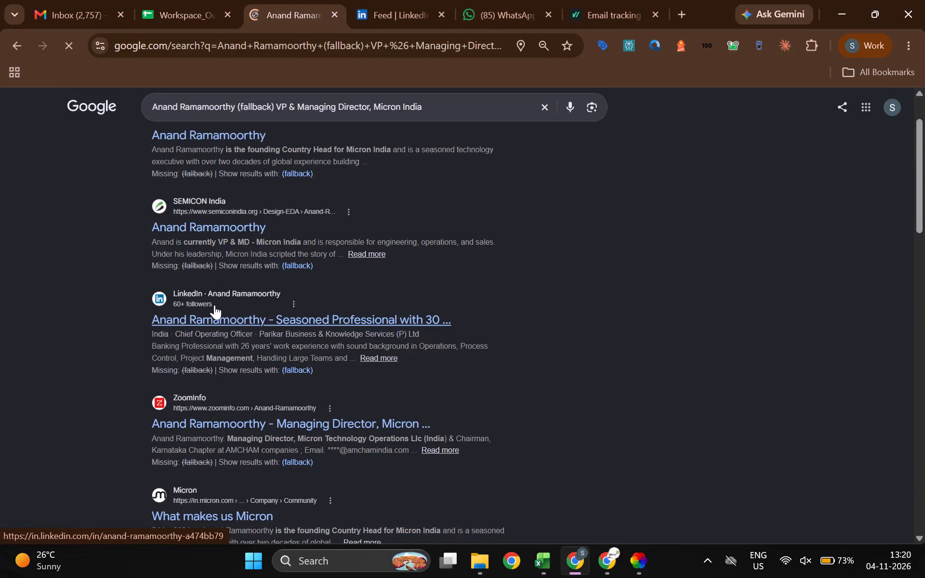
click(214, 305)
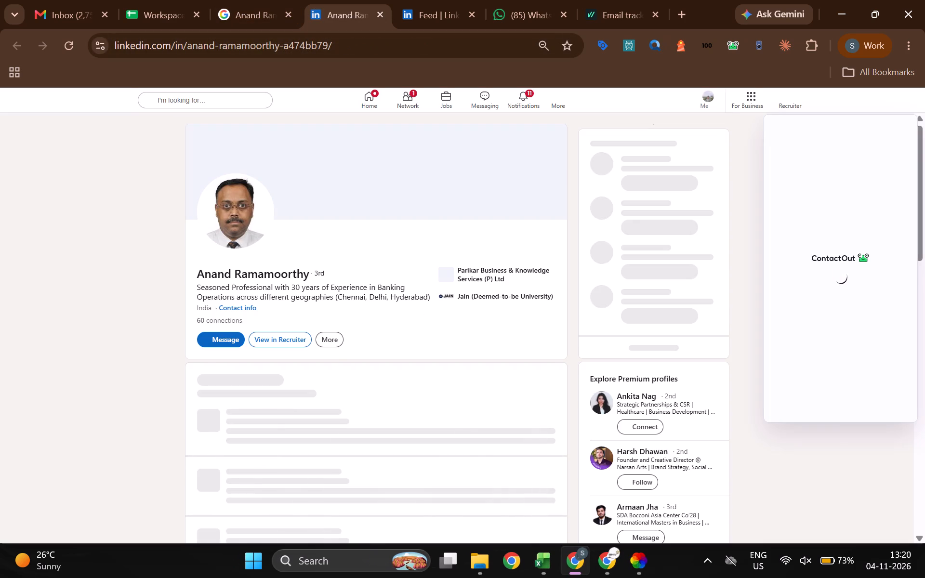
scroll(387, 324, down, 1)
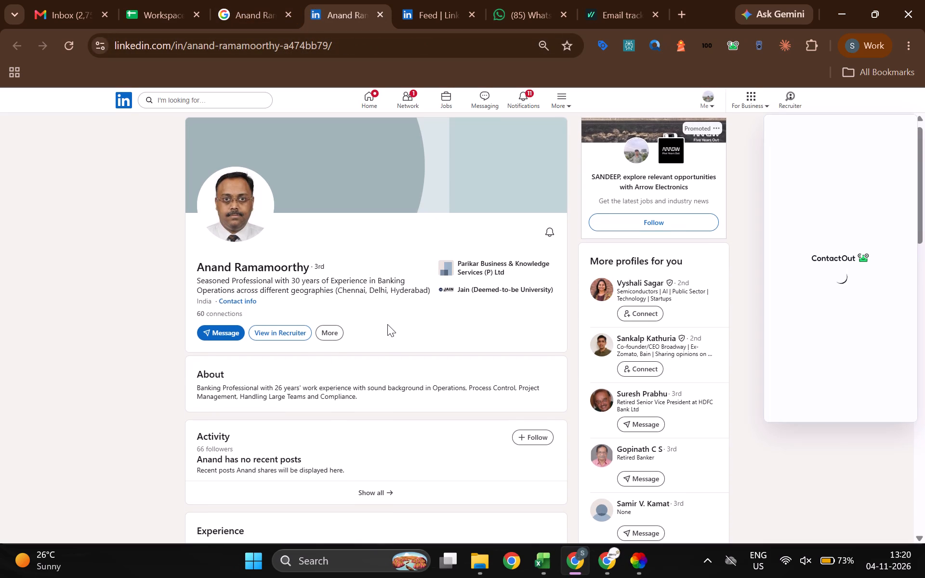
scroll(387, 324, down, 3)
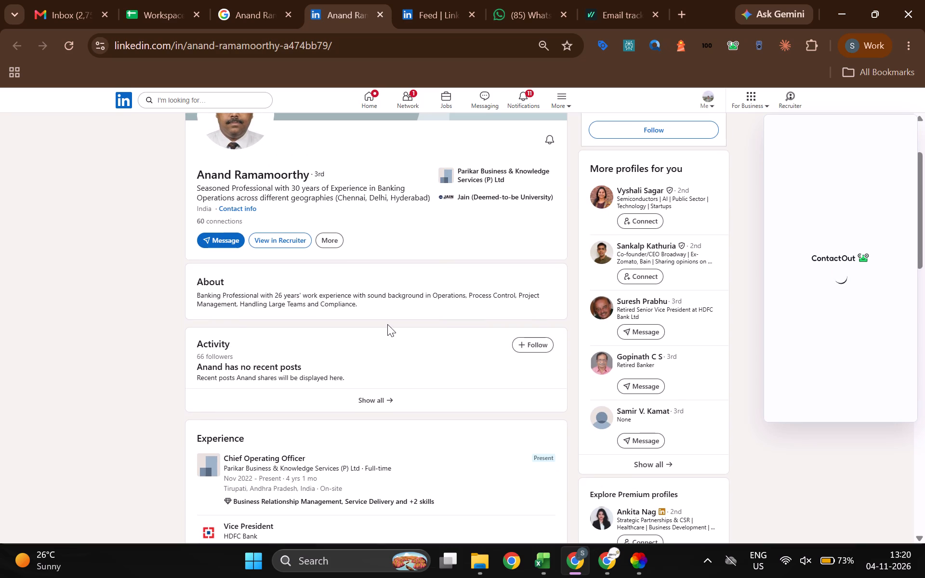
scroll(387, 324, down, 1)
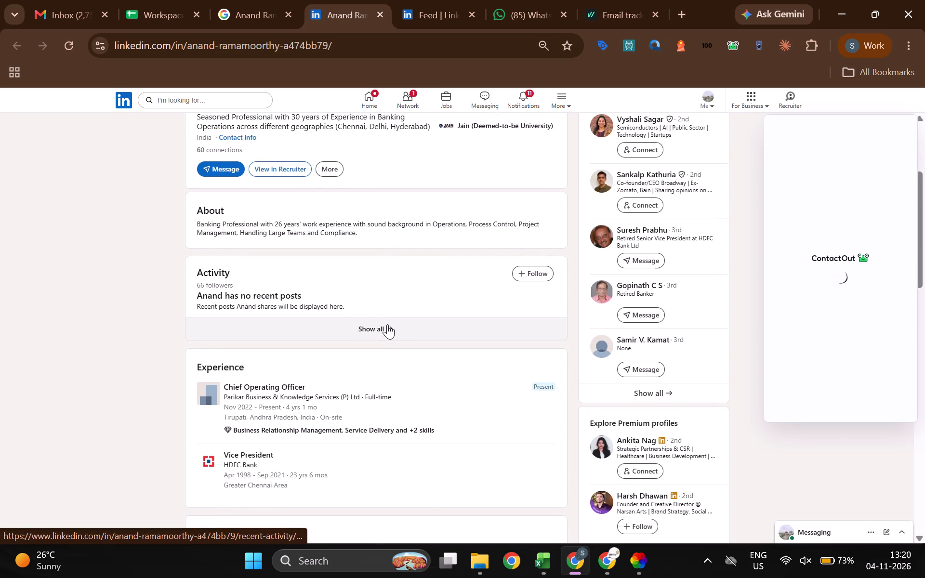
click(153, 0)
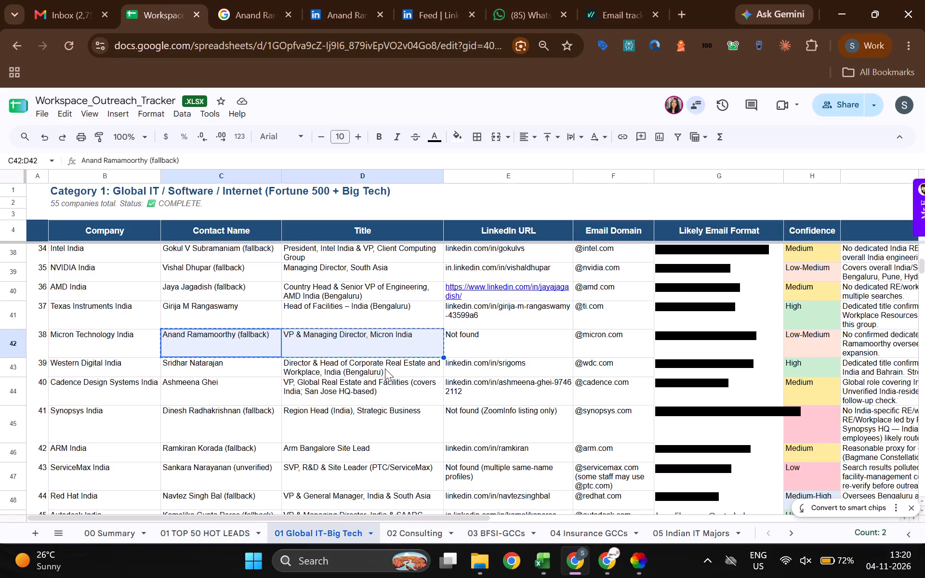
click(229, 0)
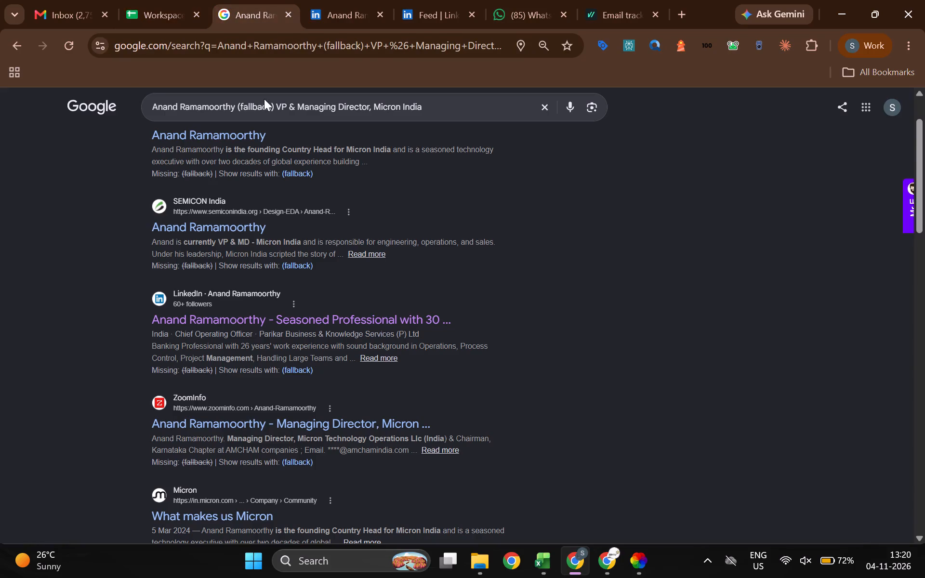
scroll(361, 375, up, 1)
click(352, 0)
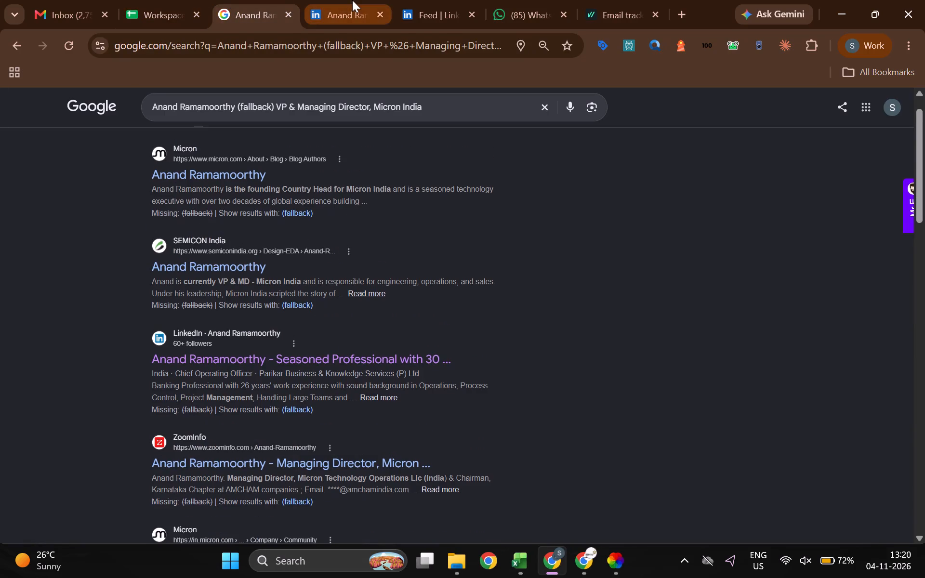
scroll(363, 368, up, 7)
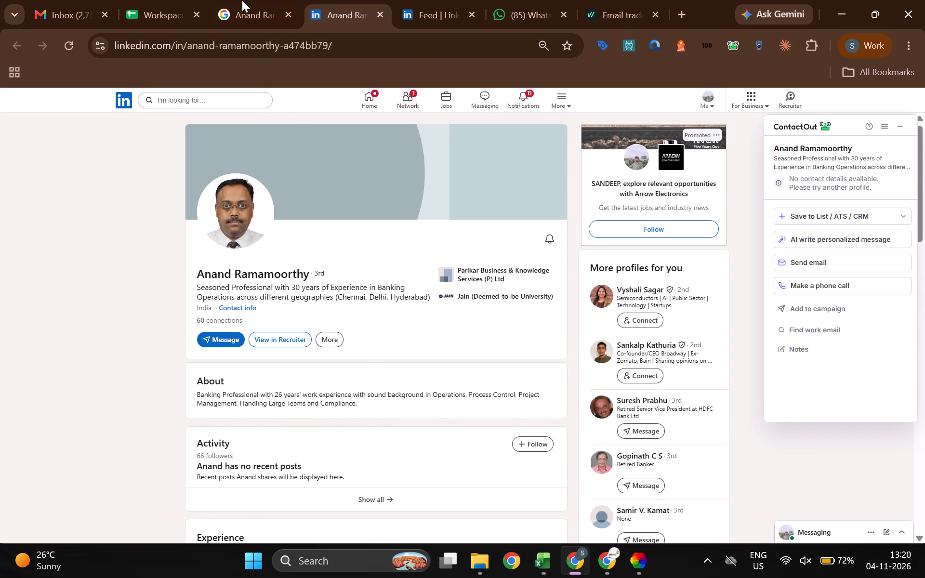
Open the contact's Micron blog-author page from the search results and examine the biography.
click(245, 0)
scroll(292, 165, up, 4)
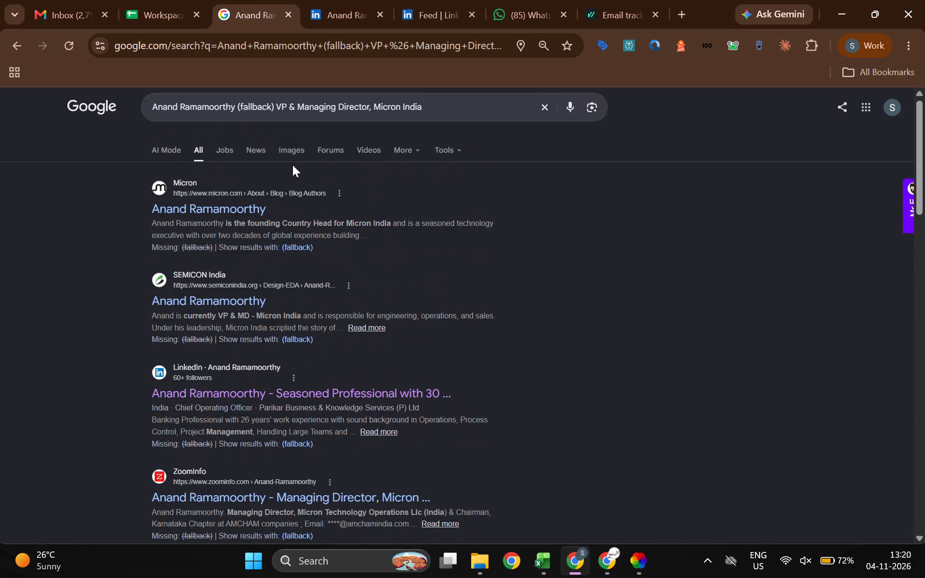
scroll(292, 165, up, 1)
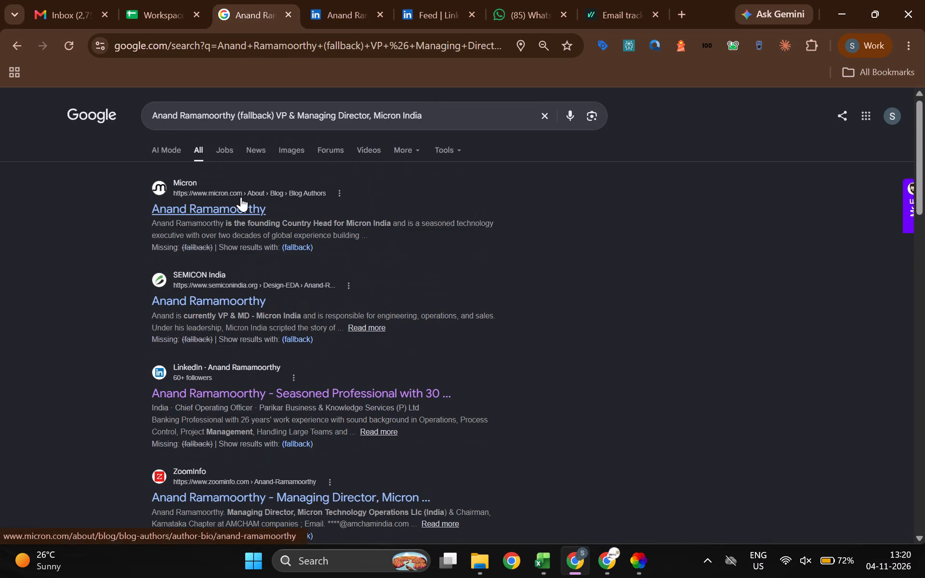
click(241, 197)
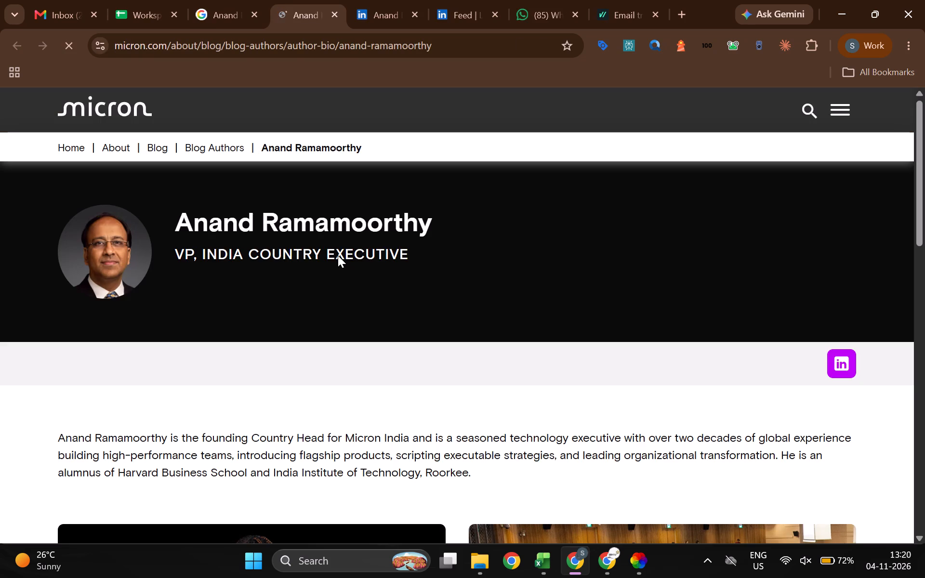
scroll(352, 341, down, 2)
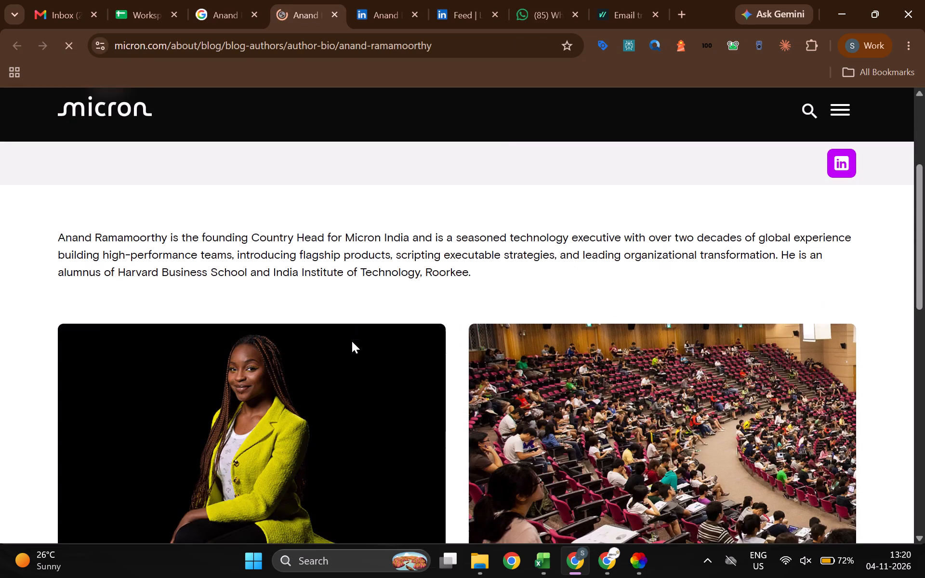
scroll(352, 341, down, 3)
scroll(352, 341, up, 10)
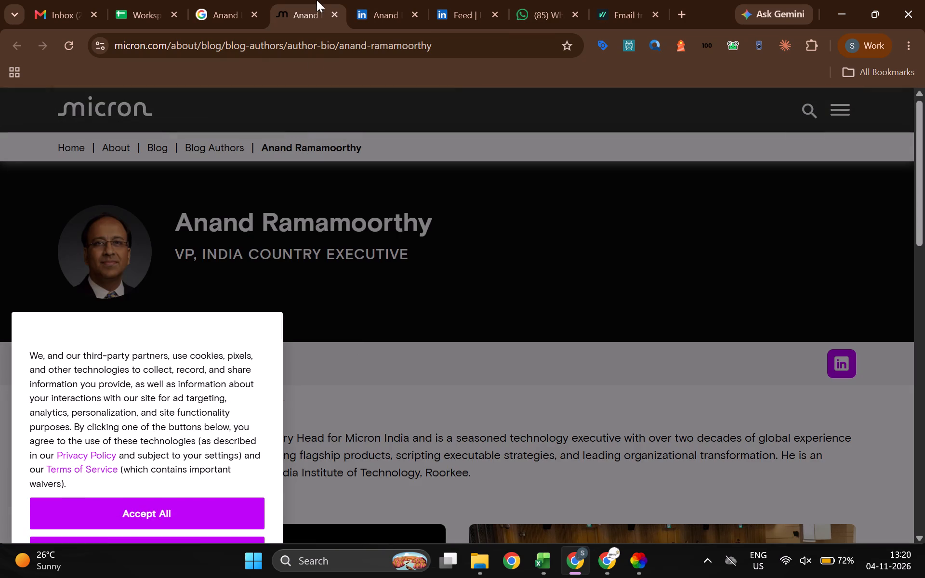
click(215, 0)
scroll(308, 393, down, 4)
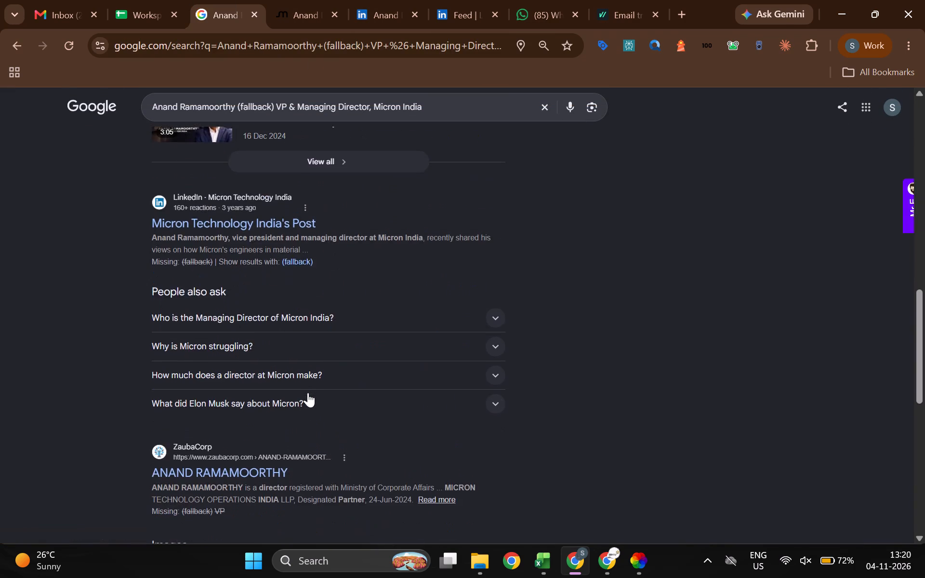
scroll(308, 393, down, 7)
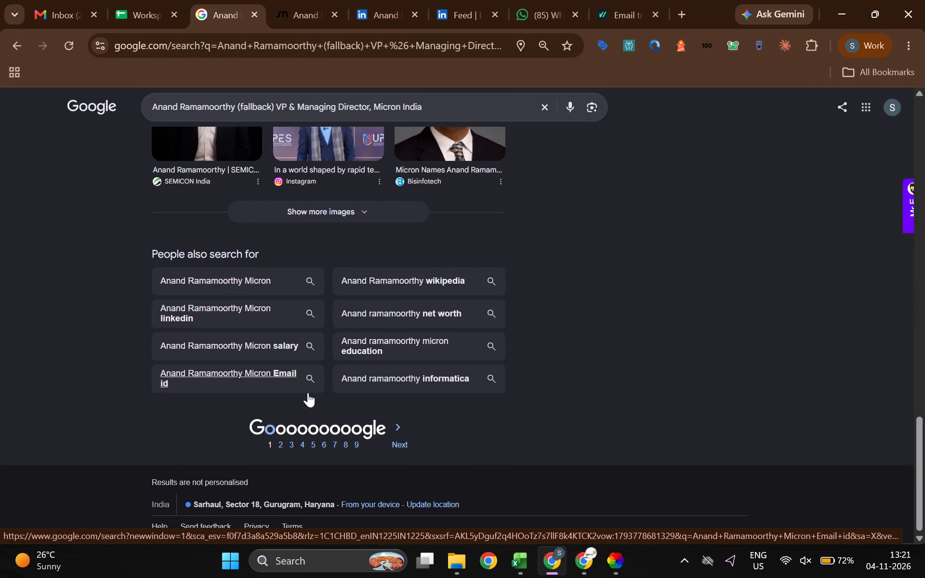
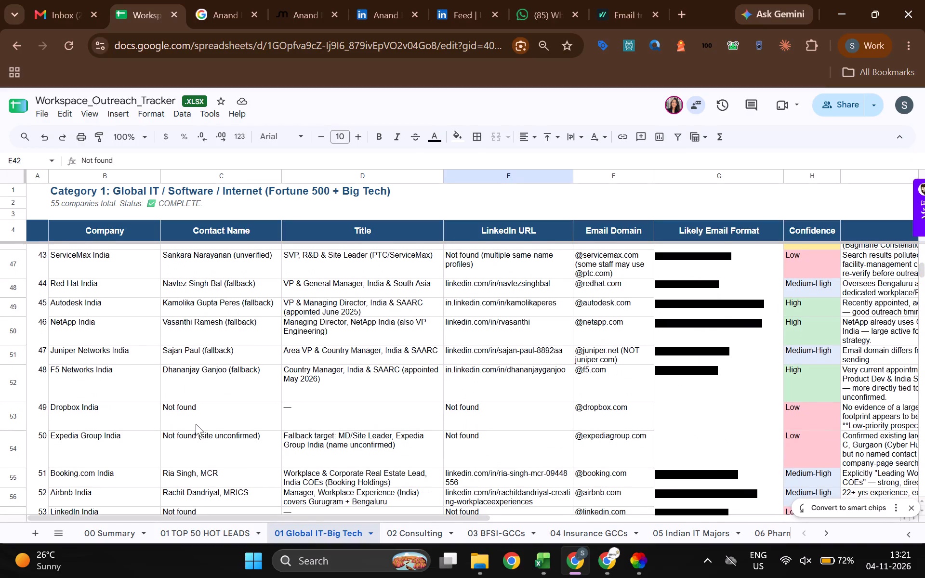
Search the web for the Synopsys India contact using the name and title copied from row 45, replacing the old Micron search.
scroll(174, 411, down, 1)
scroll(174, 411, up, 1)
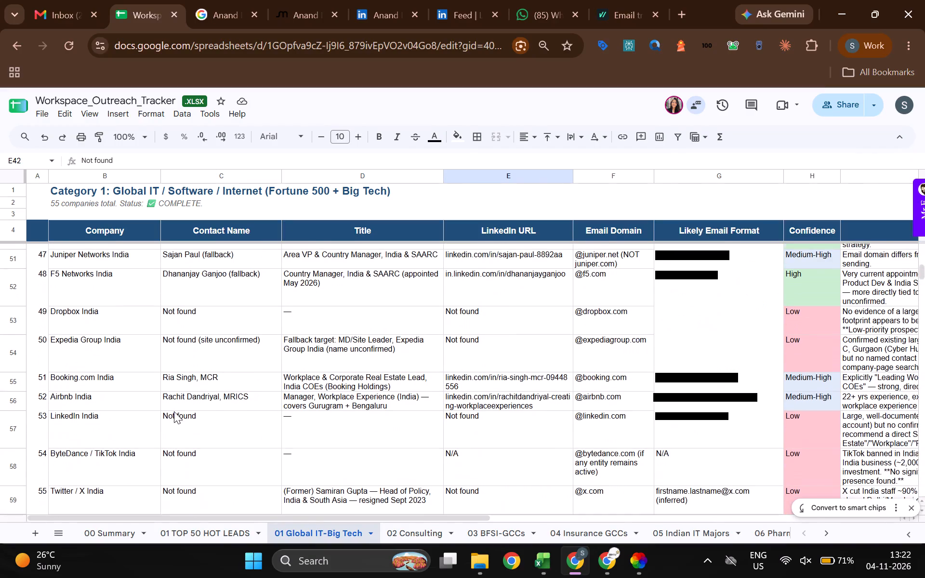
scroll(174, 411, up, 1)
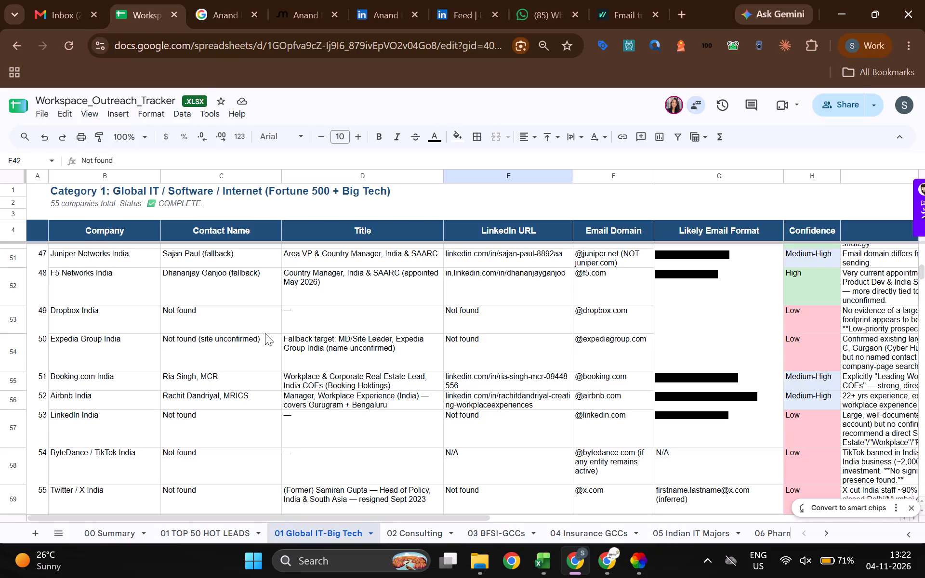
scroll(357, 339, up, 1)
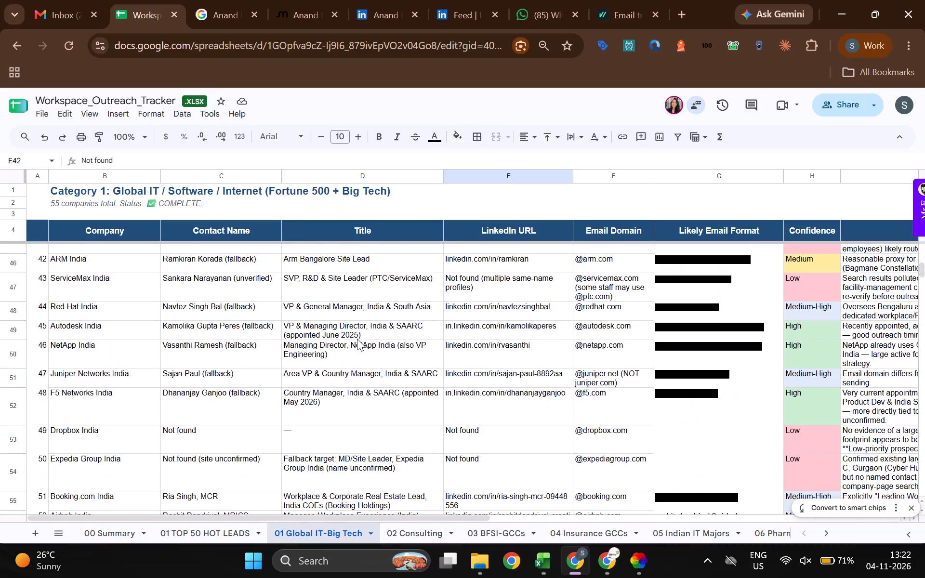
scroll(436, 359, up, 2)
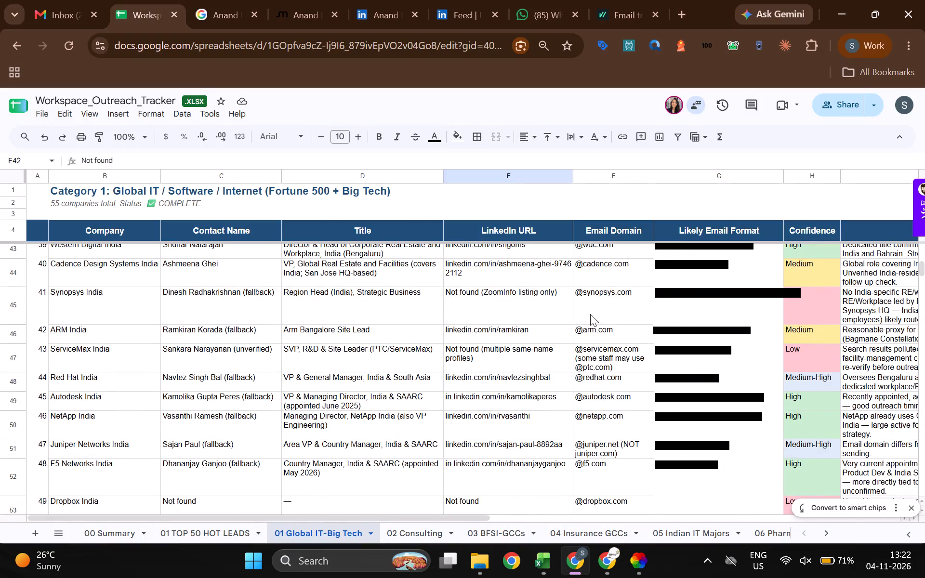
click(515, 309)
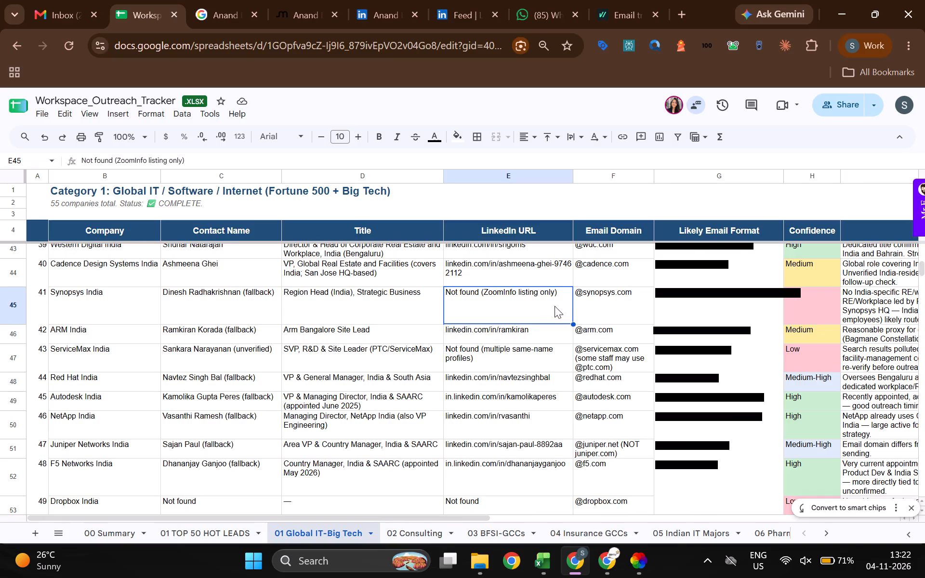
click(237, 307)
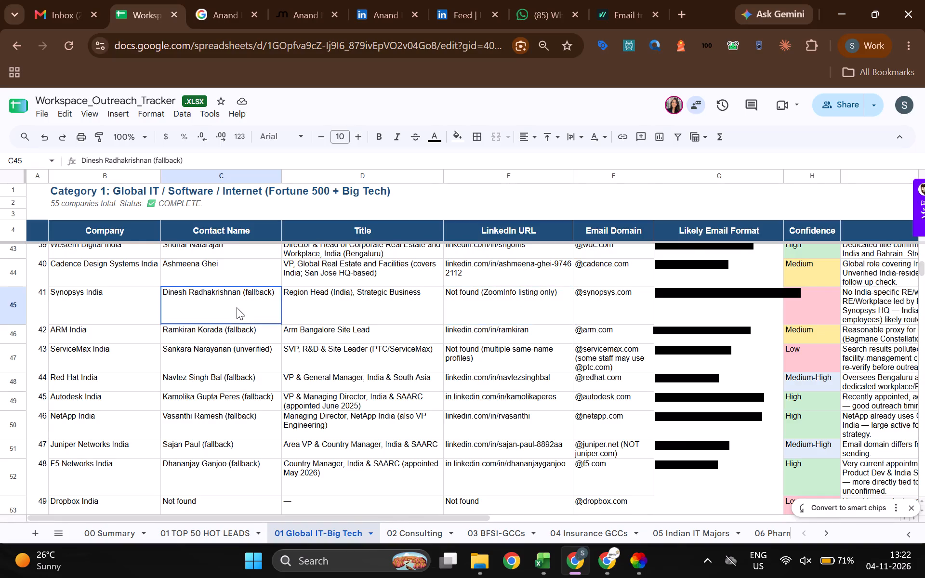
key(shift+Right)
key(ctrl+c)
click(198, 0)
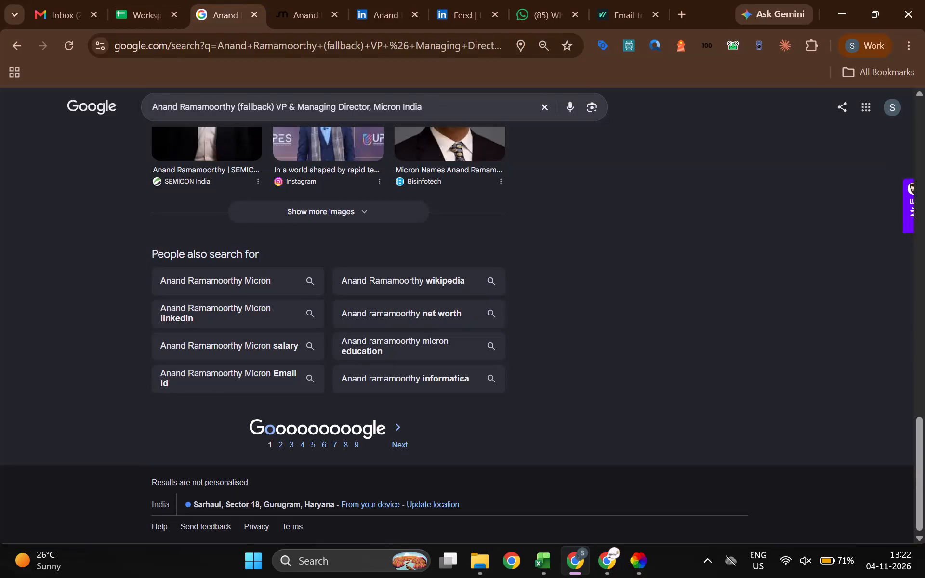
click(208, 41)
key(ctrl+v)
key(Return)
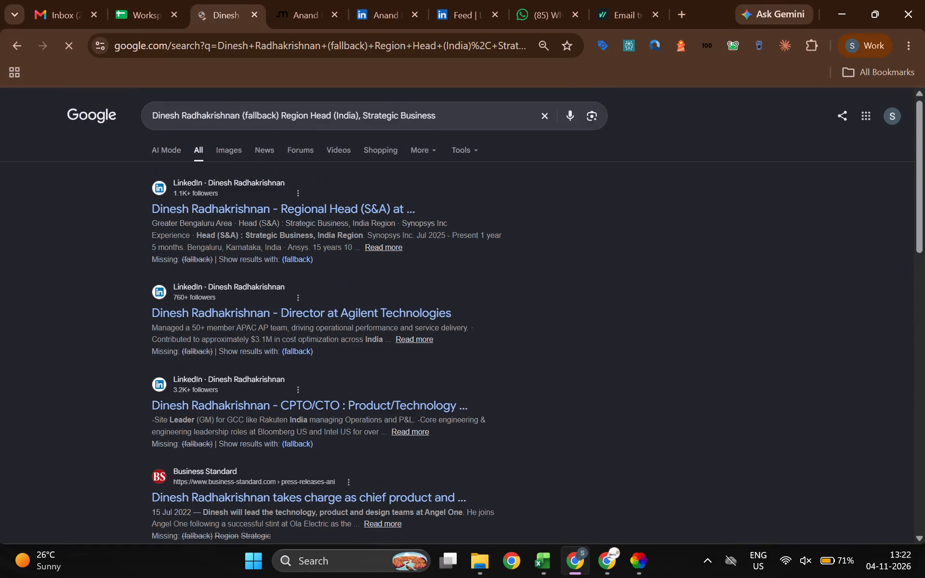
Open the LinkedIn profile of the Synopsys regional head from the search results.
click(206, 201)
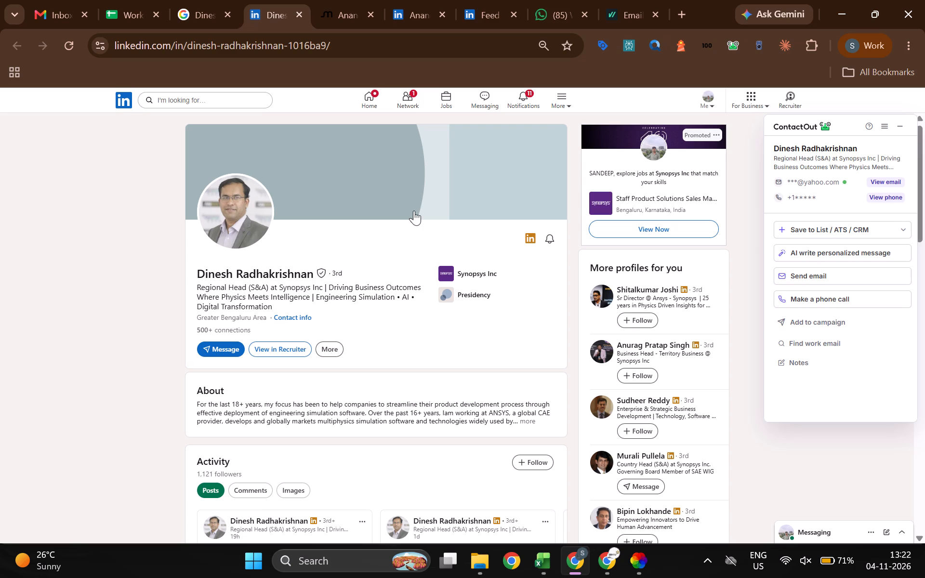
Review the contact's biography on the already open Micron blog-author page, accepting all cookies.
click(361, 0)
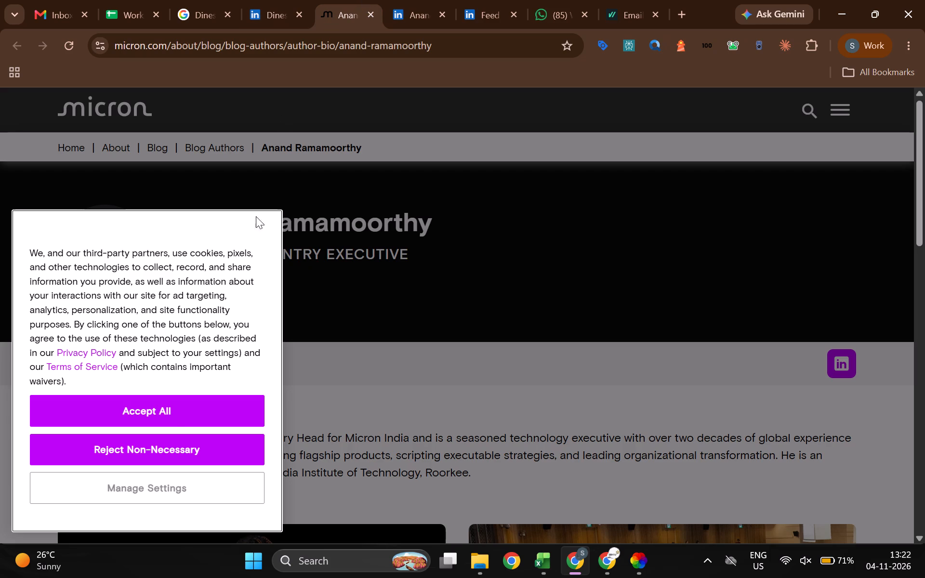
click(170, 418)
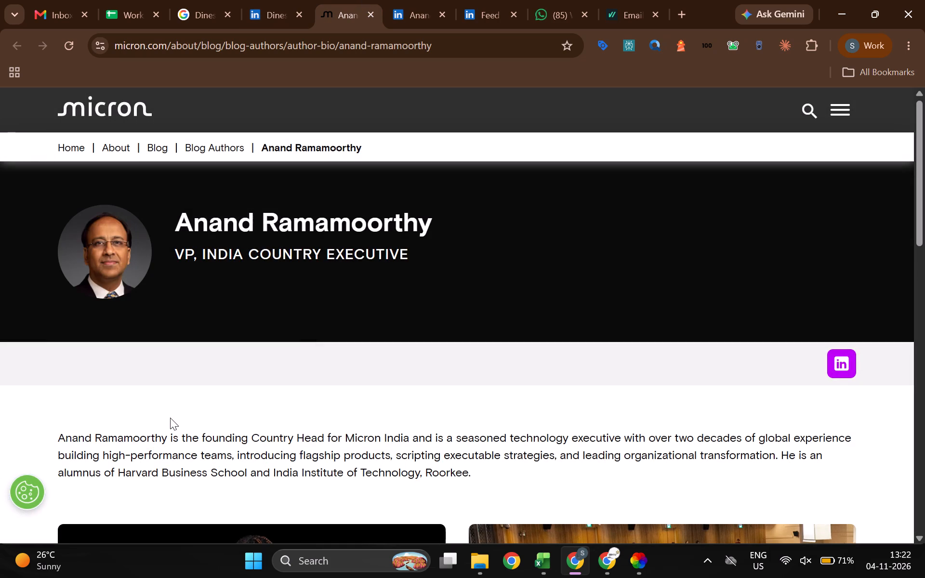
click(170, 418)
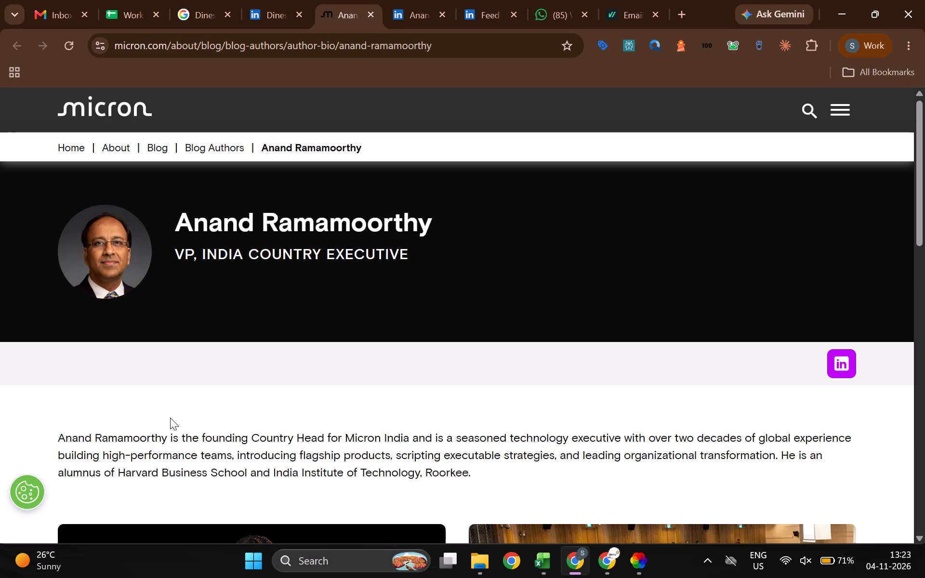
scroll(245, 427, down, 7)
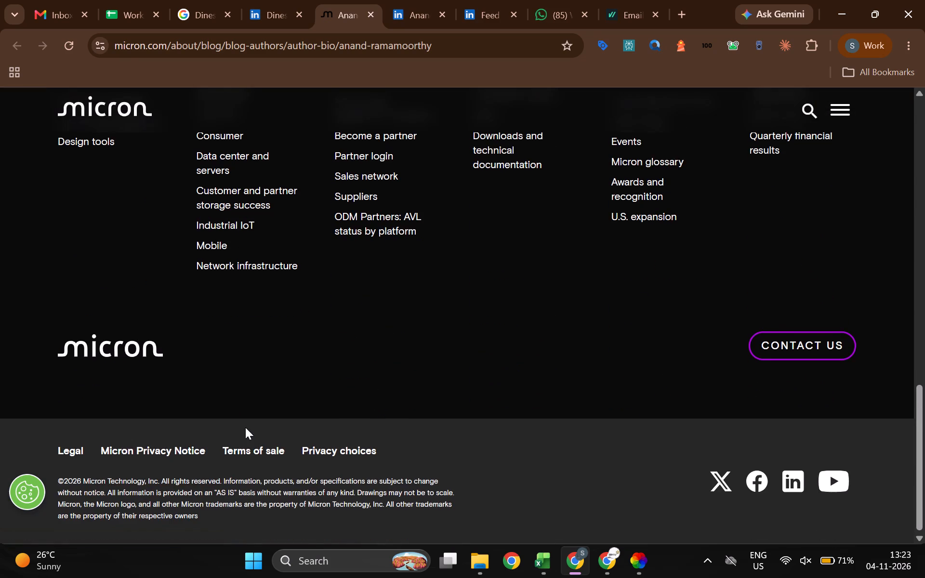
scroll(245, 427, down, 3)
scroll(245, 427, up, 8)
Return to the open LinkedIn profile found for the Micron contact's name to check its professional background.
click(427, 0)
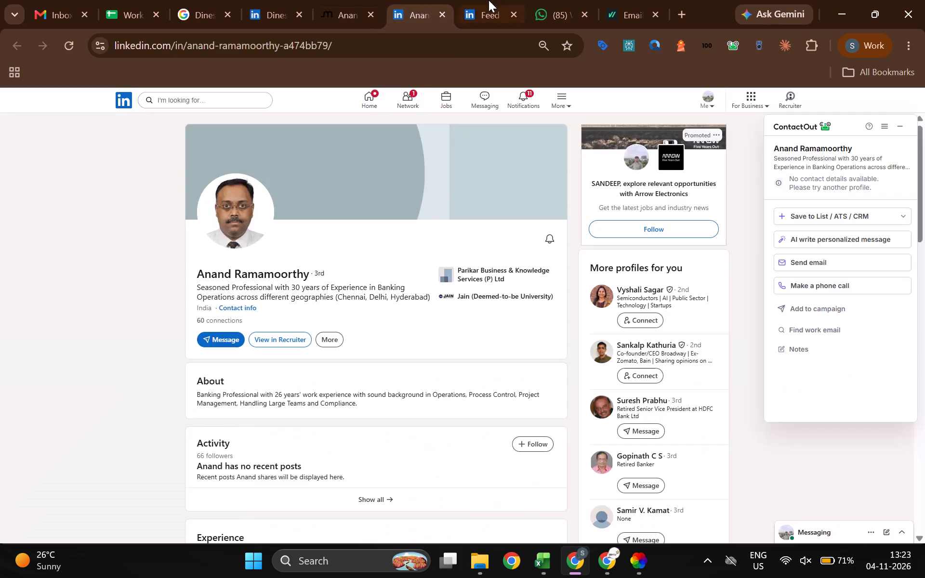
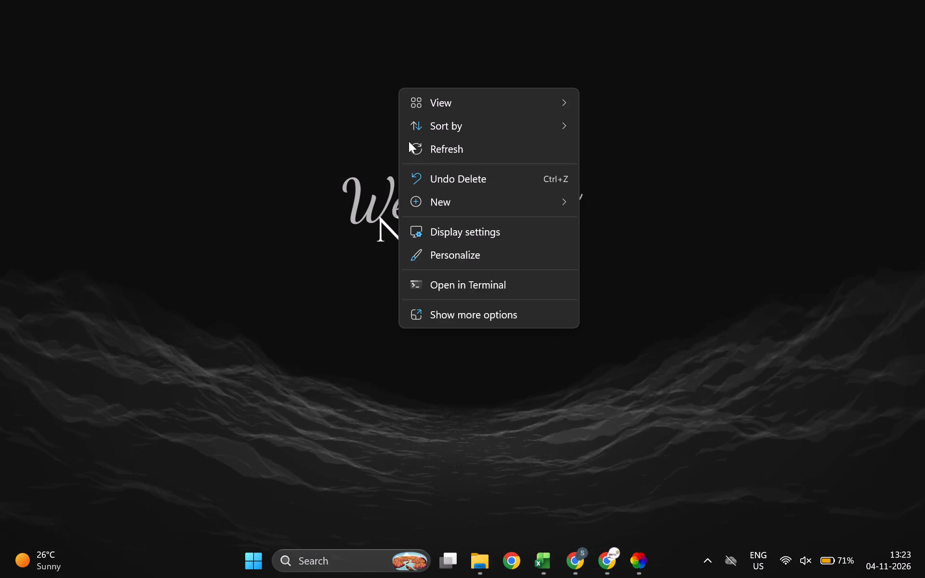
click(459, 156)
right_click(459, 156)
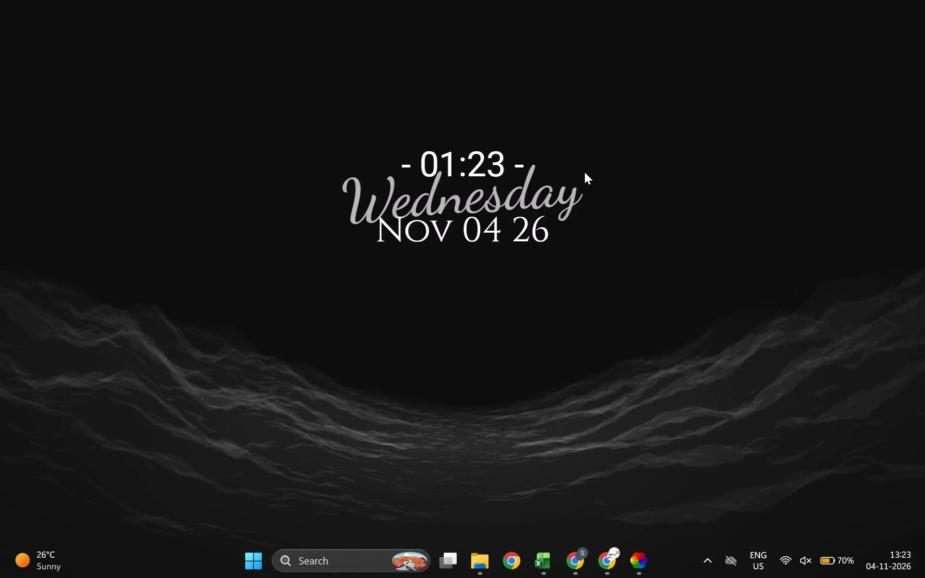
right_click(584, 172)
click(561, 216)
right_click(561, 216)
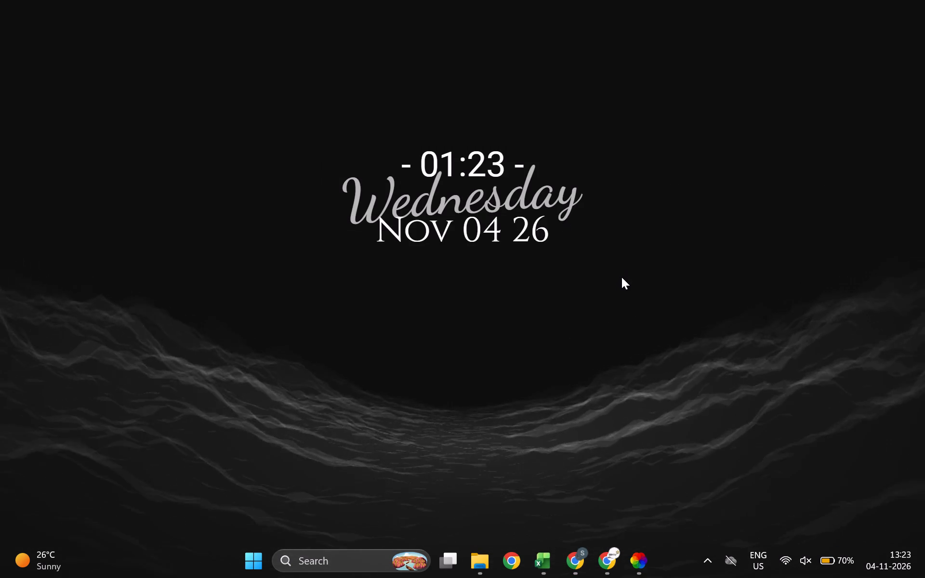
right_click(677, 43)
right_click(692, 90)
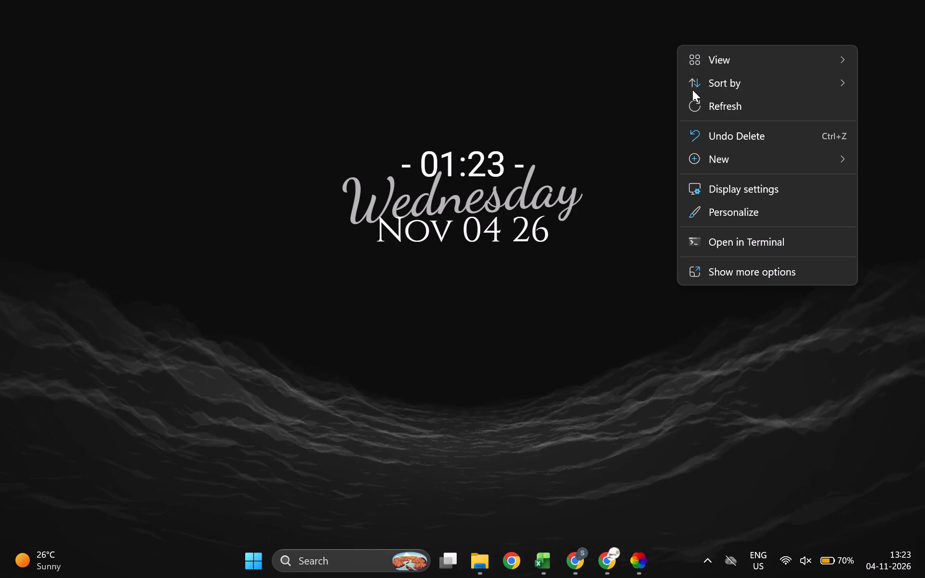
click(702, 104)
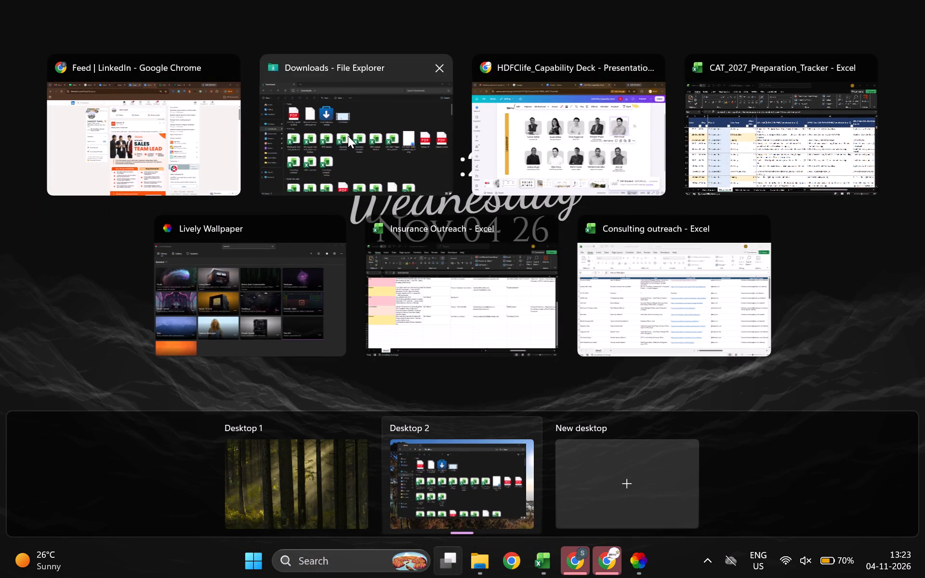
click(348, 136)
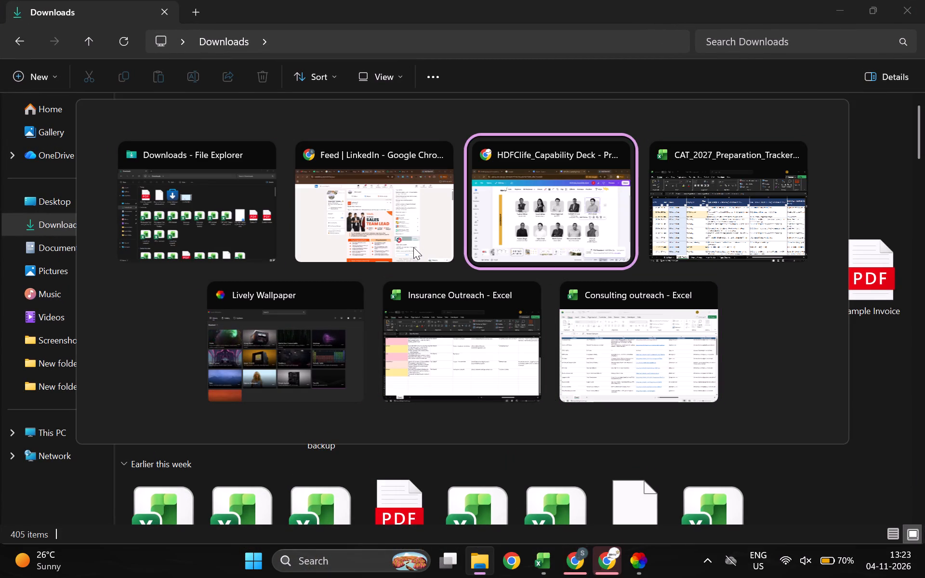
Review the Synopsys India contact's LinkedIn profile and web search results against the contact details in tracker row 45.
click(272, 0)
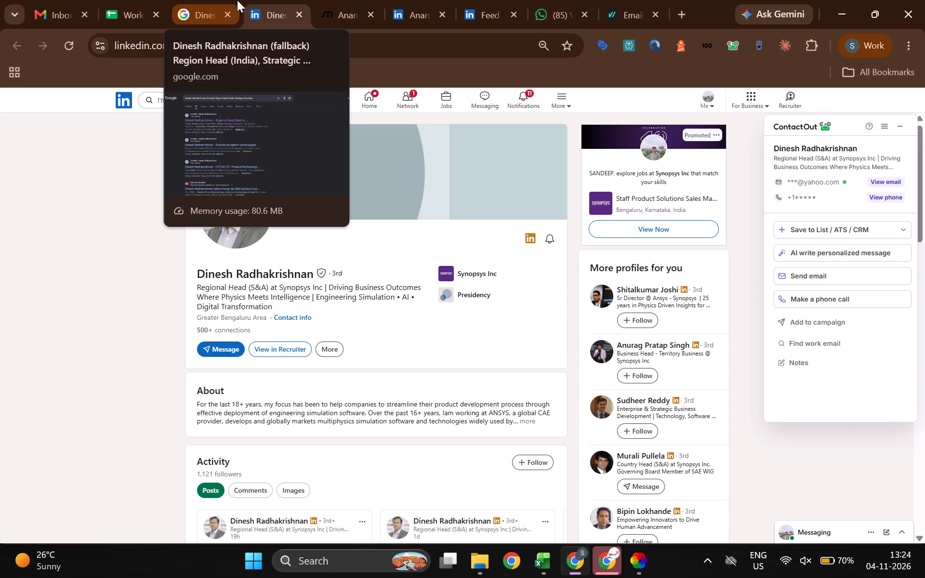
click(154, 259)
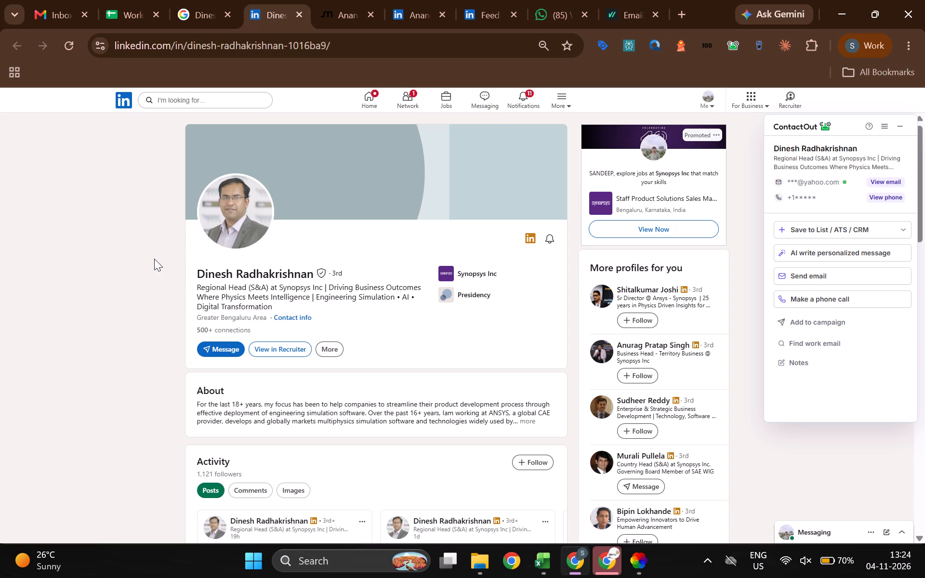
click(235, 0)
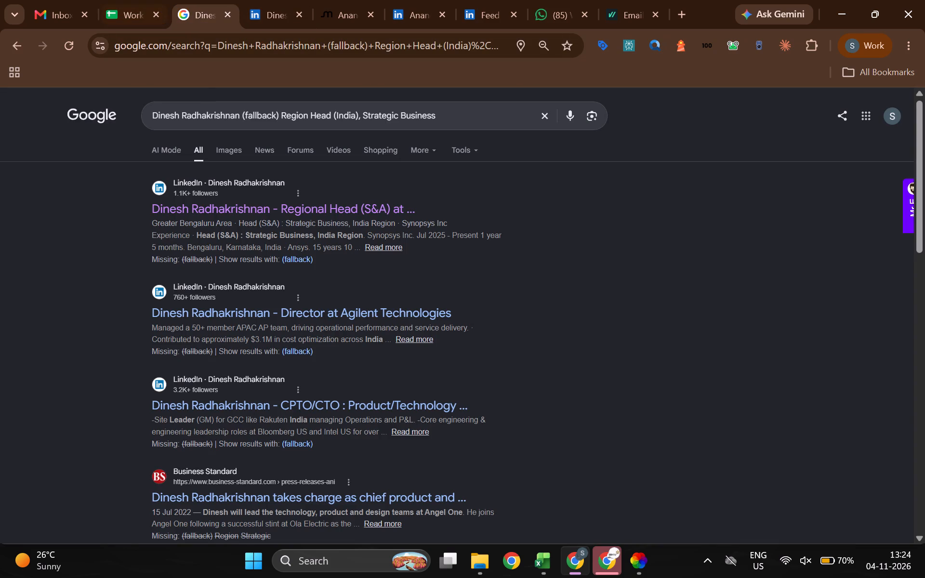
scroll(238, 308, down, 1)
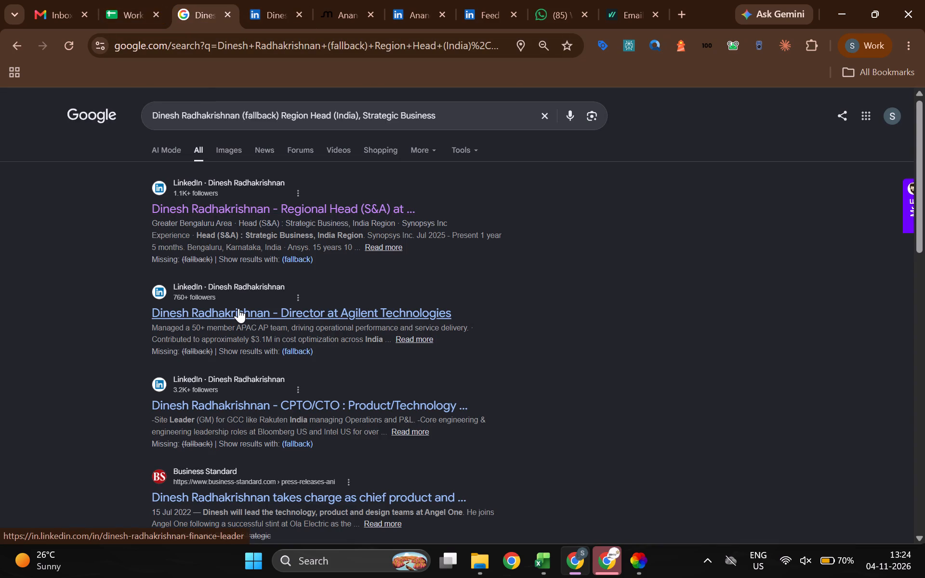
scroll(238, 308, down, 3)
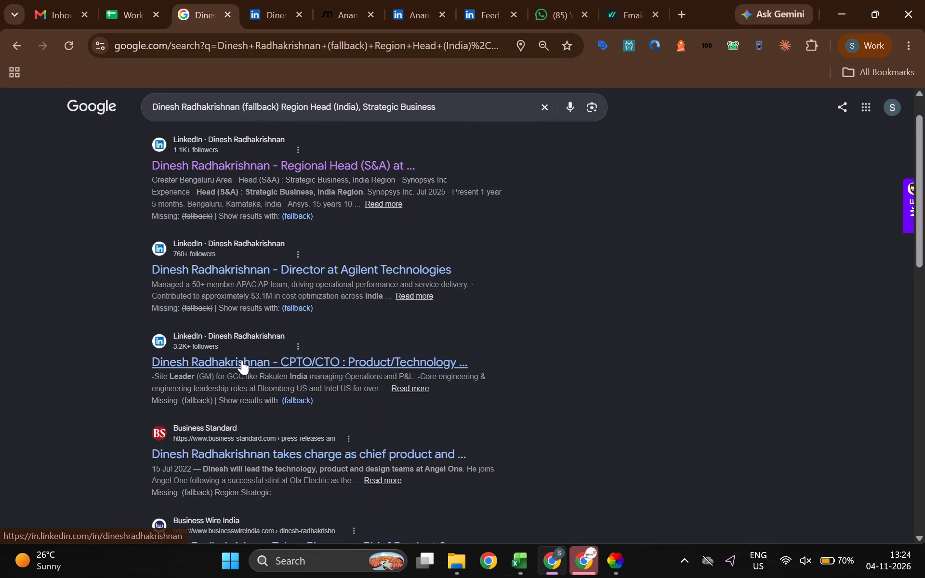
scroll(242, 360, down, 2)
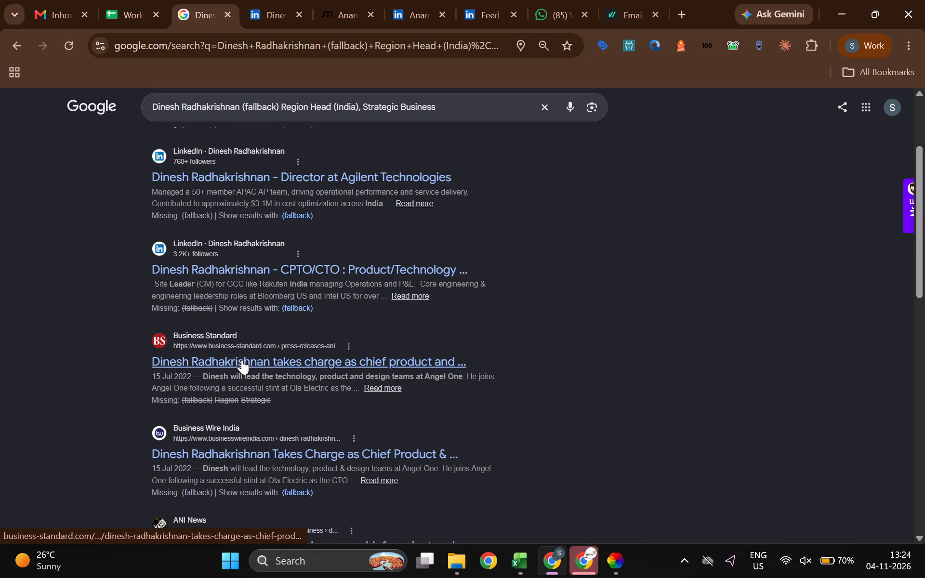
scroll(242, 360, down, 1)
click(147, 0)
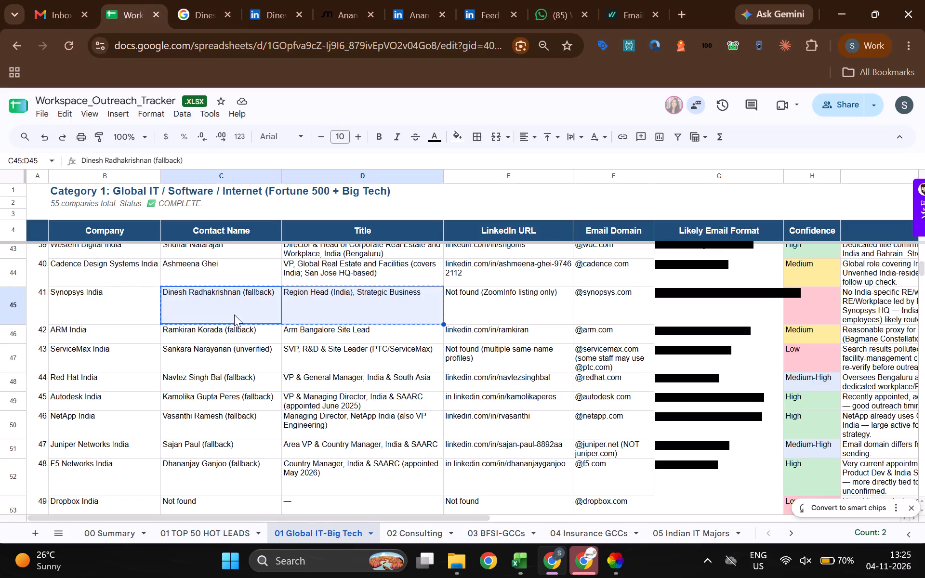
click(234, 315)
click(380, 322)
click(477, 319)
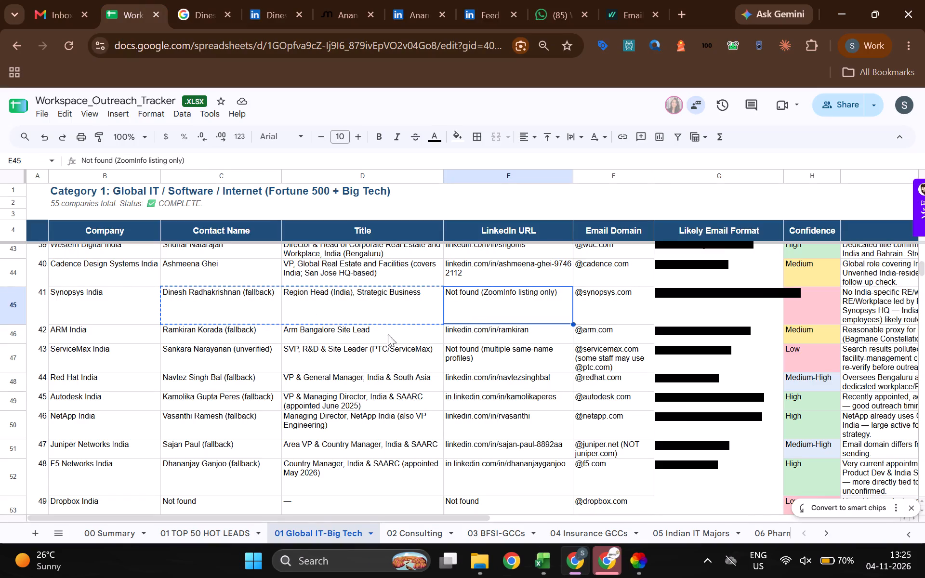
click(229, 332)
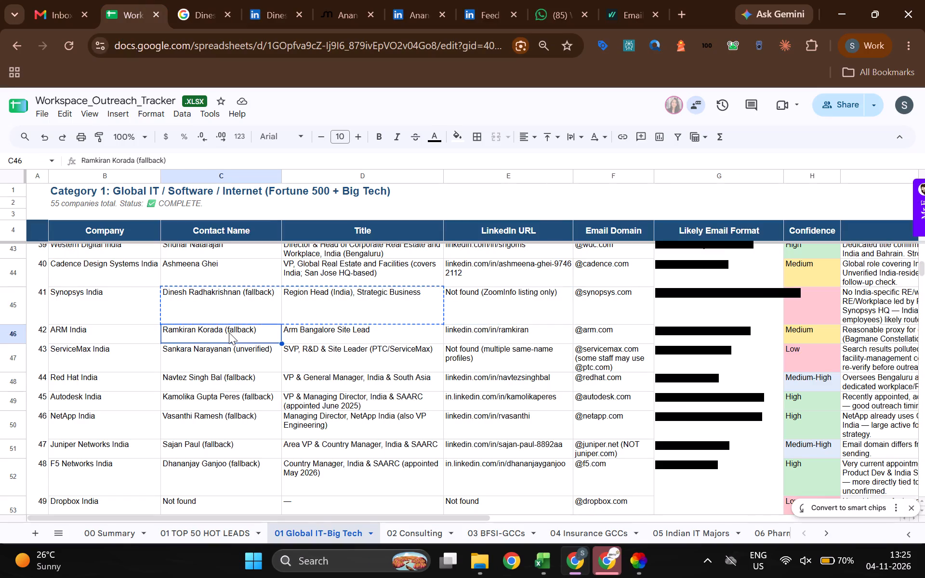
Copy the headline "Real Estate Asset manager - IMEA" from the Nokia India contact's linked LinkedIn profile into Title cell D32.
scroll(405, 320, up, 2)
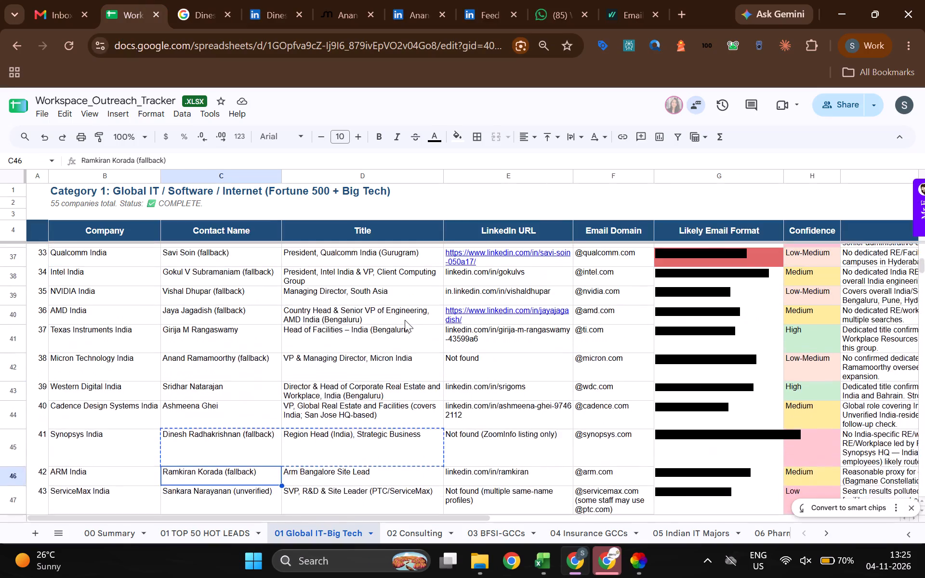
scroll(405, 320, up, 2)
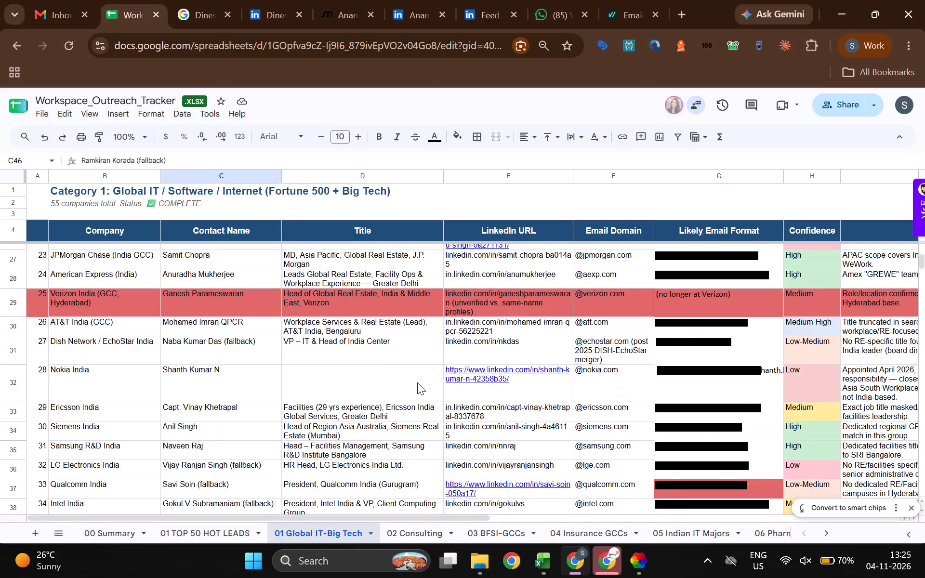
click(489, 382)
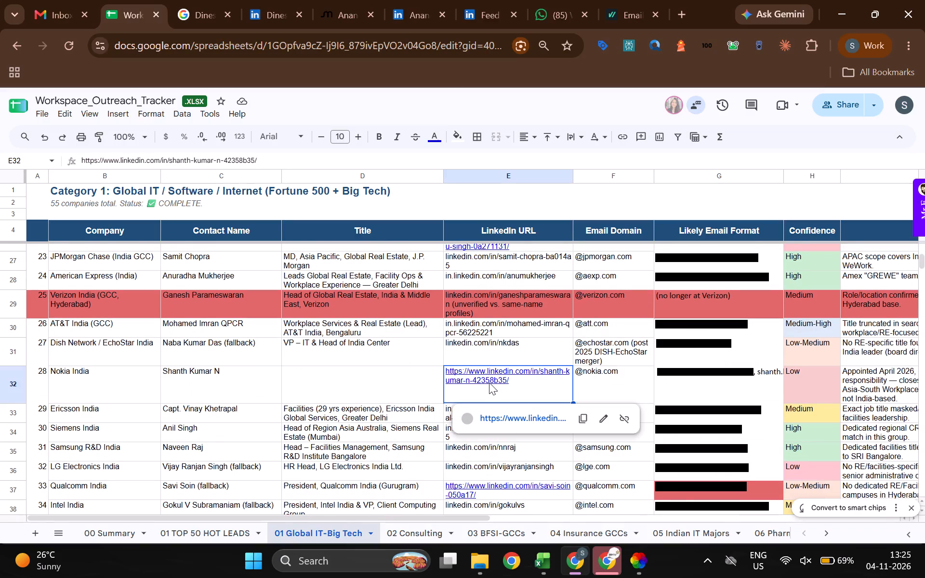
click(498, 418)
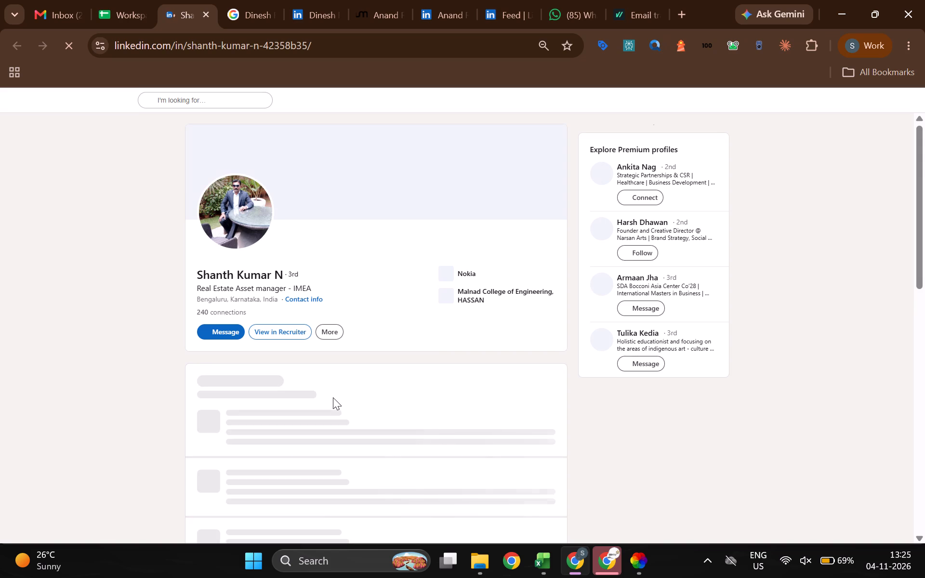
drag(190, 282, 312, 279)
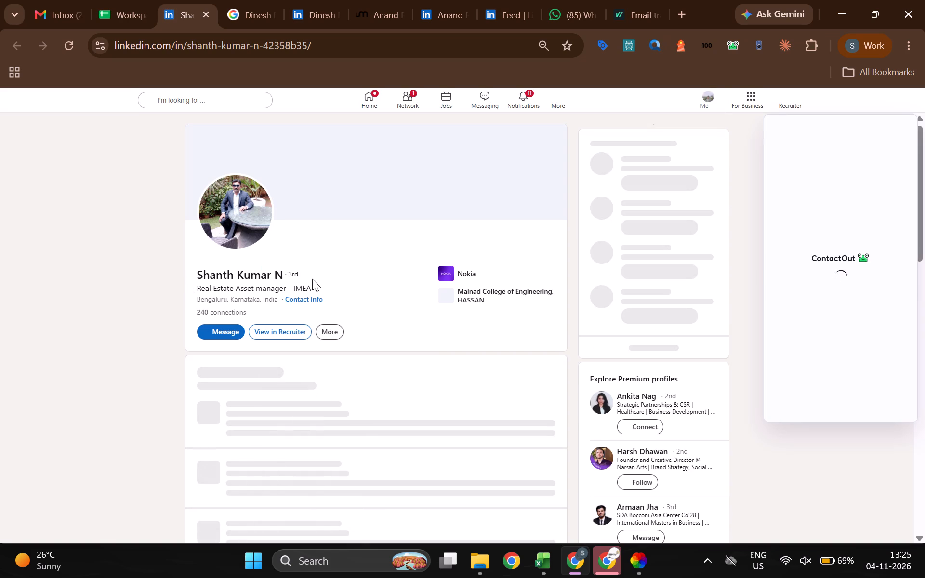
drag(312, 279, 317, 288)
key(ctrl+c)
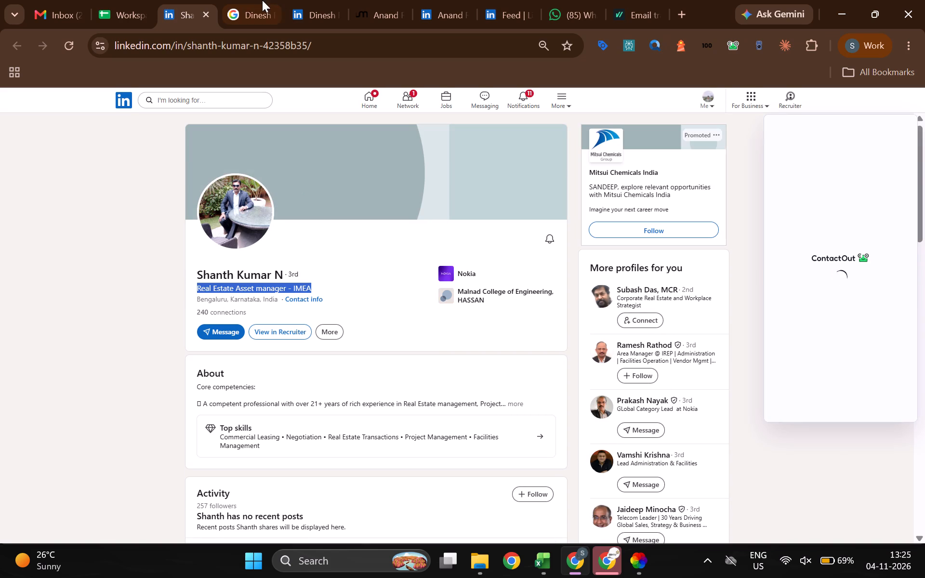
click(132, 0)
key(Left)
key(ctrl+v)
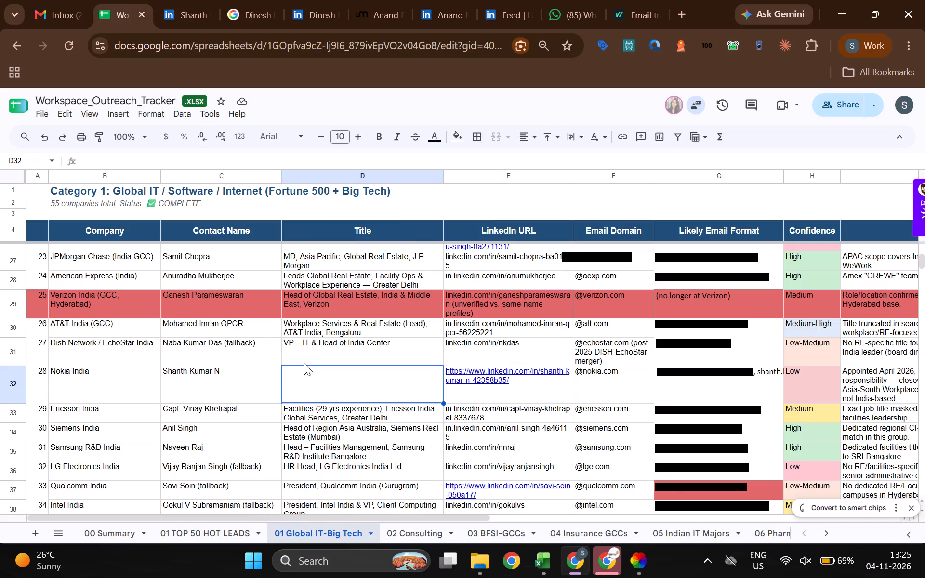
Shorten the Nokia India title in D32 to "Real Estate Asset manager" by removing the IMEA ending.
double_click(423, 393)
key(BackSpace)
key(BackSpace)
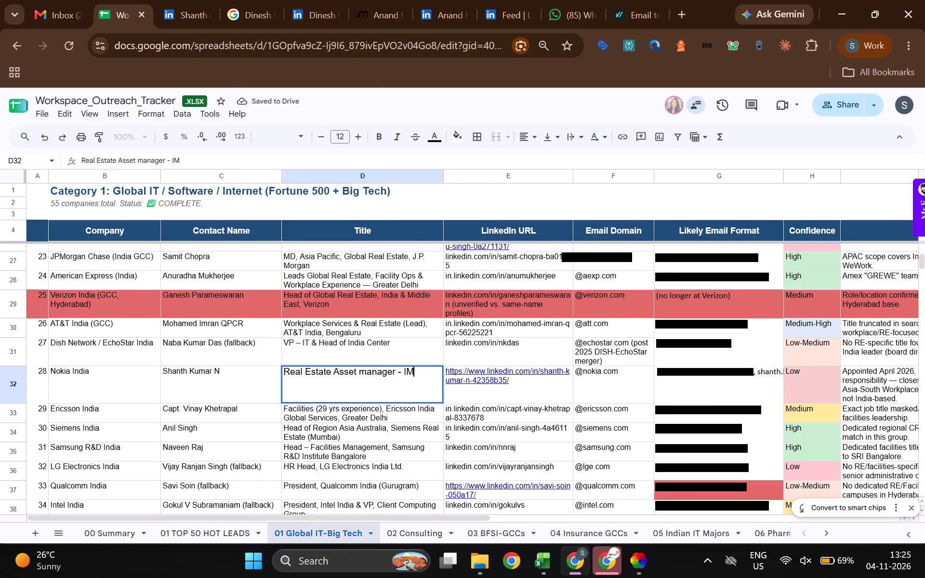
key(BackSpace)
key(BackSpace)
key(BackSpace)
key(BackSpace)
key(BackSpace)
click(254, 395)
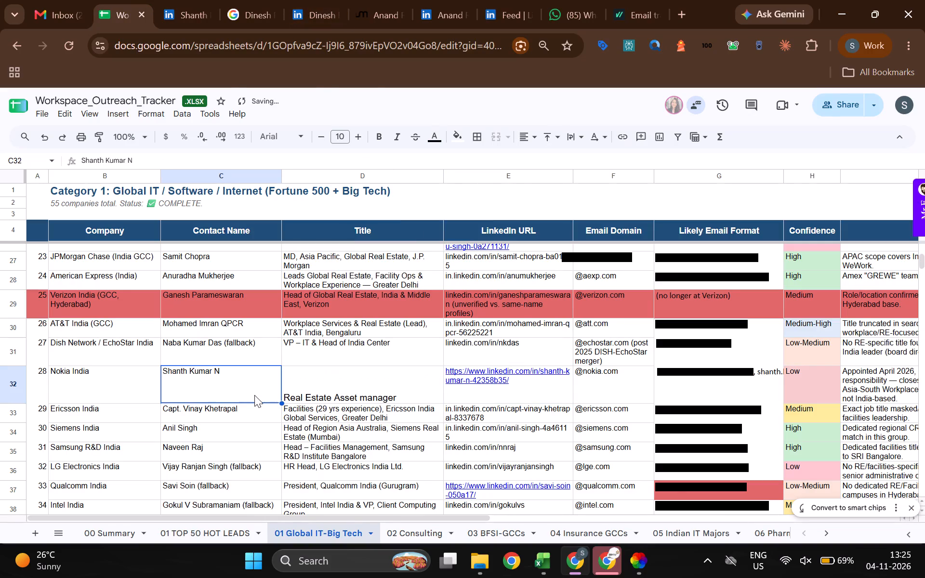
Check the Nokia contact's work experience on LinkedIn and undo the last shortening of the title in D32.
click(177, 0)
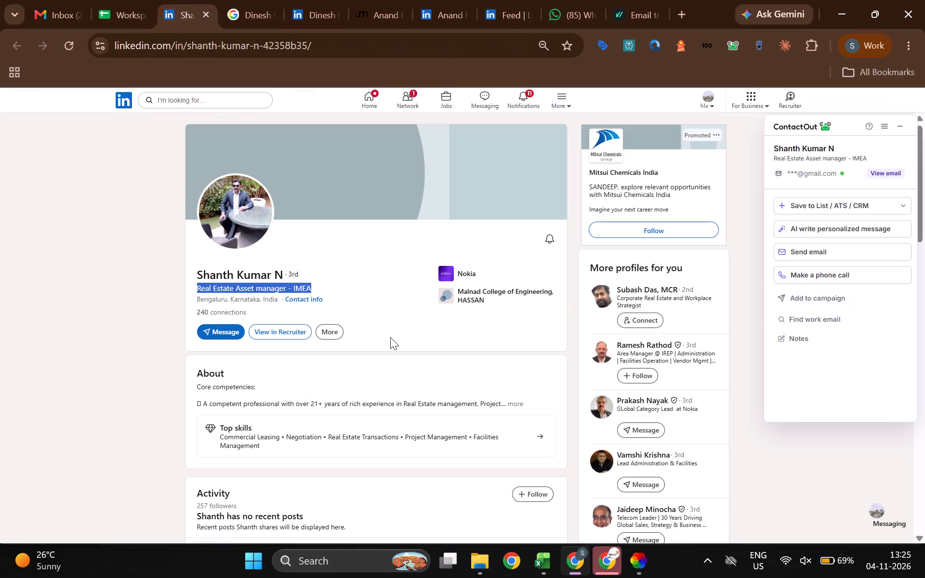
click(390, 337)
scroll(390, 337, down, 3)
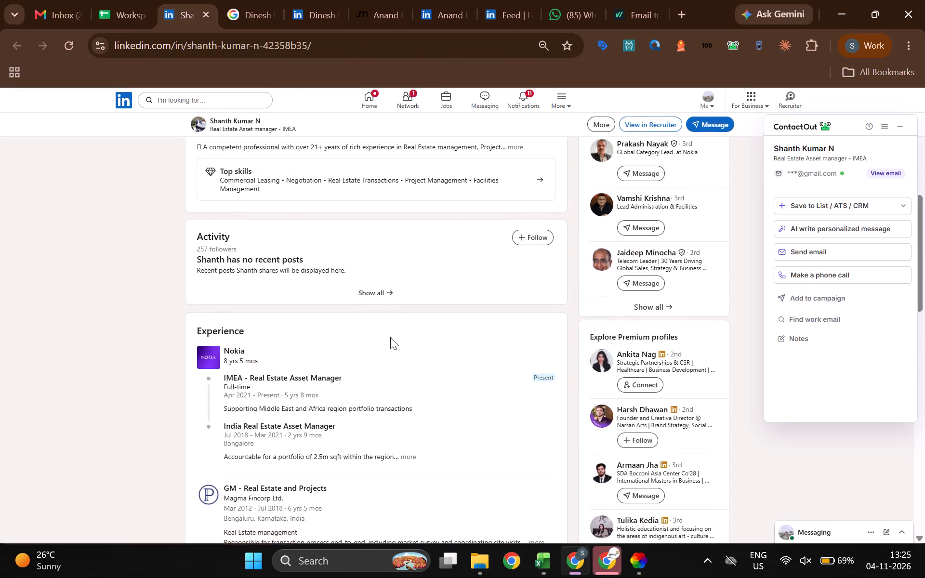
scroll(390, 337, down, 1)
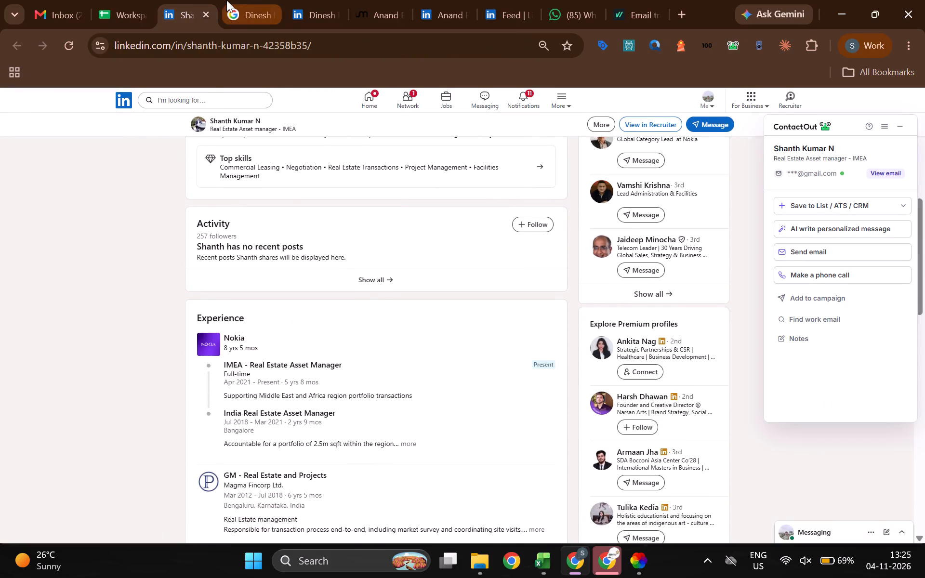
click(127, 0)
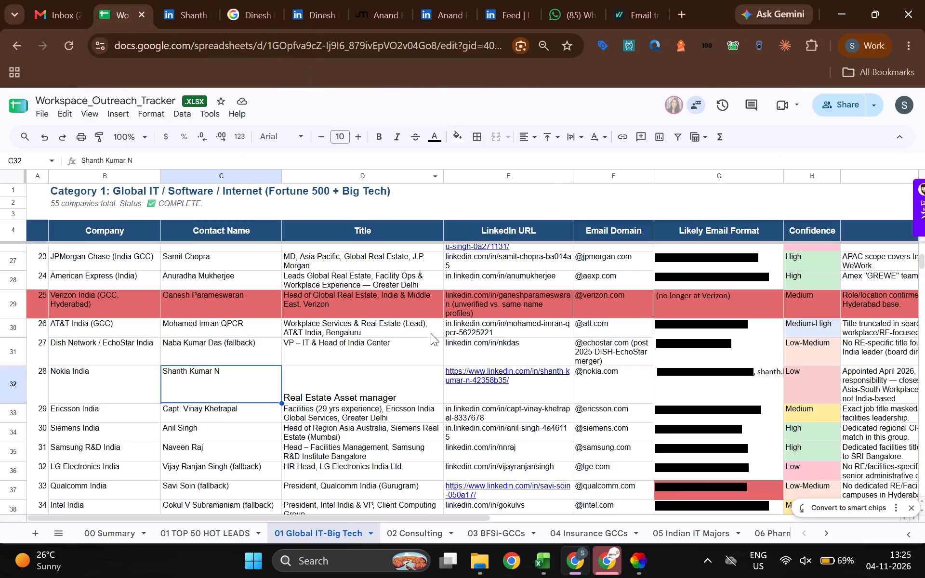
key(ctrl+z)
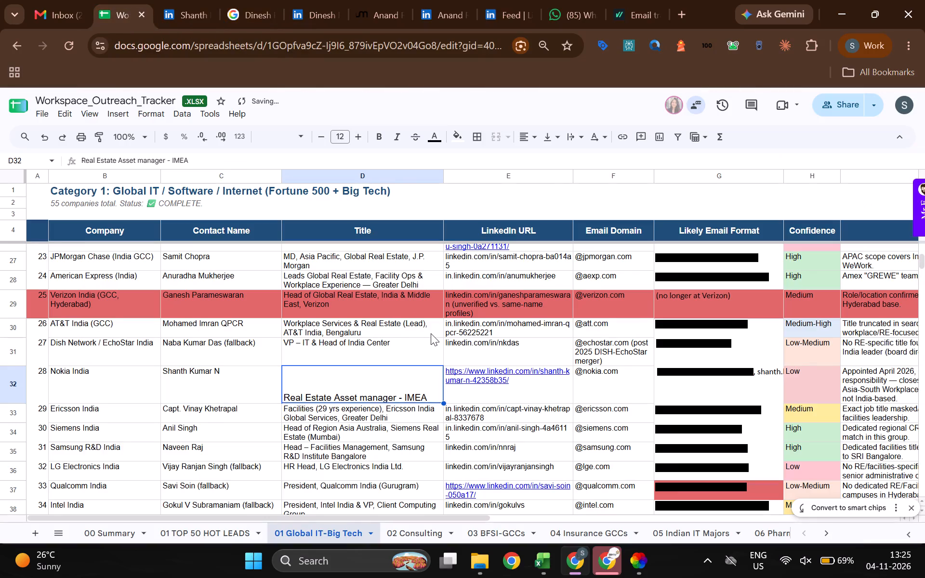
Look through the remaining companies down to the end of the 01 Global IT-Big Tech sheet.
click(398, 420)
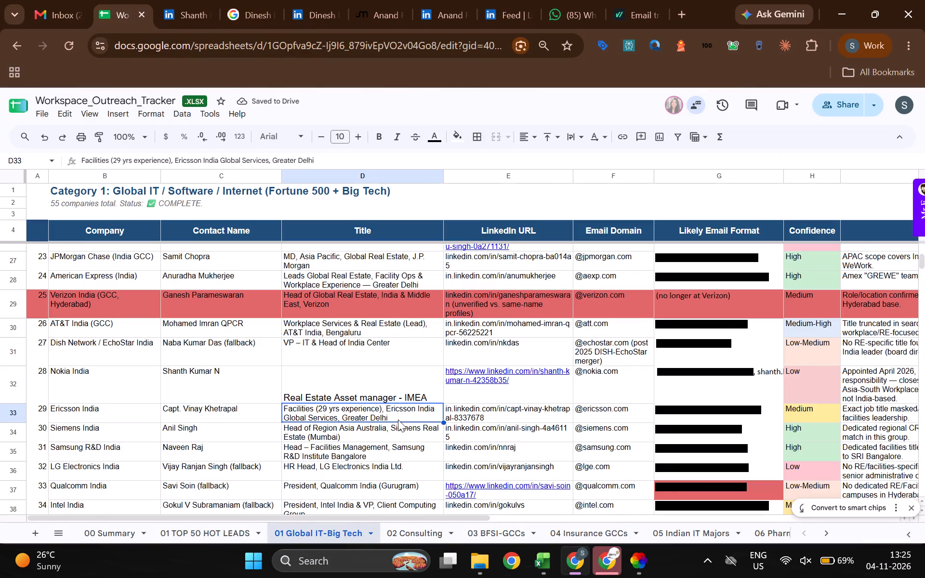
scroll(396, 382, down, 1)
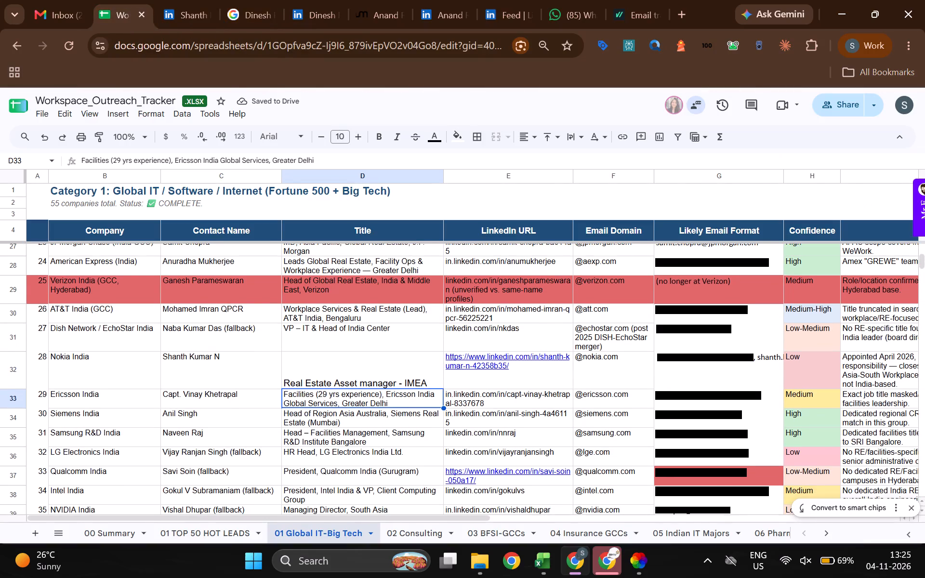
scroll(424, 388, down, 5)
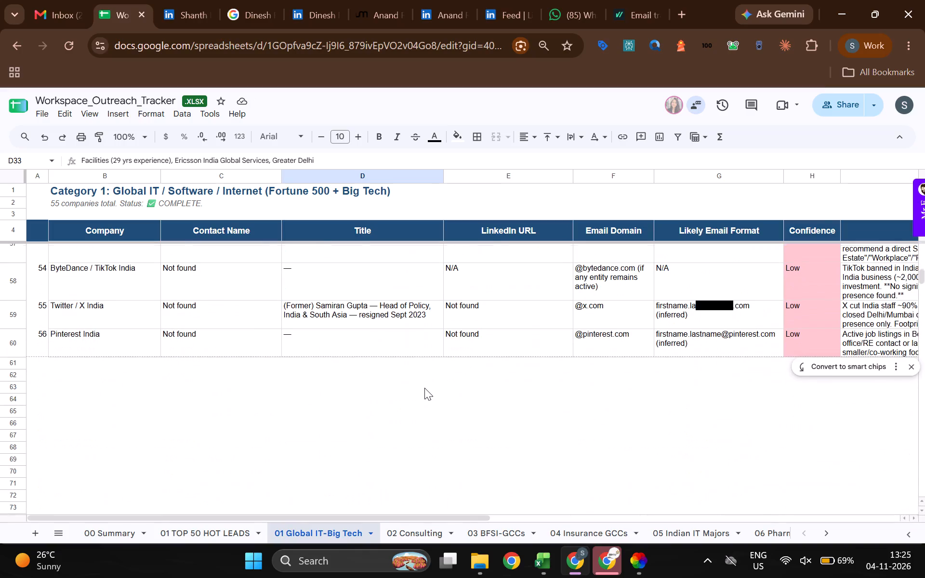
scroll(424, 388, down, 1)
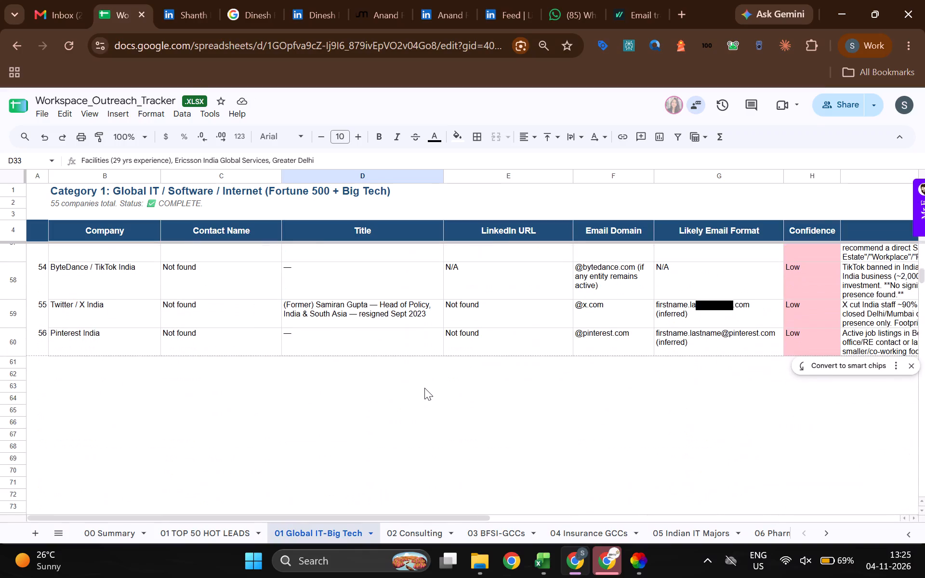
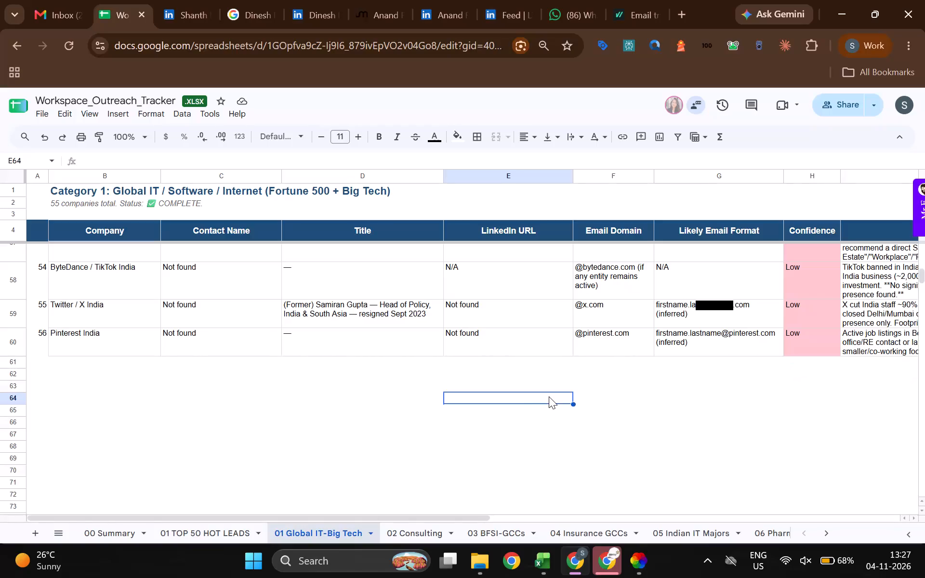
Look through the ranked leads and their columns on the 01 TOP 50 HOT LEADS sheet.
click(181, 523)
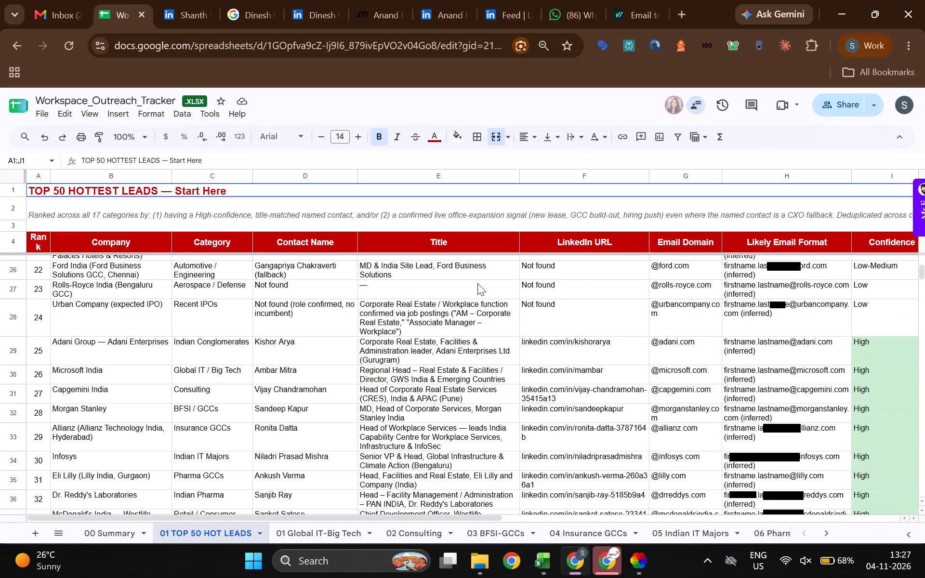
scroll(616, 332, down, 2)
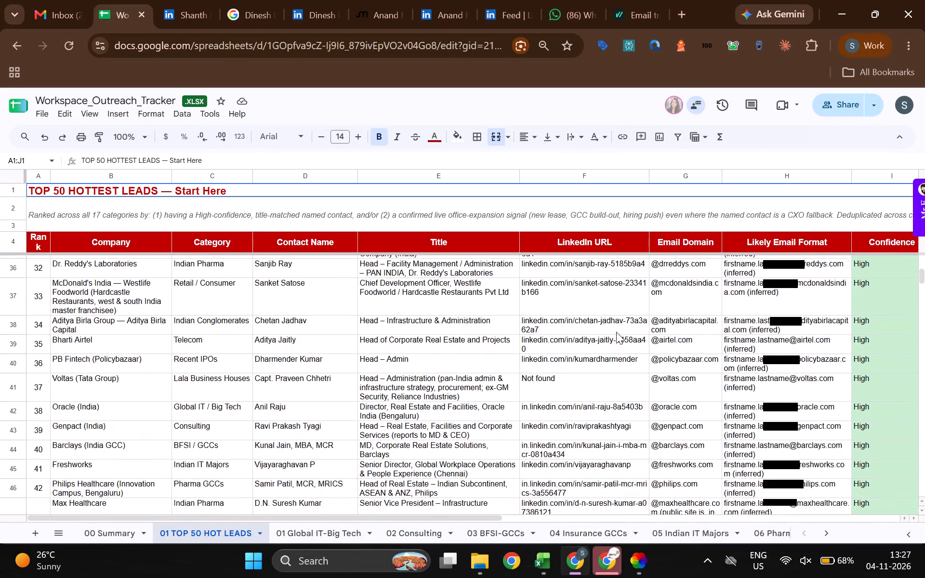
scroll(616, 332, down, 2)
scroll(616, 332, up, 7)
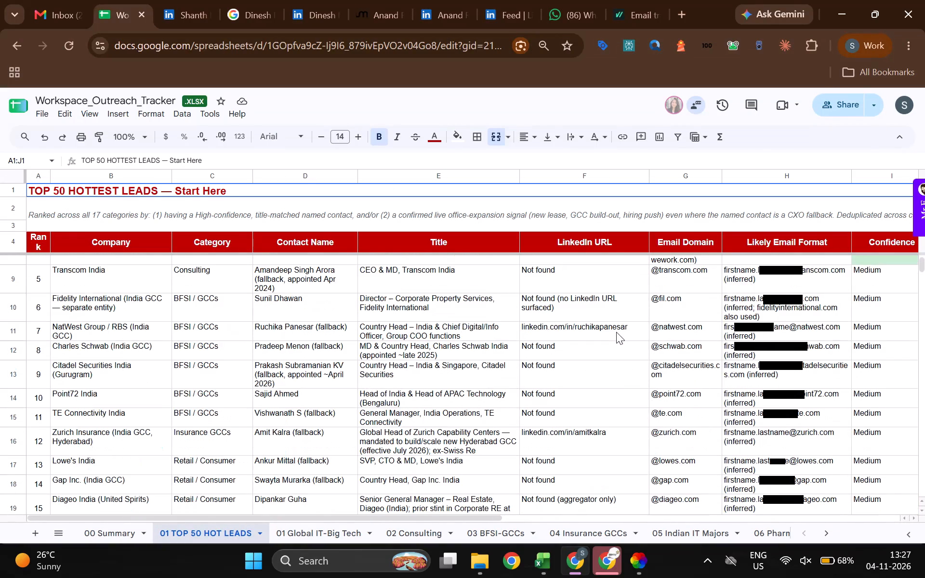
scroll(616, 332, up, 3)
scroll(616, 332, down, 1)
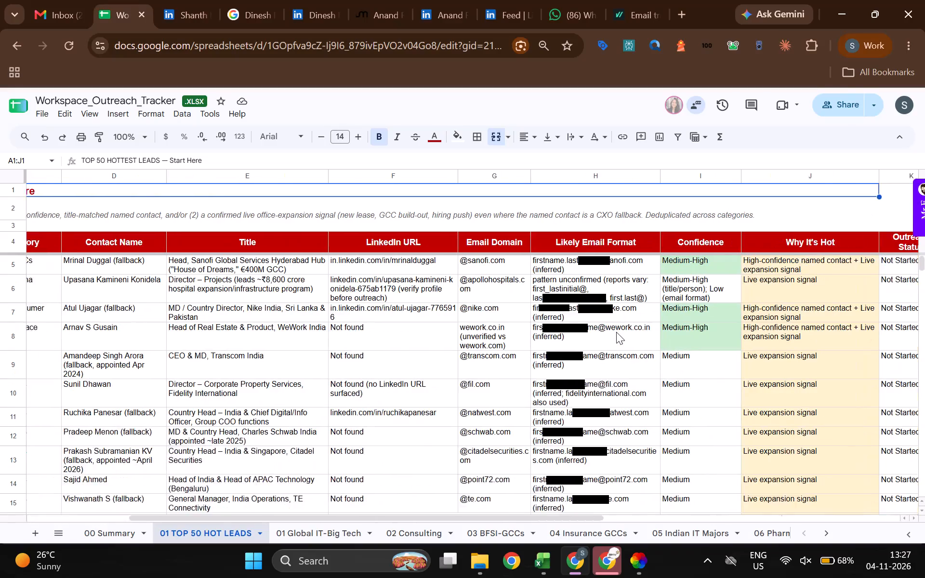
scroll(616, 332, down, 1)
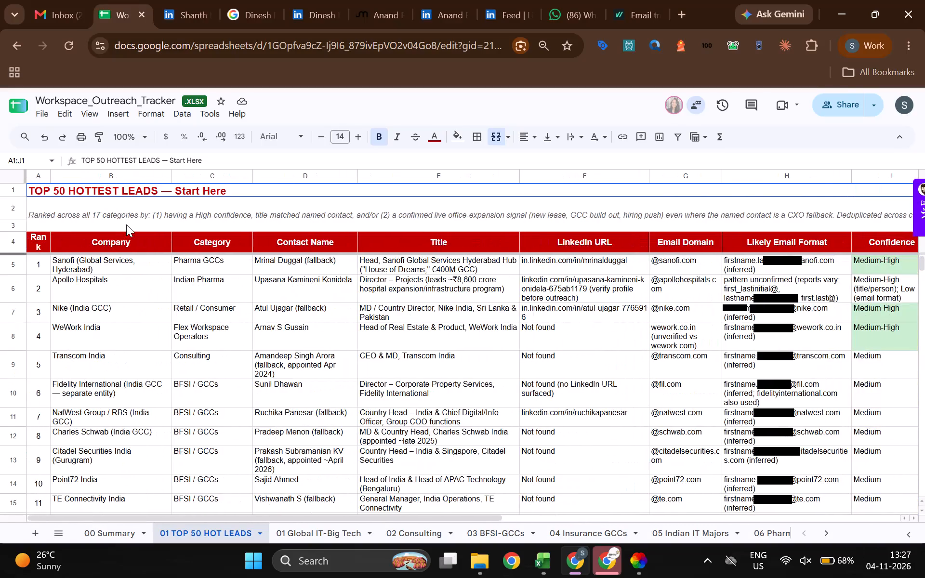
Copy the whole TOP 50 HOT LEADS table from Rank to Outreach Status into a new blank Excel workbook.
click(138, 378)
key(ctrl+a)
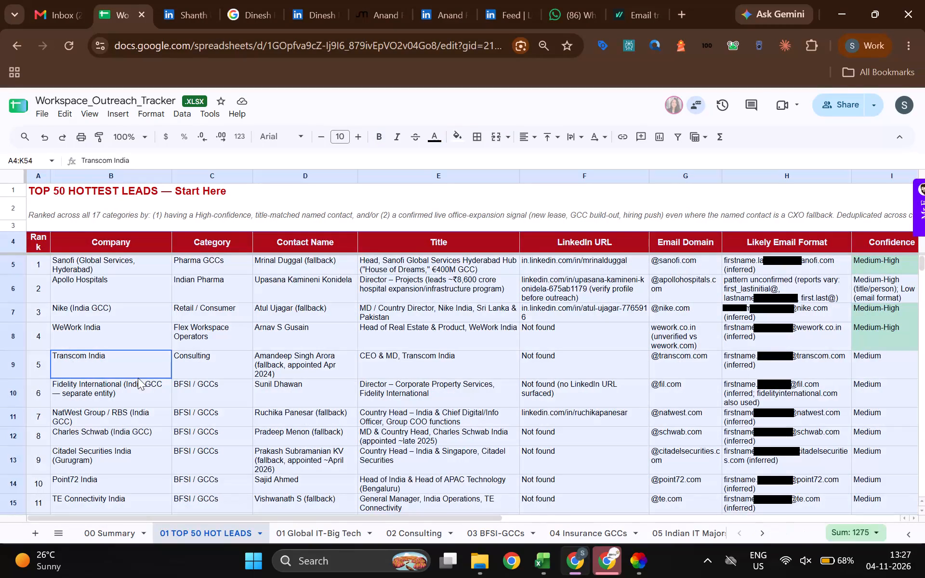
key(ctrl+c)
click(473, 577)
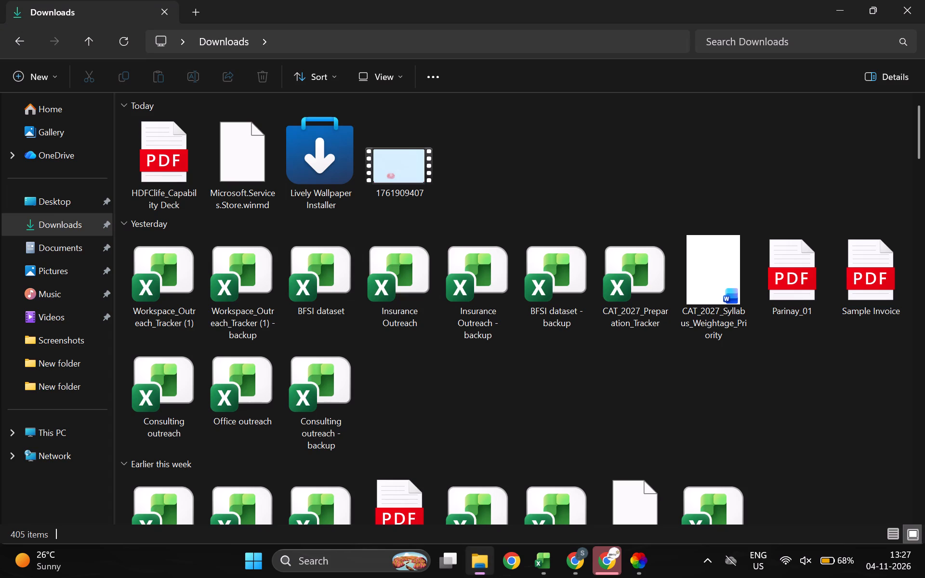
click(473, 403)
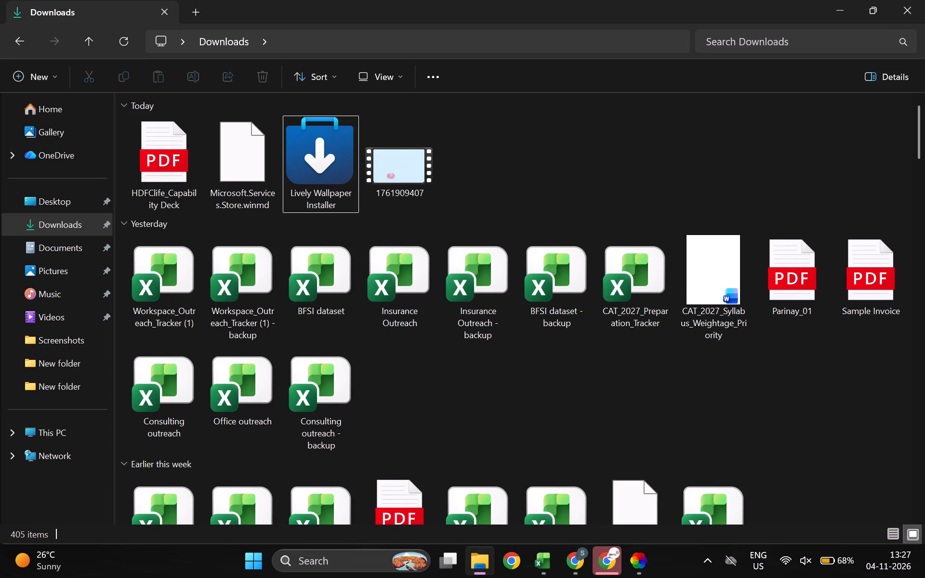
click(294, 566)
text(excel)
key(Return)
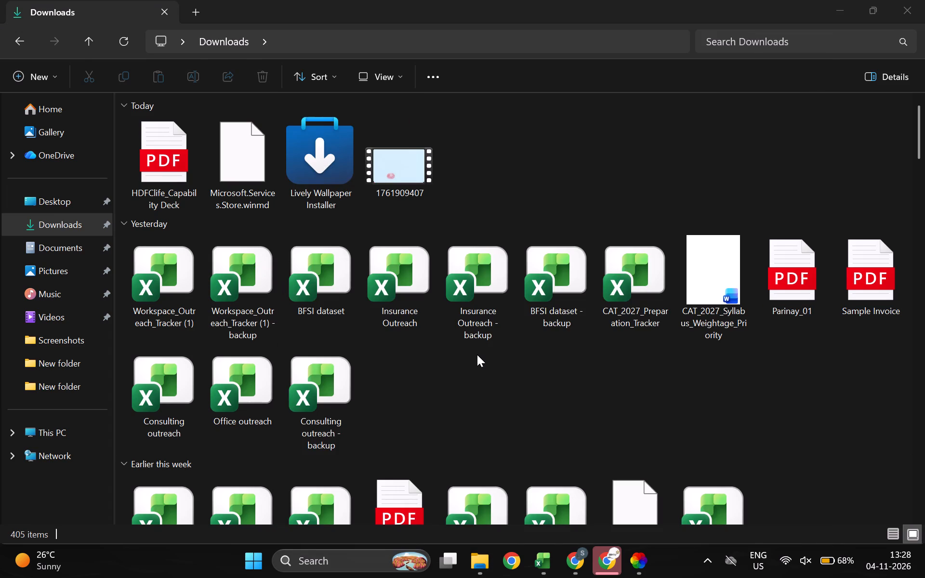
key(ctrl+v)
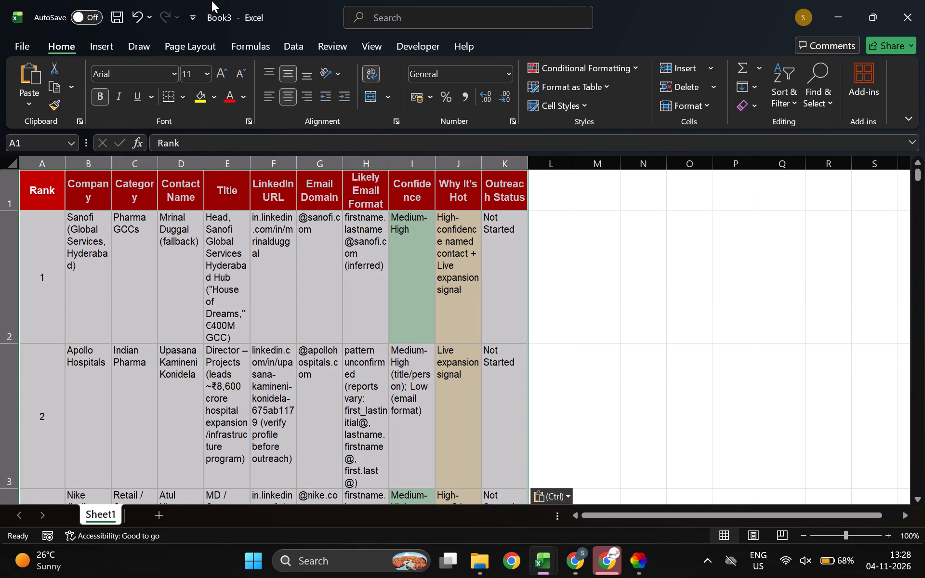
Widen all columns of the pasted leads table evenly to about 33.45 and auto-fit the row heights.
drag(115, 162, 146, 167)
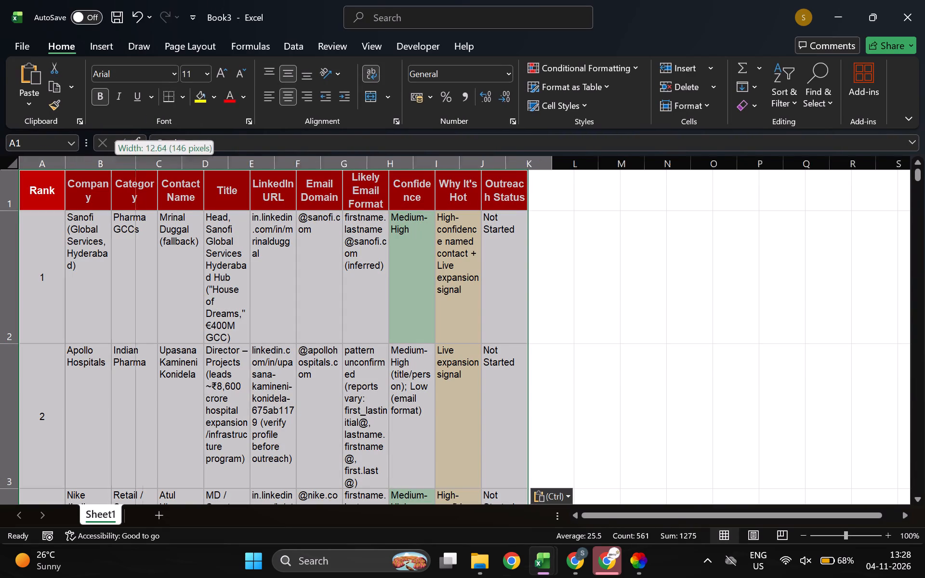
drag(146, 167, 147, 168)
click(4, 163)
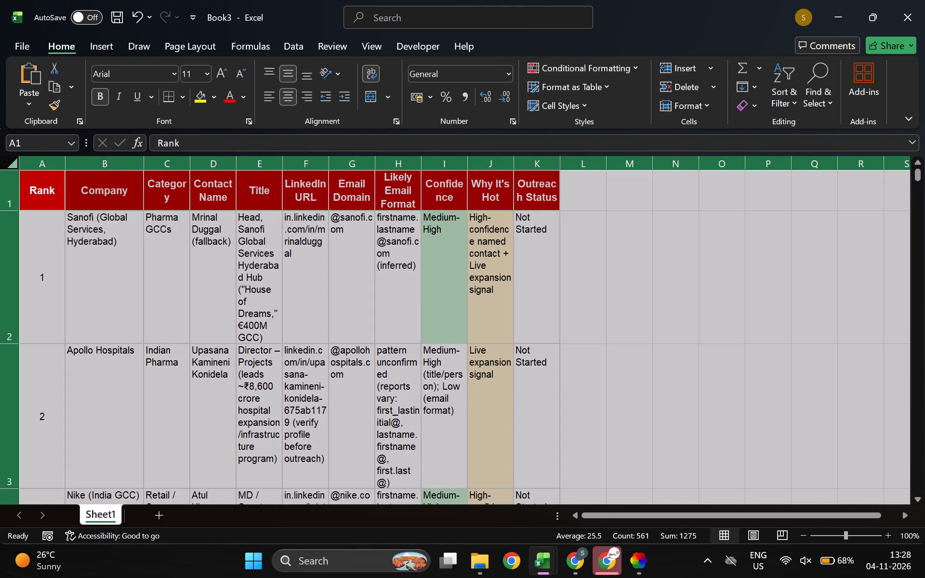
drag(140, 164, 149, 160)
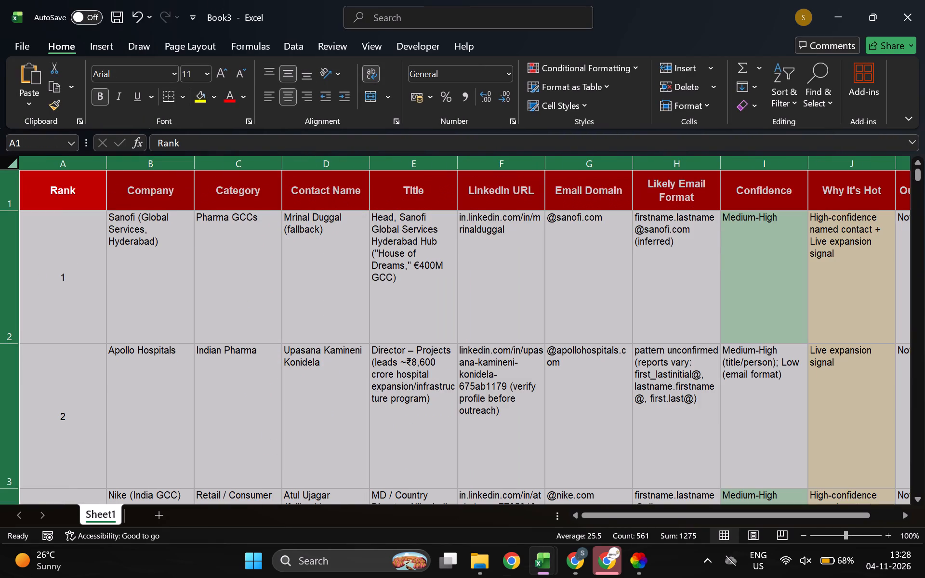
double_click(3, 345)
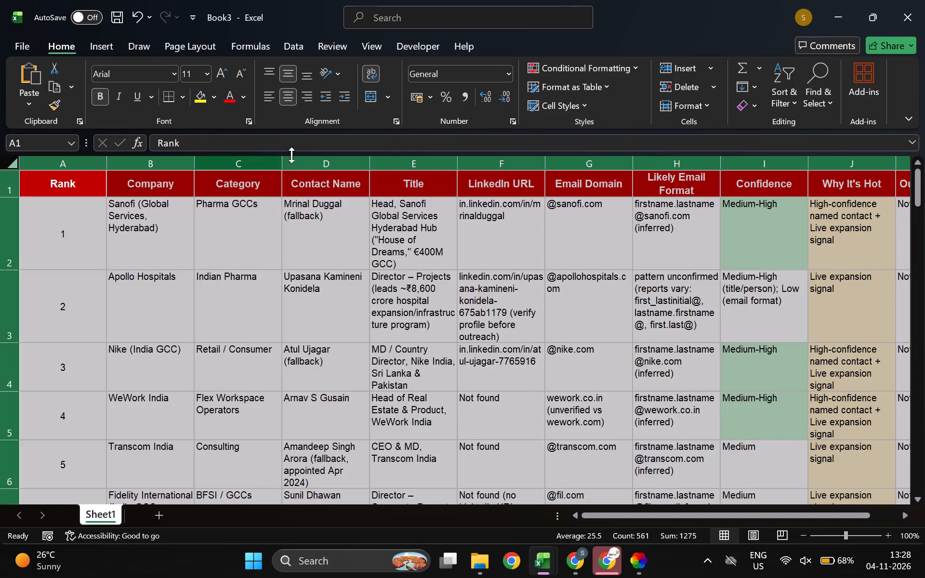
drag(370, 160, 396, 162)
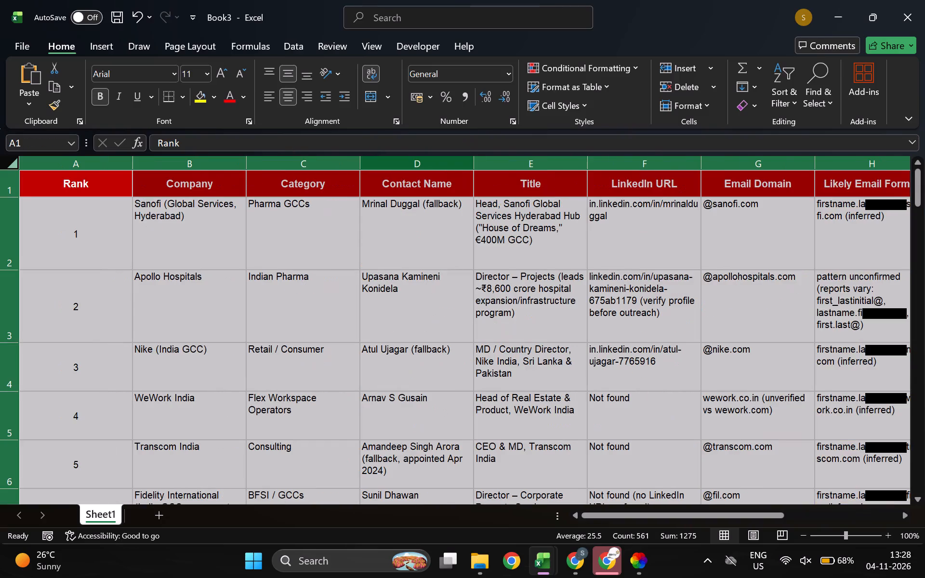
drag(589, 165, 623, 156)
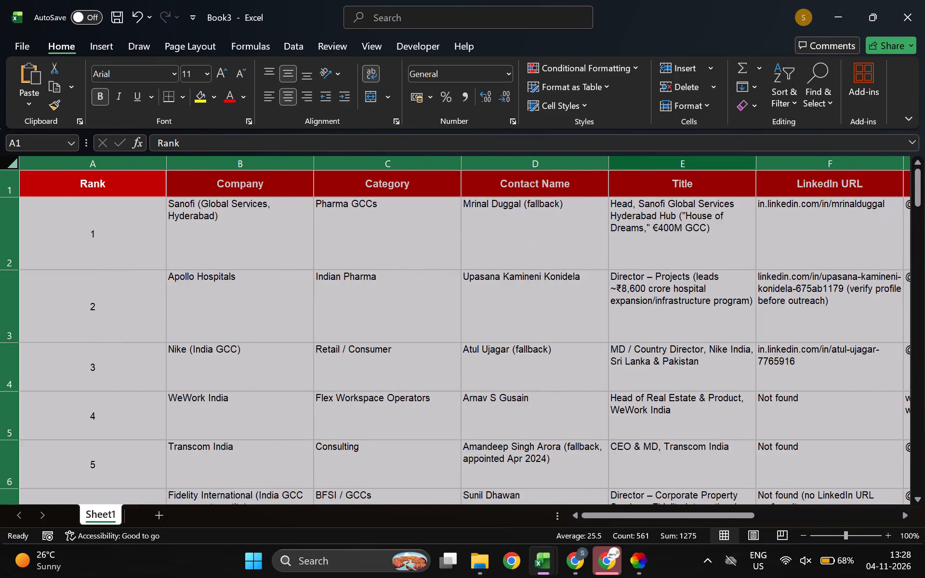
drag(755, 159, 788, 155)
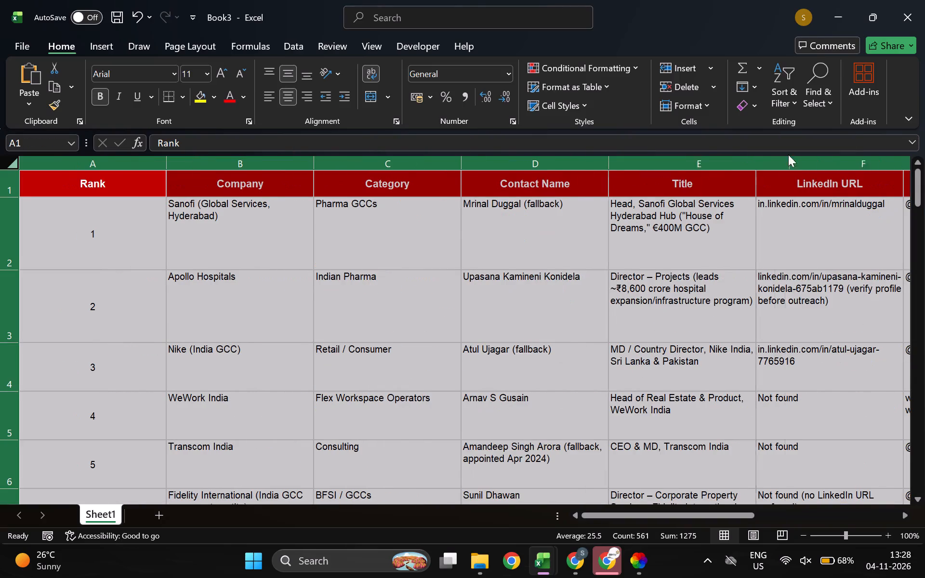
double_click(13, 272)
click(290, 313)
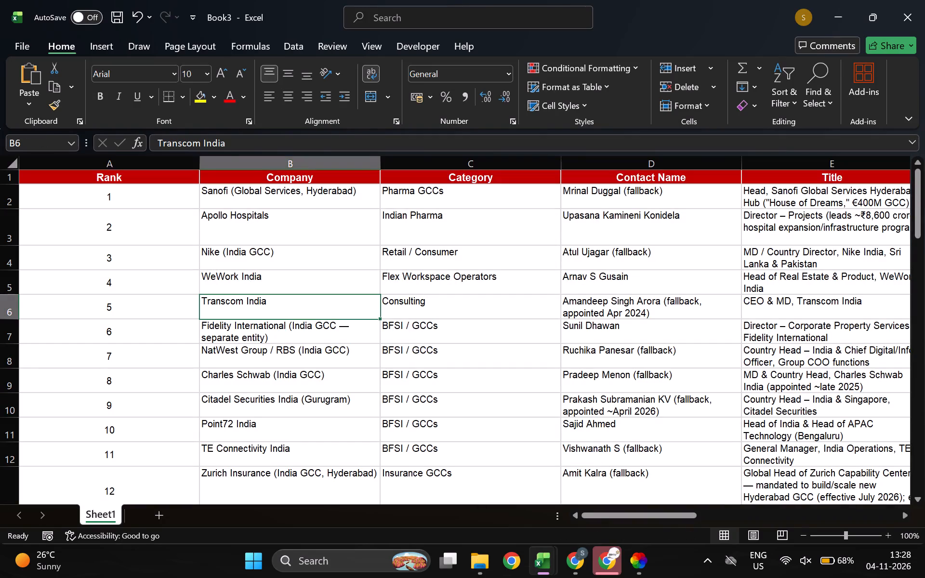
Auto-fit the widths of all columns to their content and check the table down to its last lead.
click(10, 162)
double_click(200, 160)
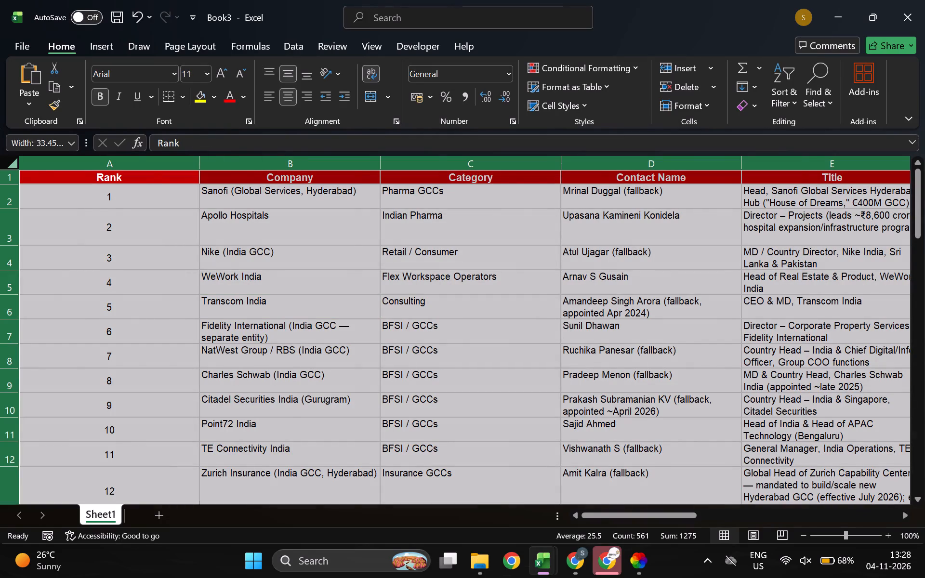
click(417, 404)
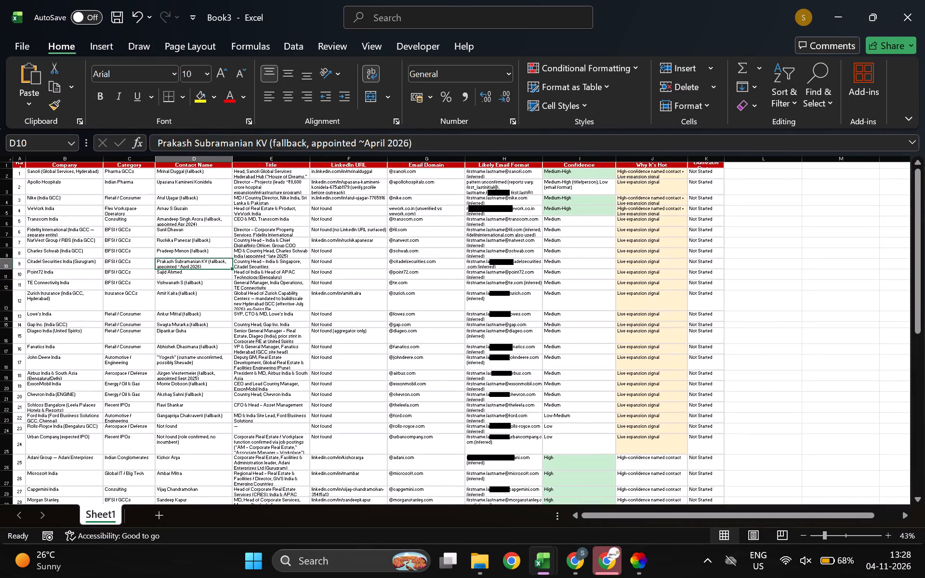
scroll(417, 404, down, 4)
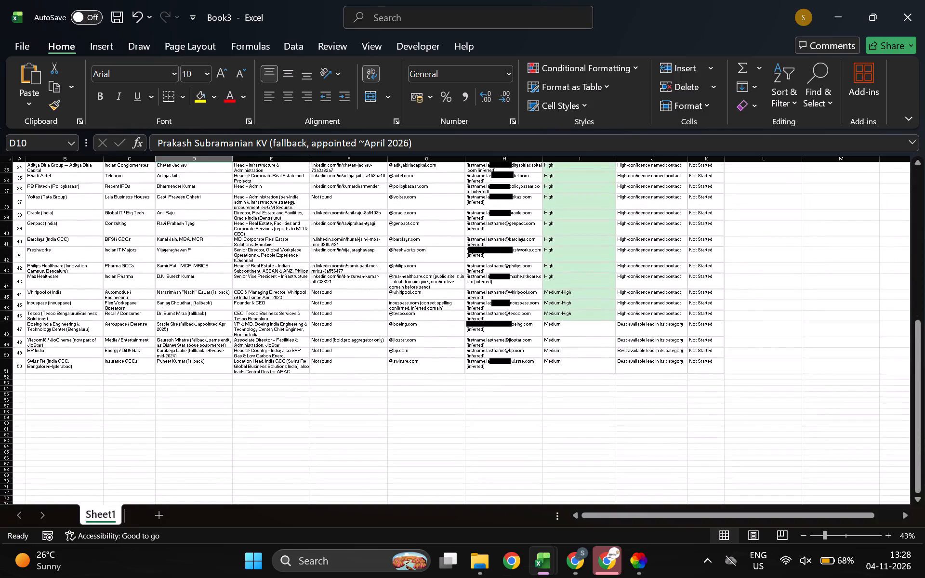
scroll(417, 404, up, 9)
Save the new workbook in the Downloads folder as "Hot leads" and close it.
key(ctrl+s)
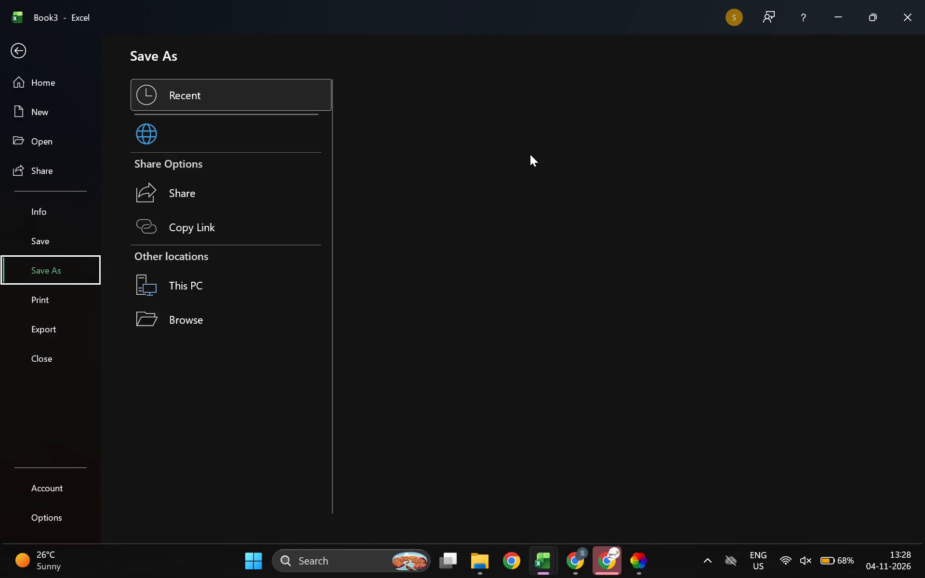
click(483, 149)
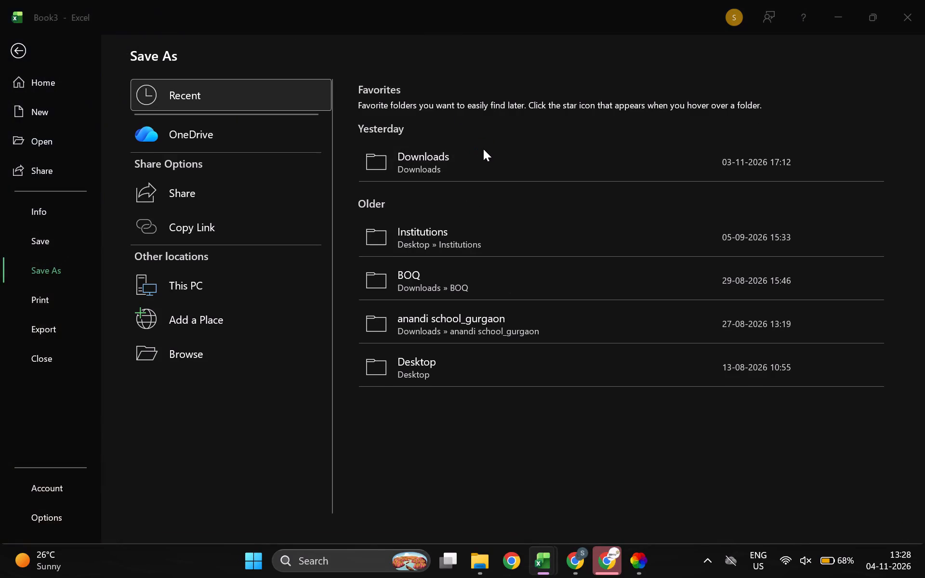
text(Hot leads)
key(space)
key(Return)
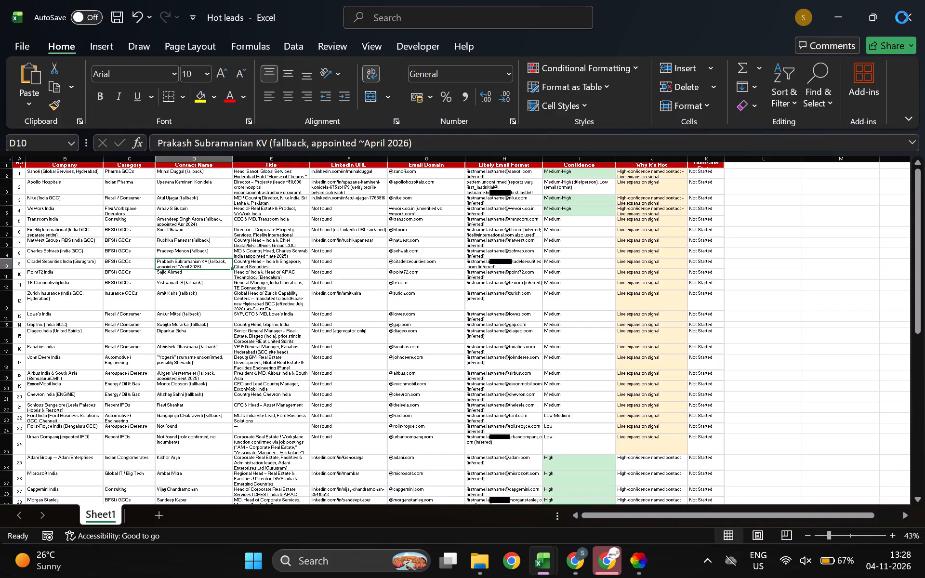
click(902, 17)
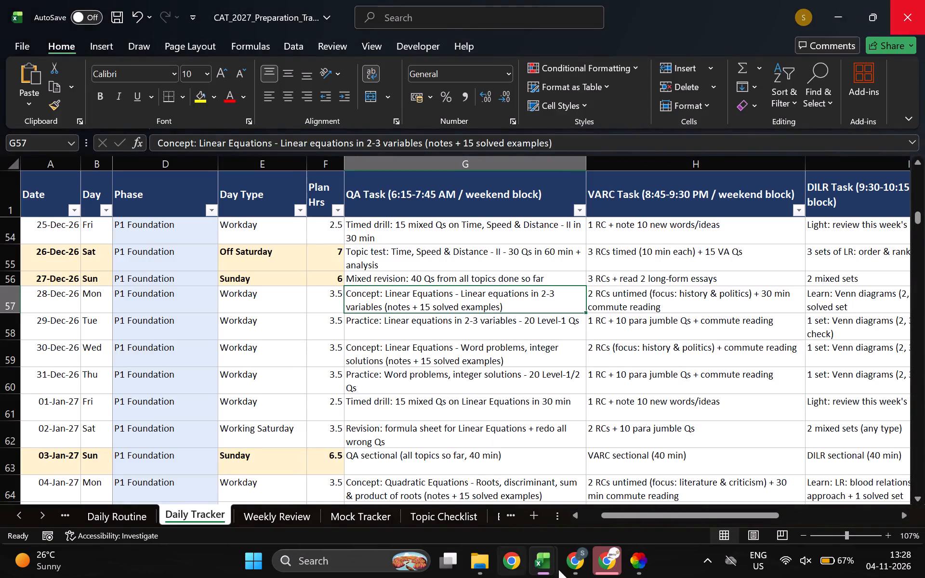
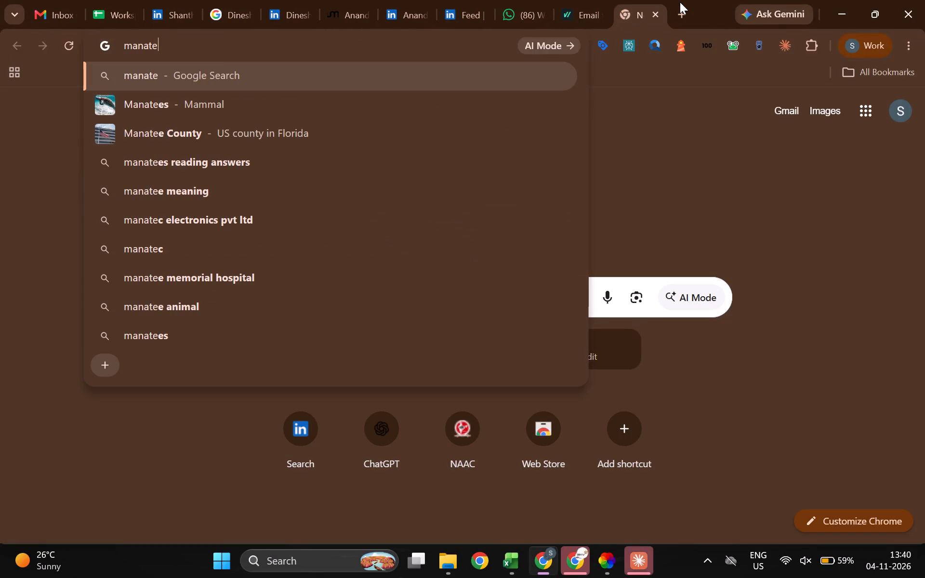
Search Google for manatees, view the image results, and close that search page.
click(252, 98)
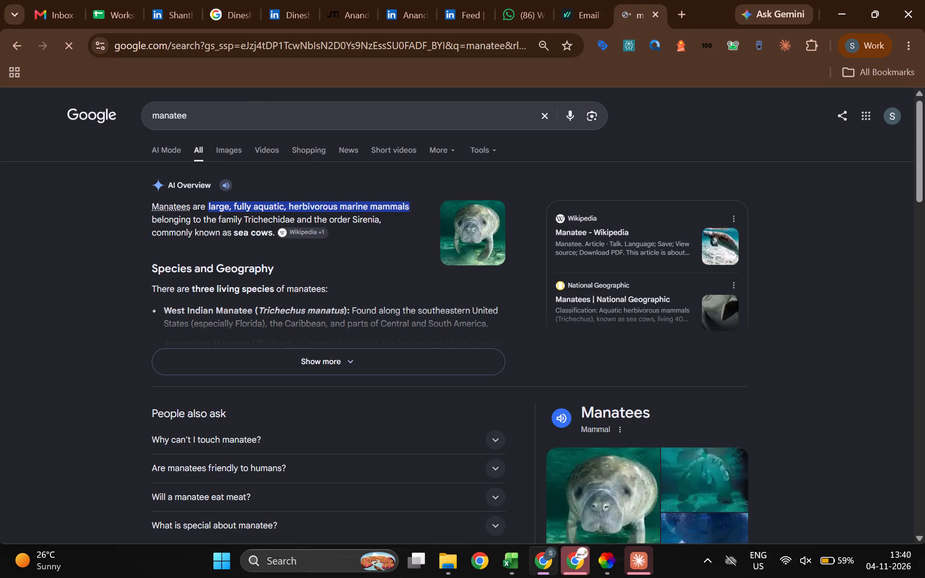
click(222, 160)
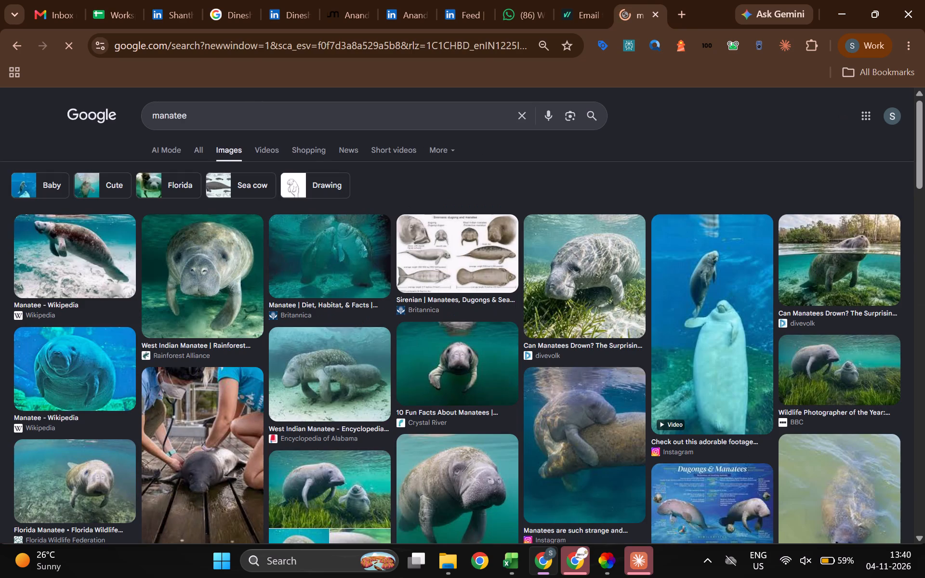
click(127, 3)
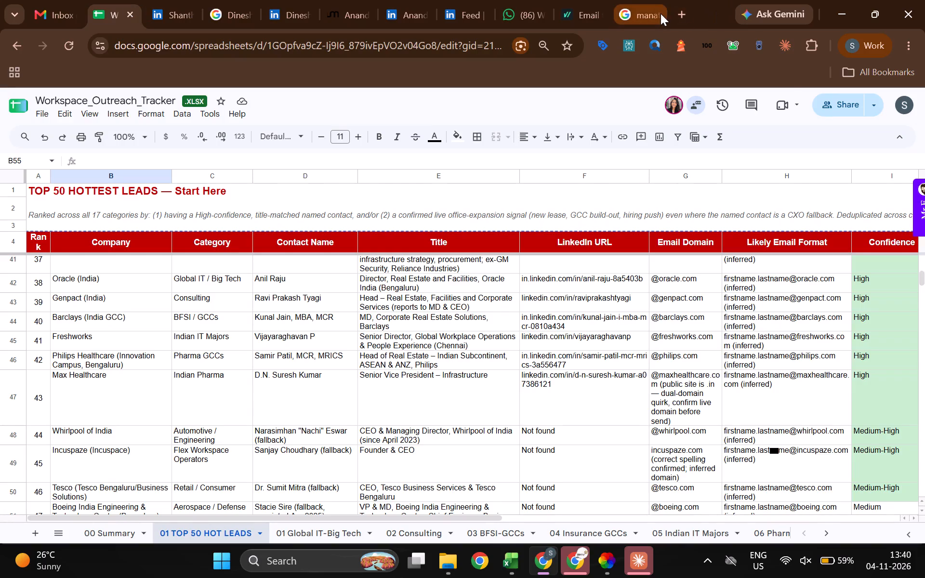
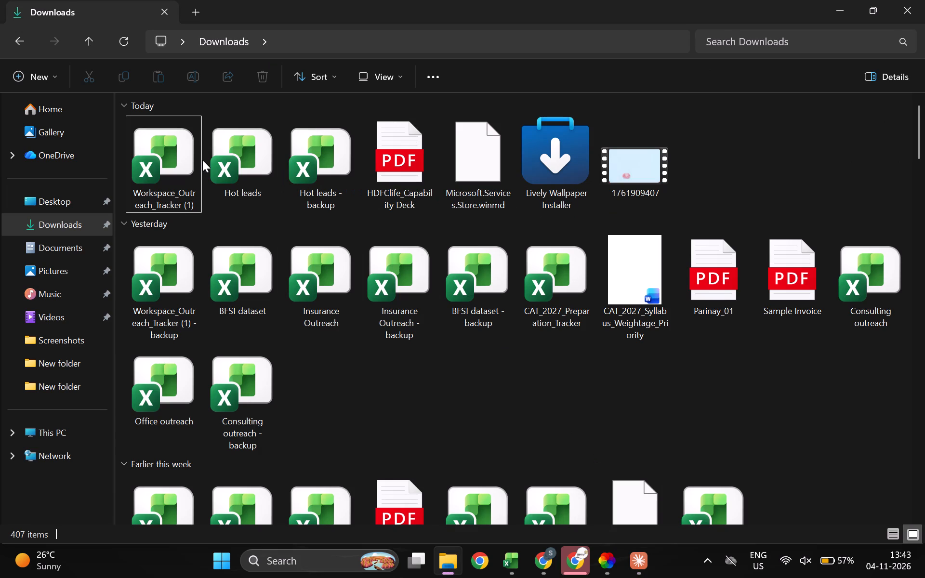
Open the Hot leads workbook from Downloads and review its contact rows, including the LinkedIn check, email and phone columns.
double_click(202, 160)
double_click(247, 155)
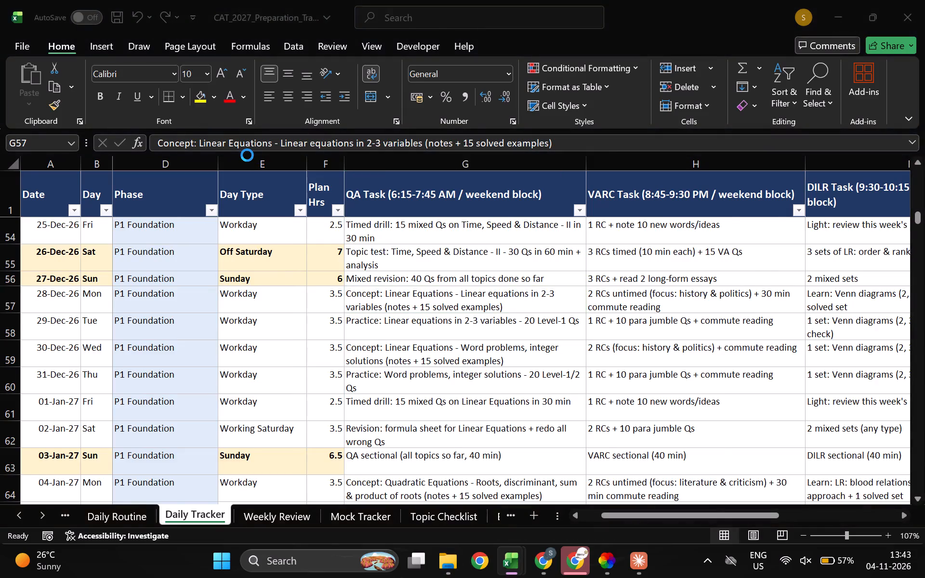
scroll(410, 381, down, 5)
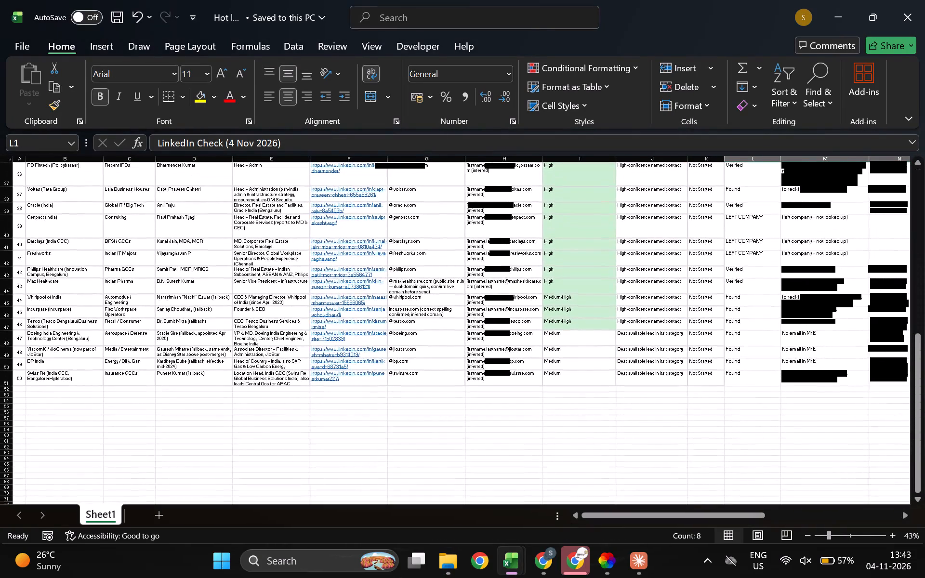
scroll(410, 381, up, 3)
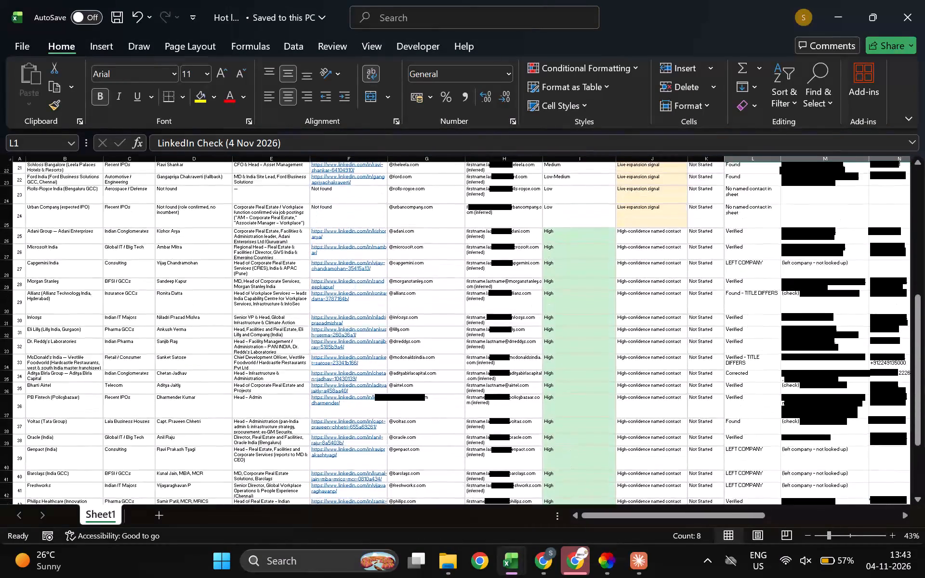
scroll(410, 381, up, 5)
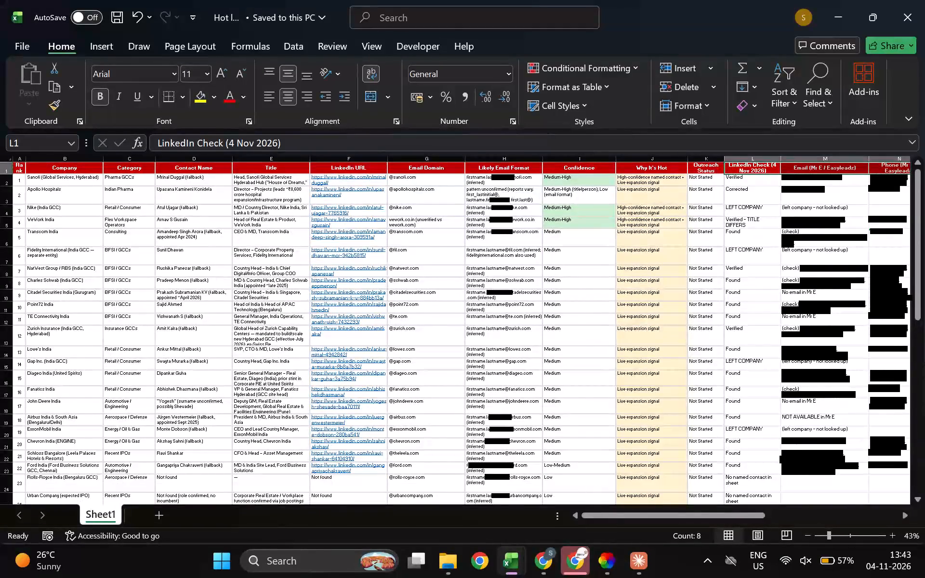
Copy the LinkedIn URL cells F2 to F51, from the Sanofi row through the Swiss Re row, closing any profile page opened accidentally.
click(383, 184)
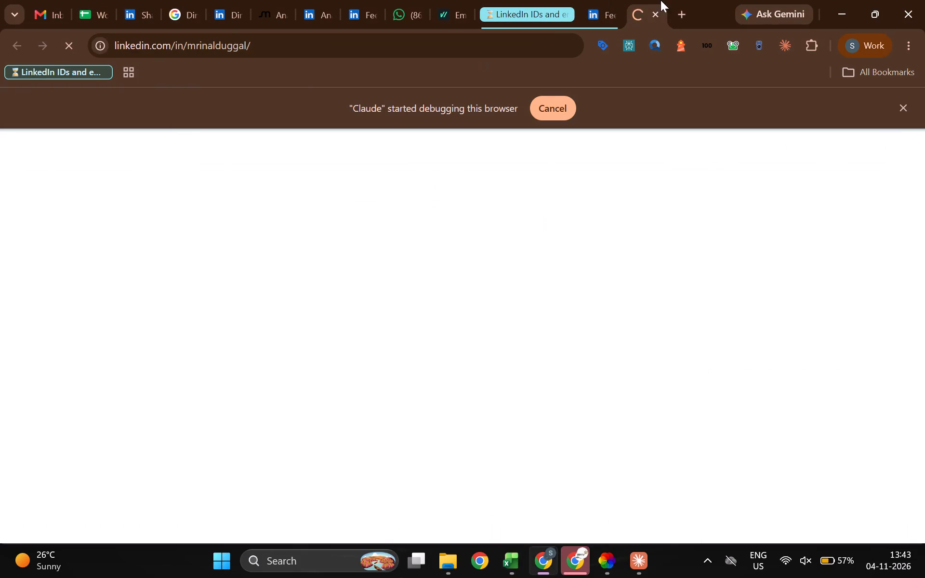
click(658, 15)
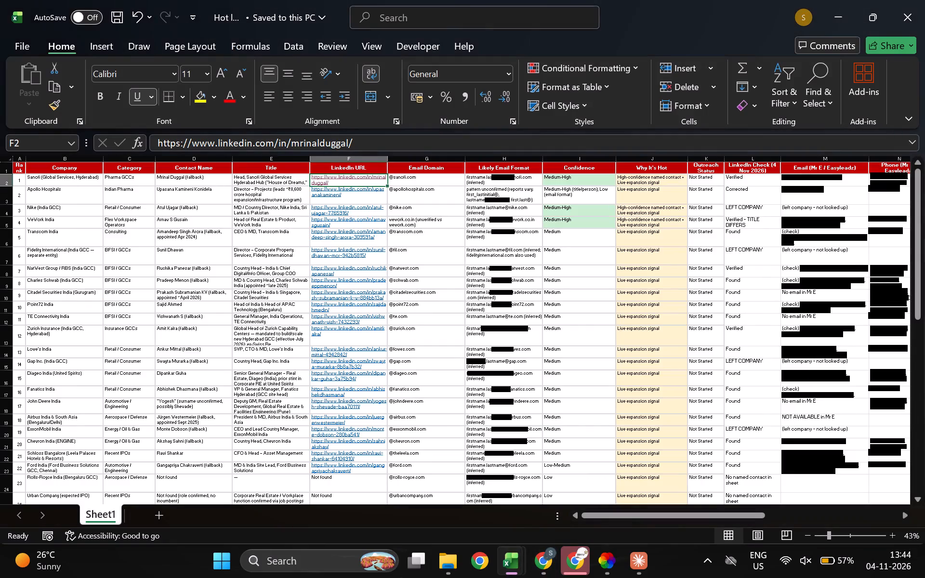
key(shift+Down)
key(shift+Down)
key(shift+Down)
key(shift+Down)
key(shift+Down)
key(shift+Down)
key(shift+Down)
key(shift+Down)
key(shift+Down)
key(shift+Down)
key(shift+Down)
key(shift+Down)
key(shift+Down)
key(shift+Down)
key(shift+Down)
key(shift+Down)
key(shift+Down)
key(shift+Down)
key(shift+Down)
key(shift+Down)
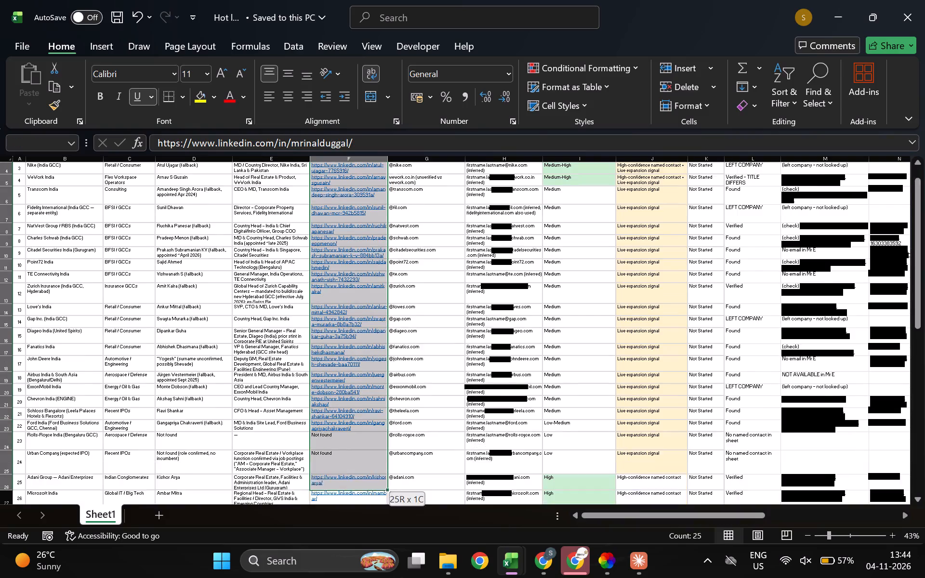
key(shift+Down)
key(shift+Down)
key(shift+Down)
key(shift+Down)
key(shift+Down)
key(shift+Down)
key(shift+Down)
key(shift+Down)
key(shift+Down)
key(shift+Down)
key(shift+Down)
key(shift+Down)
key(shift+Down)
key(shift+Down)
key(shift+Down)
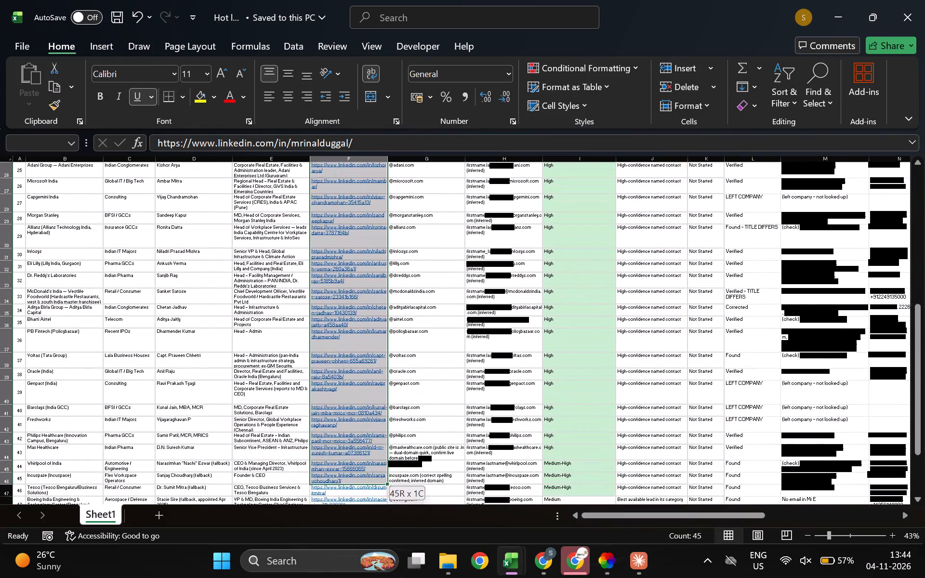
key(shift+Down)
key(shift+Down)
key(shift+Down)
key(shift+Down)
key(shift+Down)
key(shift+Down)
key(shift+Down)
key(shift+Down)
key(shift+Down)
key(shift+Down)
key(shift+Down)
key(shift+Down)
key(shift+Up)
key(shift+Up)
key(shift+Up)
key(shift+Up)
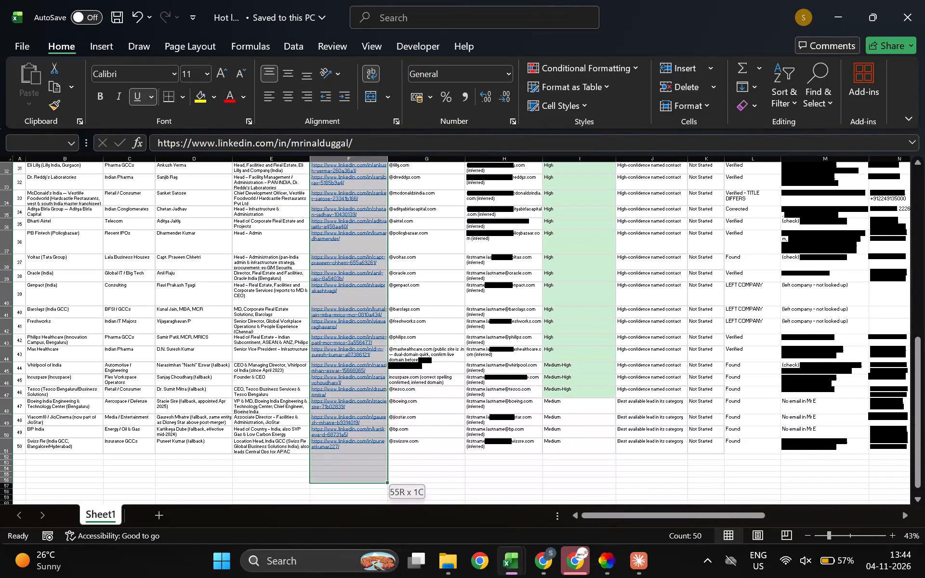
key(shift+Up)
key(shift+Up)
key(shift+Up)
key(shift+Up)
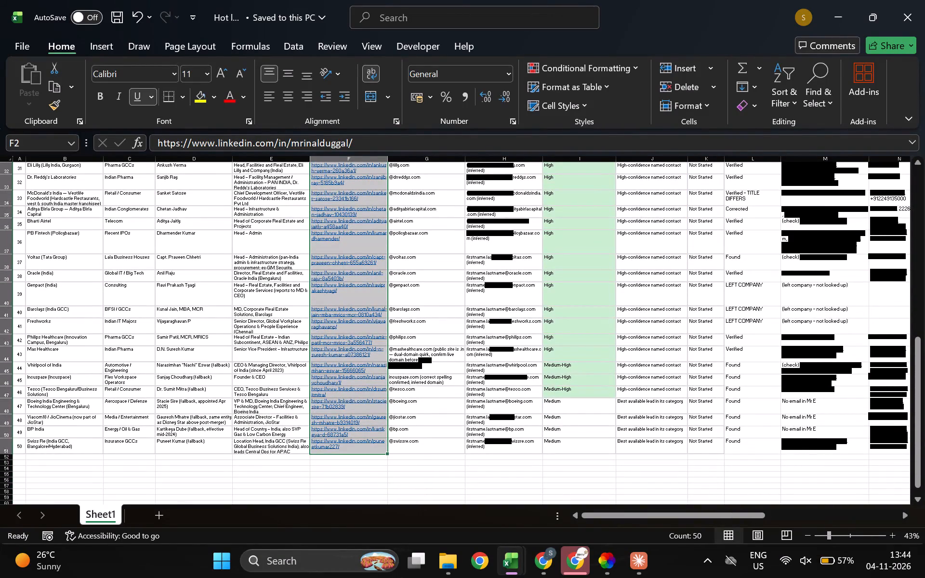
key(ctrl+c)
Switch from the Hot leads workbook to the Chrome window showing the Mailsuite email tracking page.
key(alt+Tab)
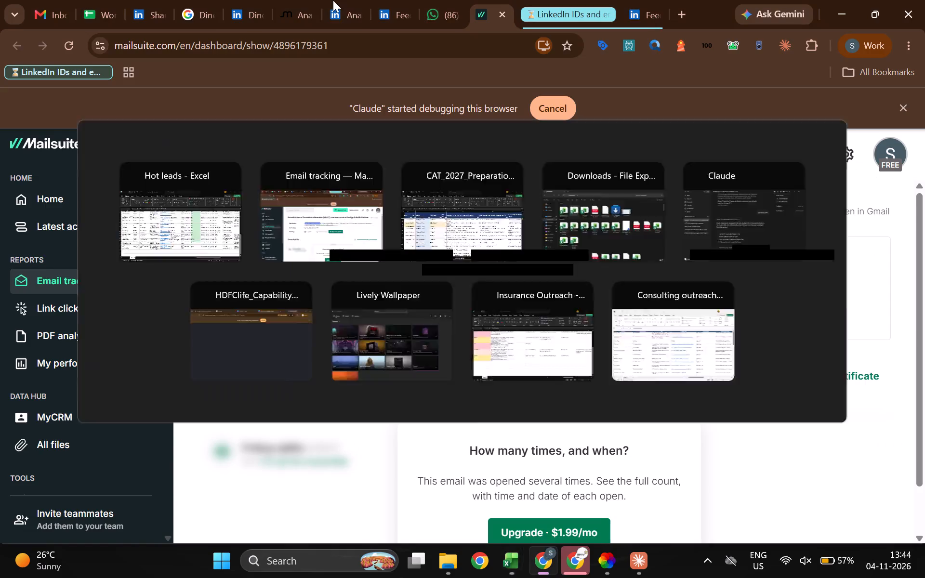
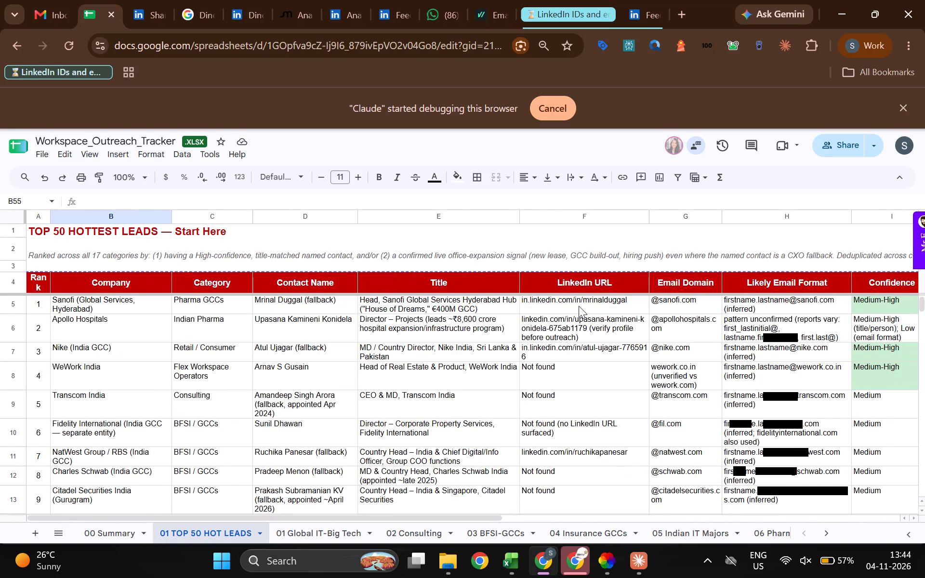
Paste the copied LinkedIn URLs into the LinkedIn URL column of the 01 TOP 50 HOT LEADS sheet, rows 5 to 54, and check the filled rows.
key(ctrl+v)
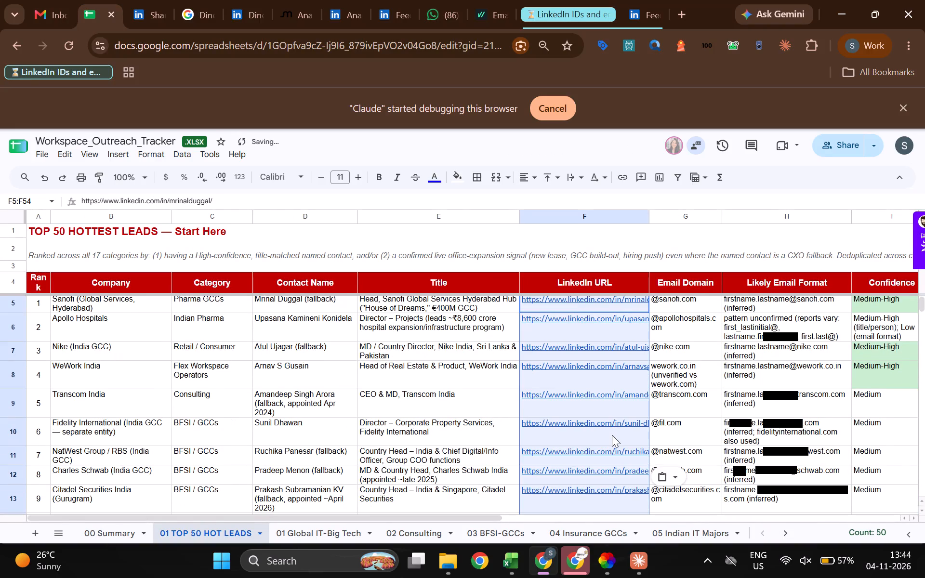
scroll(612, 435, up, 1)
scroll(612, 435, down, 10)
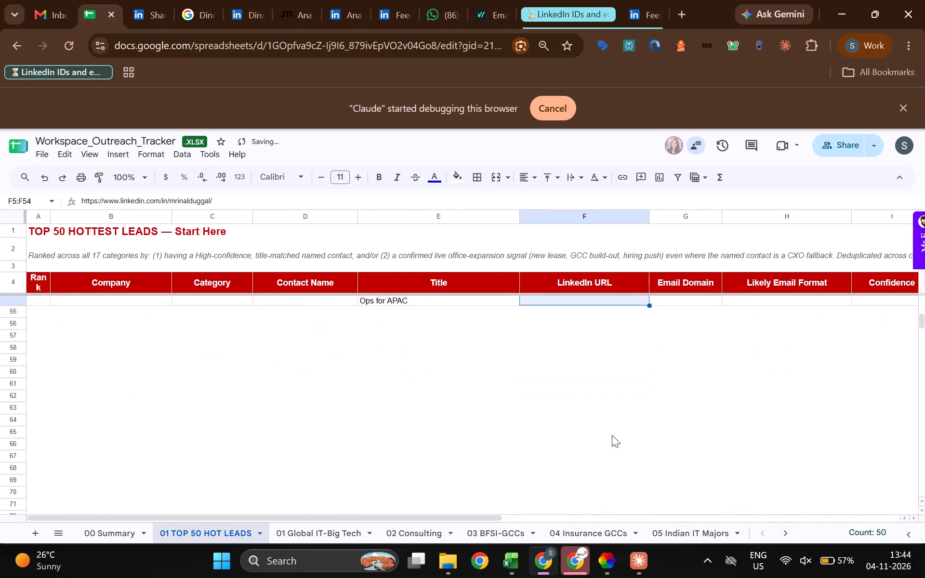
scroll(612, 435, up, 1)
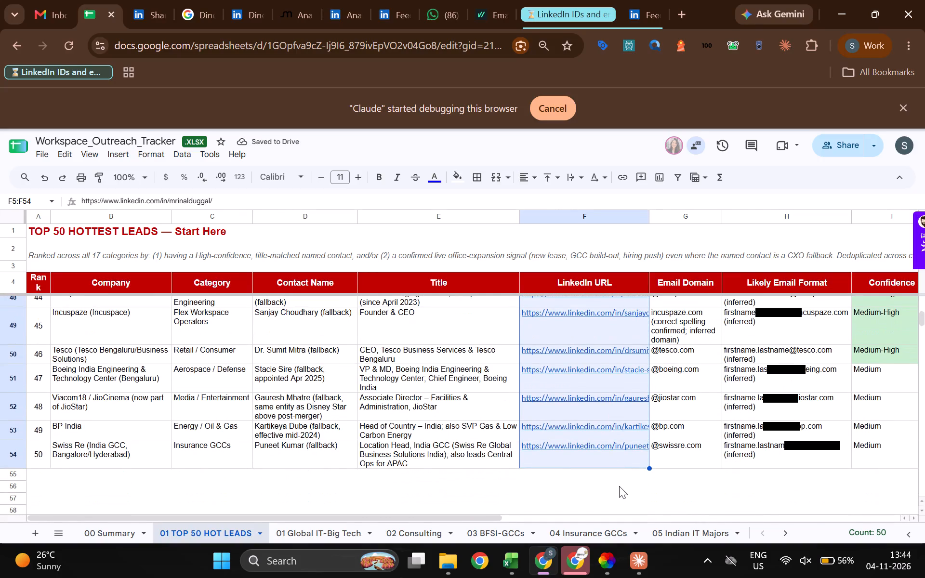
click(619, 486)
Switch to the Hot leads workbook in Excel and copy all entries of the Email (Mr E / Easyleadz) column below its header.
key(alt+Tab)
scroll(560, 456, left, 1)
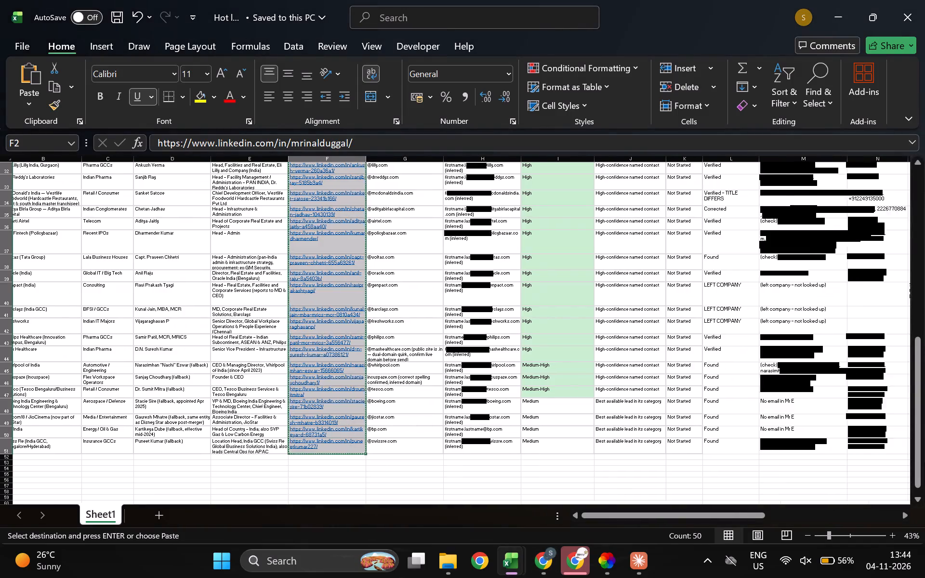
scroll(560, 456, left, 1)
scroll(560, 456, up, 7)
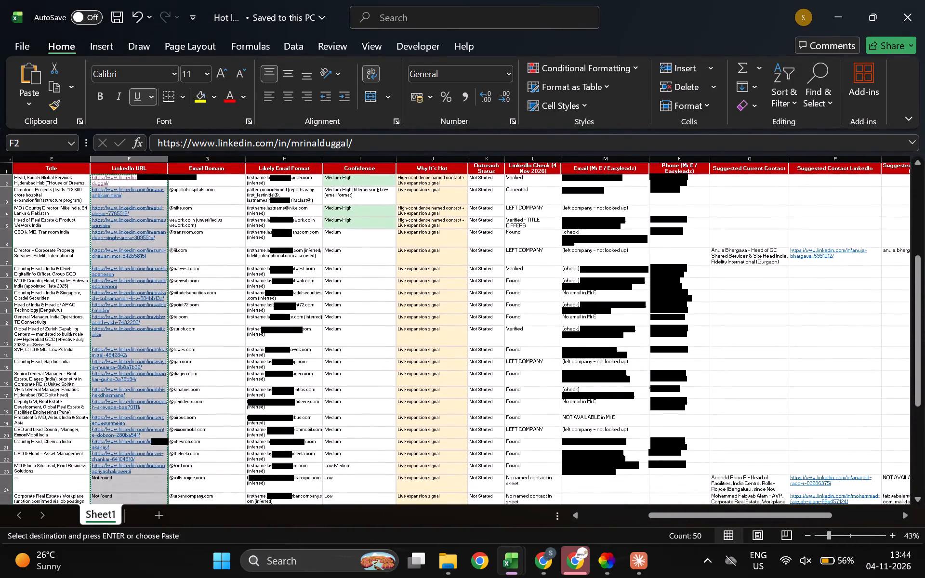
click(591, 176)
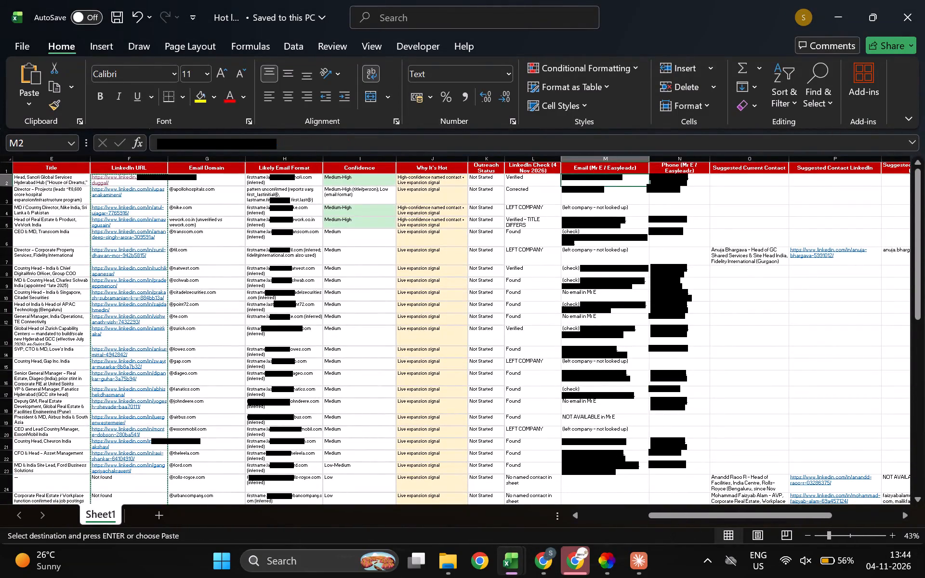
key(ctrl+shift+Down)
key(ctrl+c)
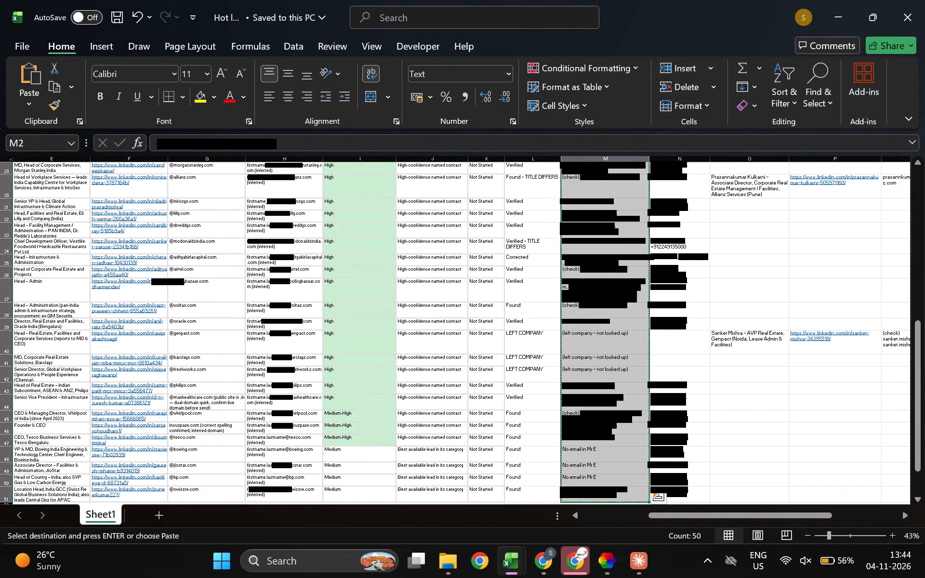
Switch back to Workspace_Outreach_Tracker in Chrome and return to the first lead rows to place the copied email entries.
key(alt+Tab)
scroll(657, 460, up, 10)
scroll(657, 460, up, 11)
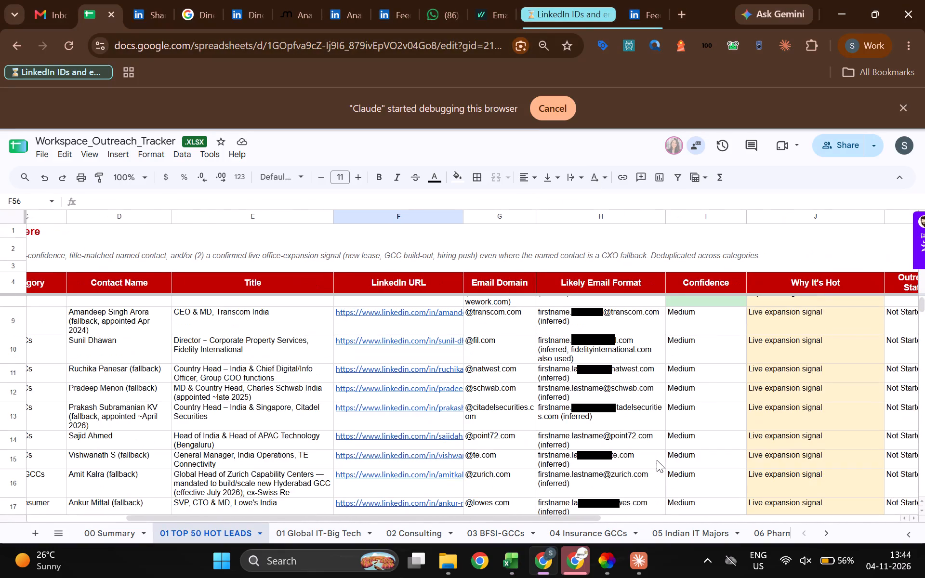
Paste the copied email entries into rows 5 to 54 of the Likely Email Format column and check the filled rows.
click(595, 314)
key(ctrl+v)
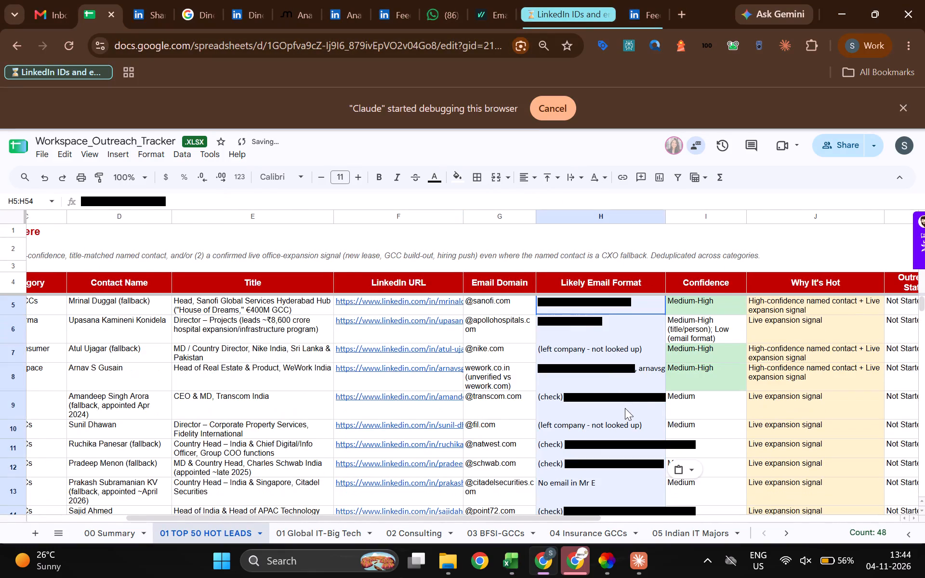
scroll(625, 408, down, 4)
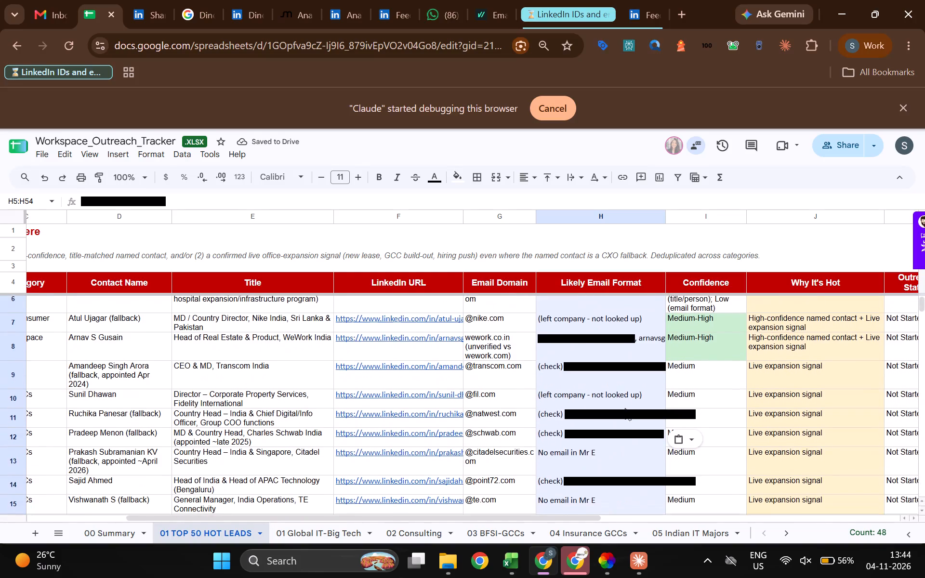
scroll(625, 408, down, 5)
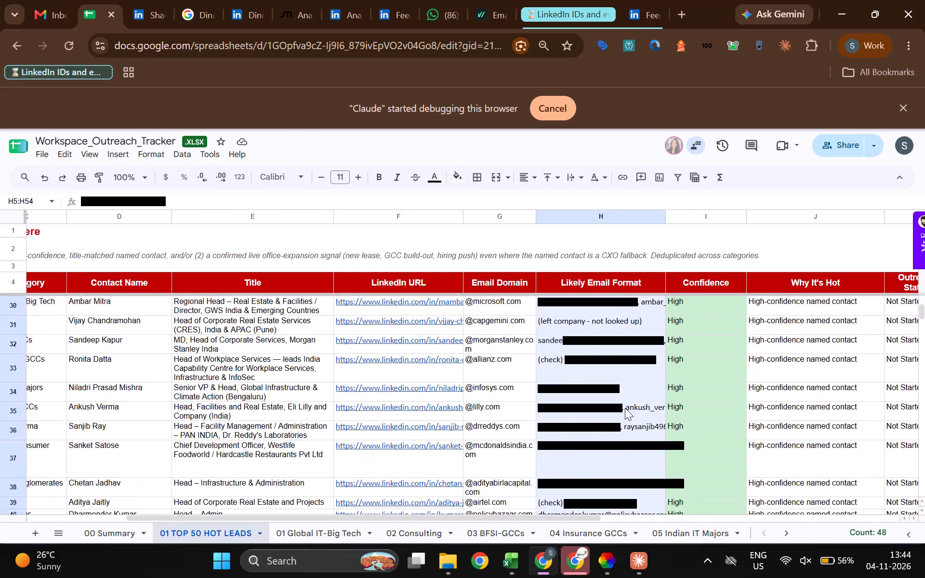
scroll(625, 408, down, 3)
scroll(625, 408, up, 2)
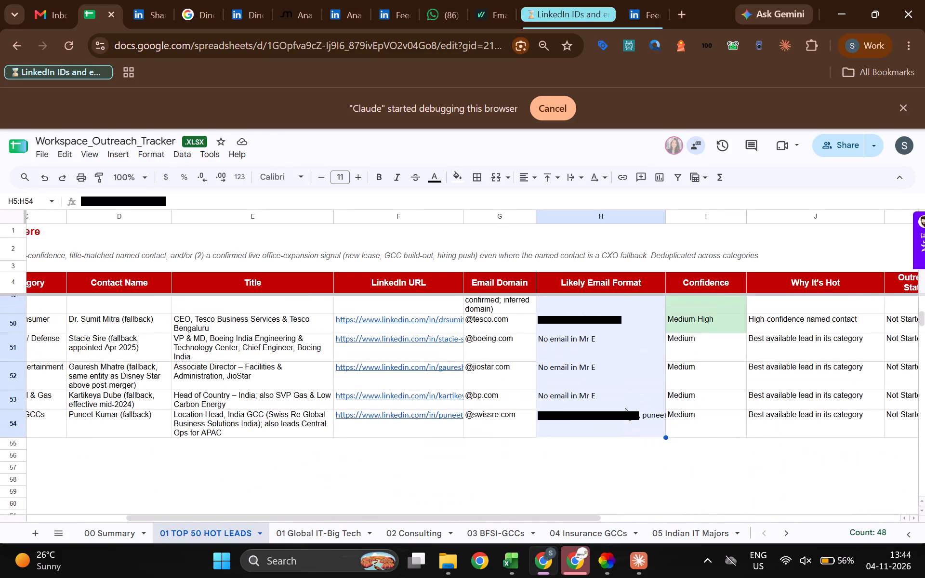
click(603, 445)
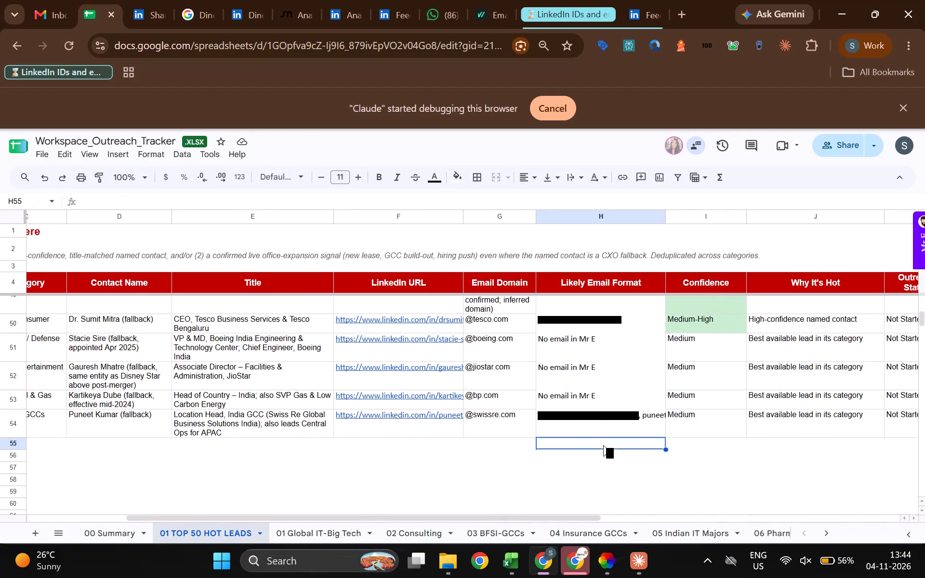
scroll(603, 445, up, 12)
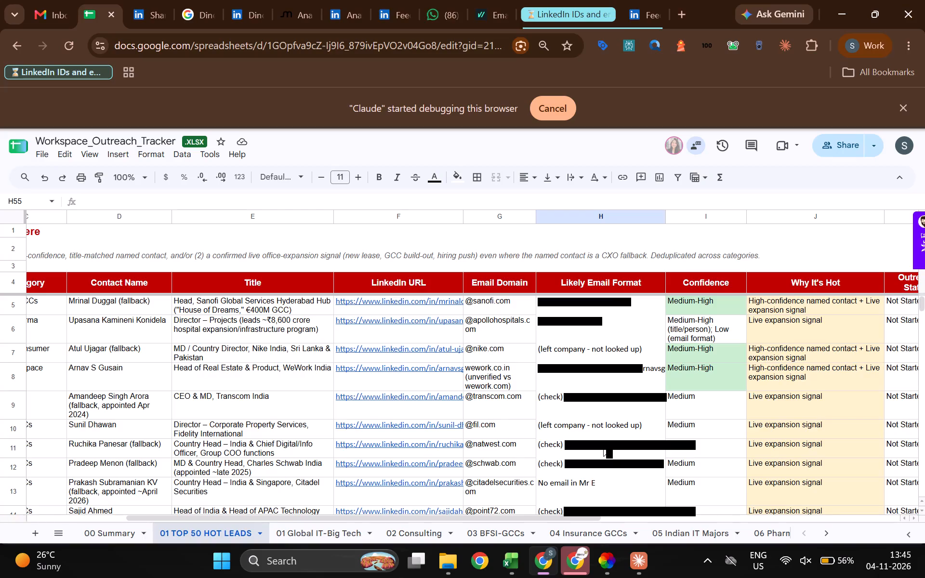
scroll(640, 399, up, 6)
Open the Apollo Hospitals contact's LinkedIn profile and compare the listed experience with the title in the tracker.
click(404, 355)
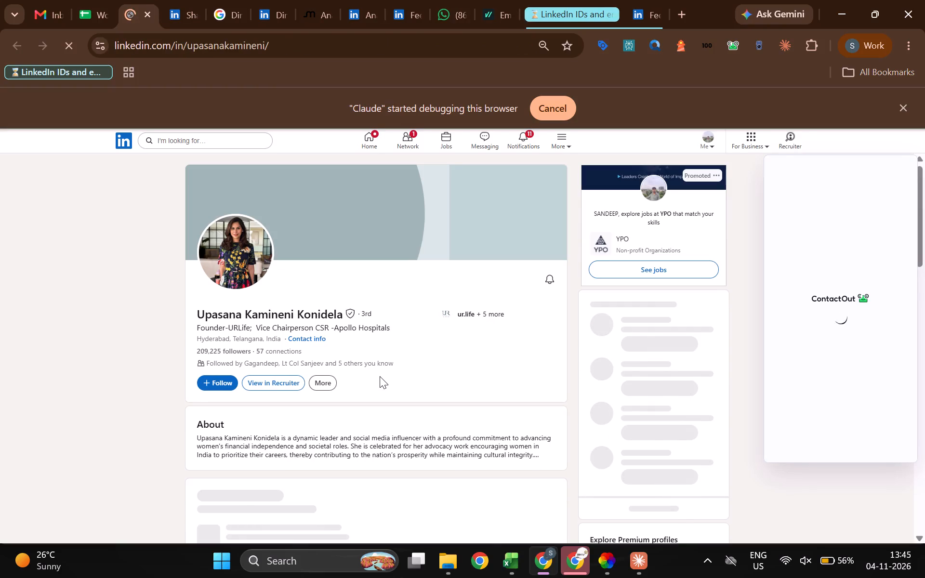
scroll(380, 376, down, 5)
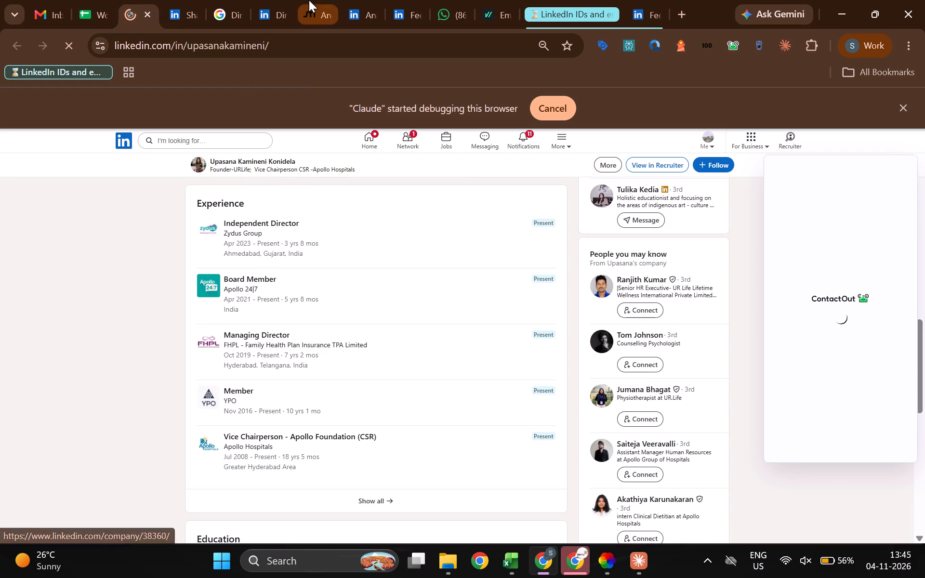
click(92, 1)
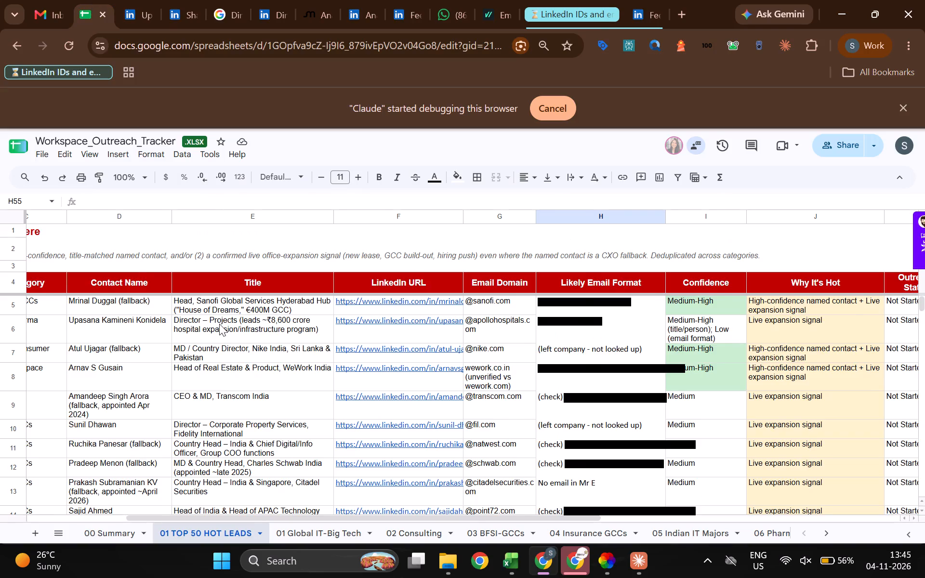
scroll(219, 324, right, 3)
scroll(219, 324, left, 1)
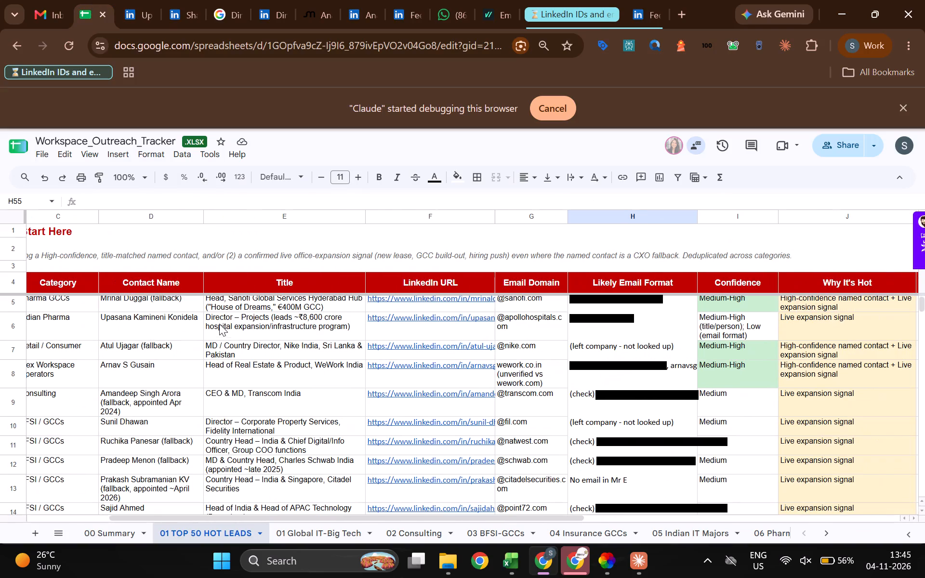
click(642, 0)
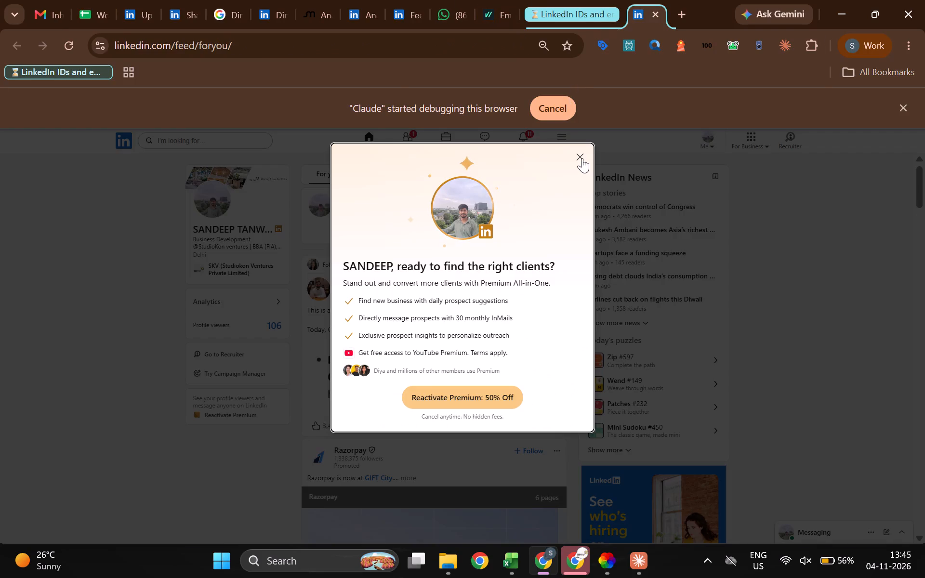
click(582, 160)
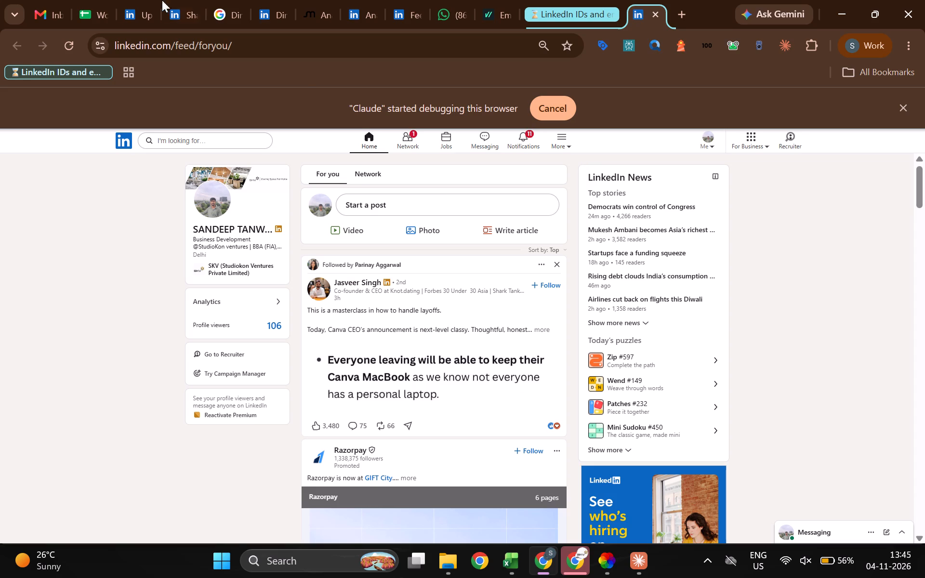
click(126, 0)
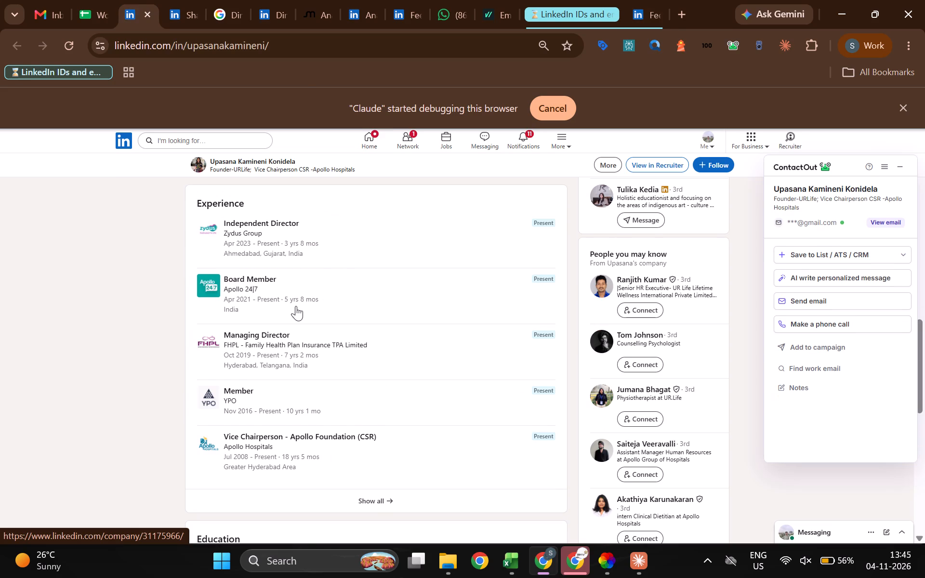
scroll(296, 306, up, 1)
click(90, 0)
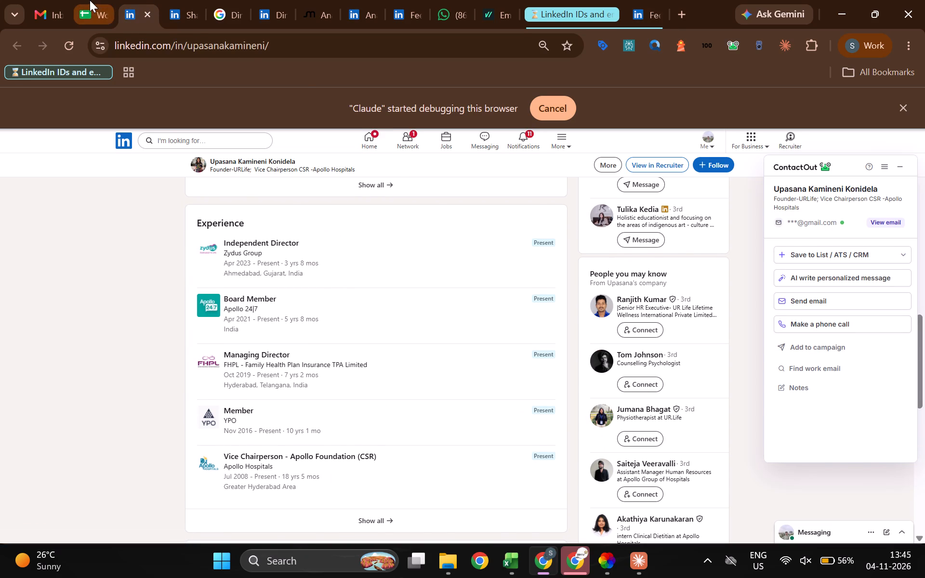
scroll(600, 353, up, 3)
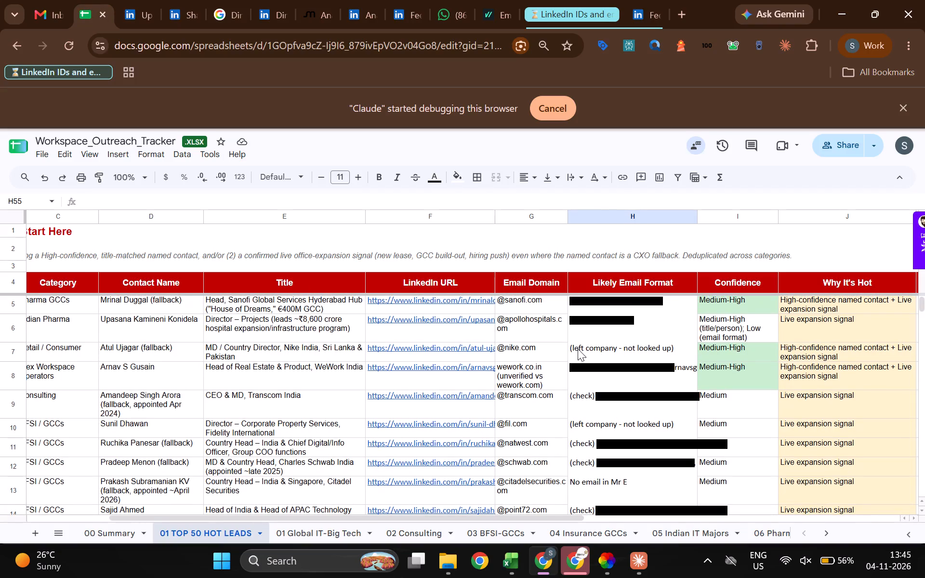
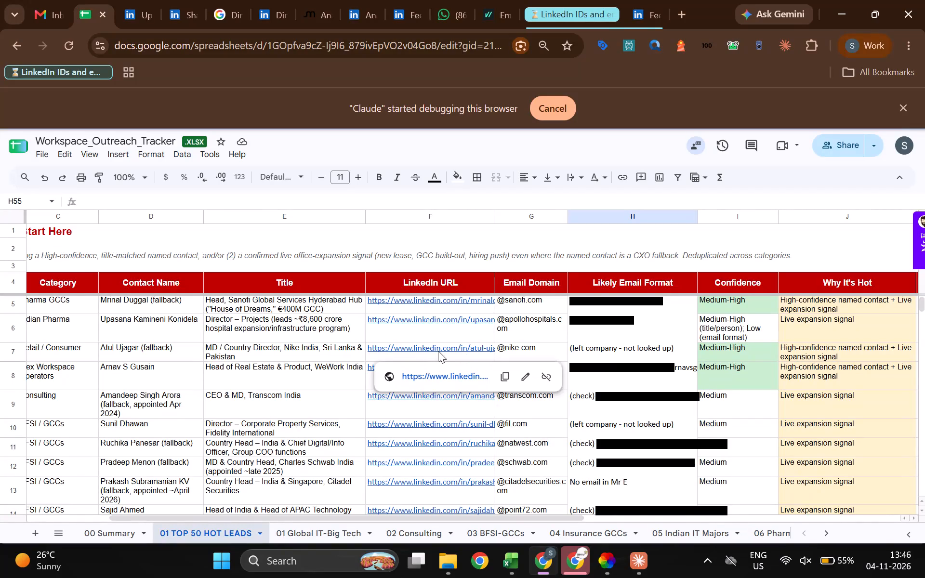
Look up the Apollo Hospitals contact's email with Mr. E and ContactOut, and copy the address revealed by ContactOut.
scroll(345, 350, right, 1)
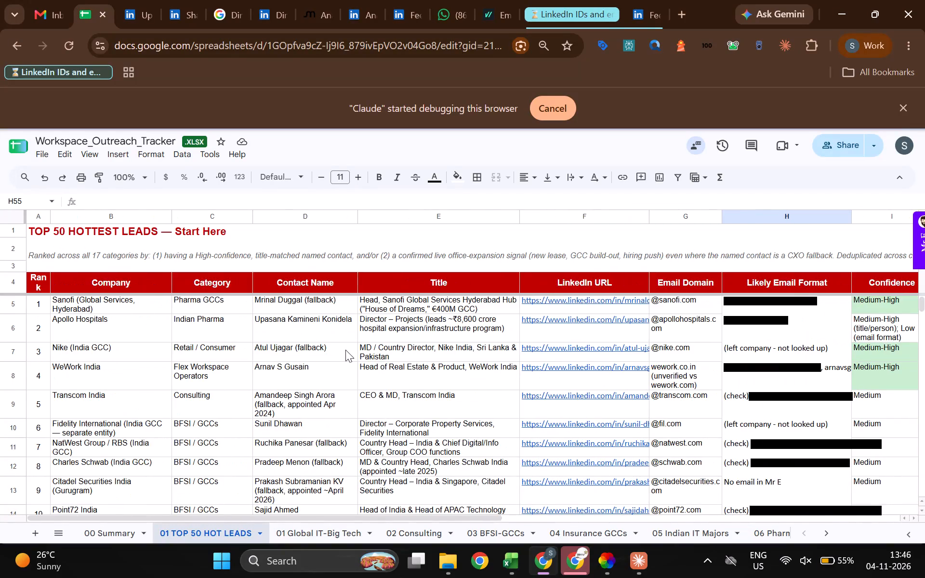
scroll(345, 350, right, 1)
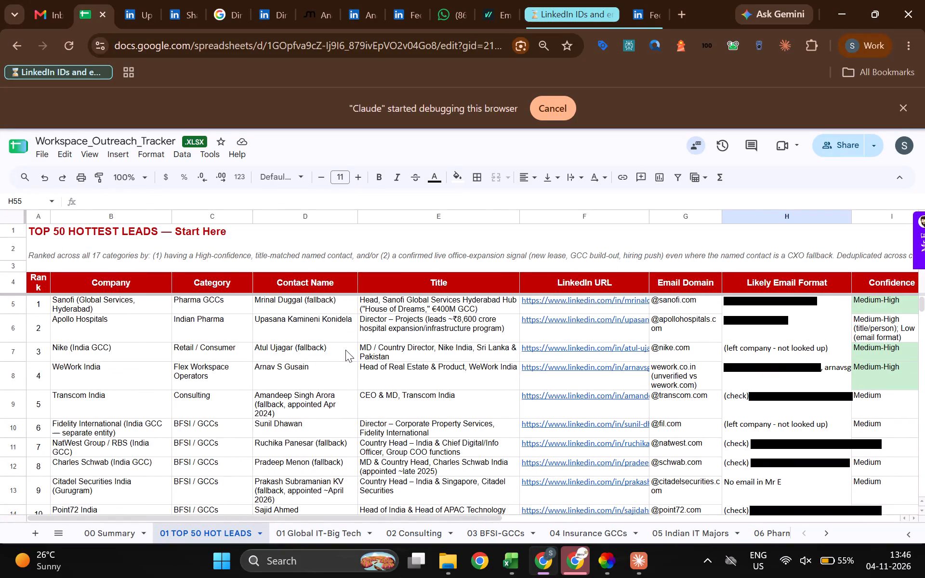
scroll(345, 350, right, 2)
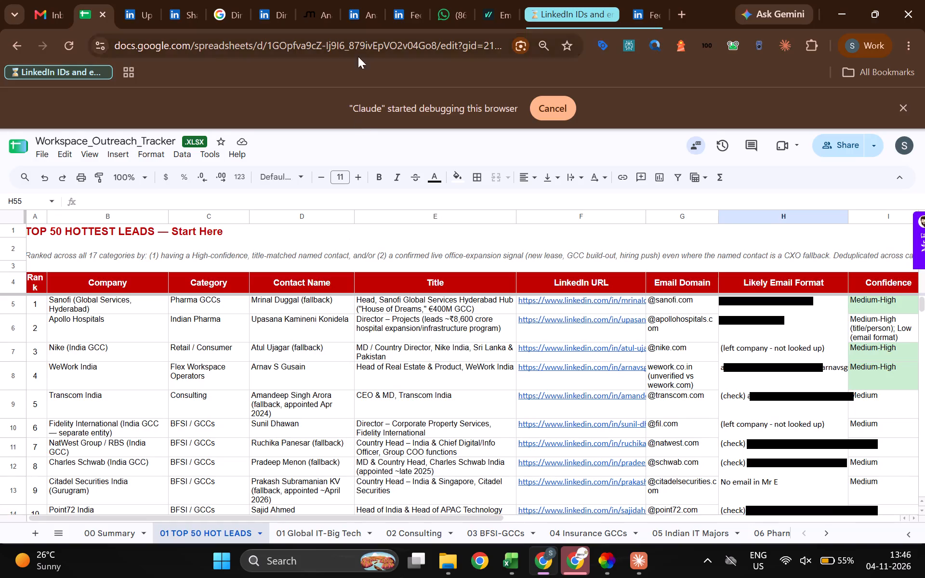
click(138, 5)
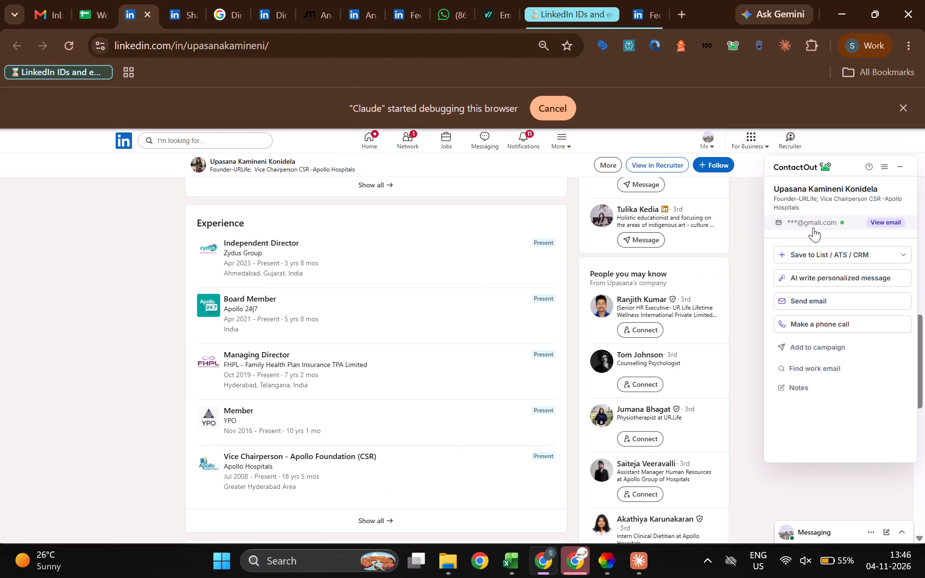
click(820, 42)
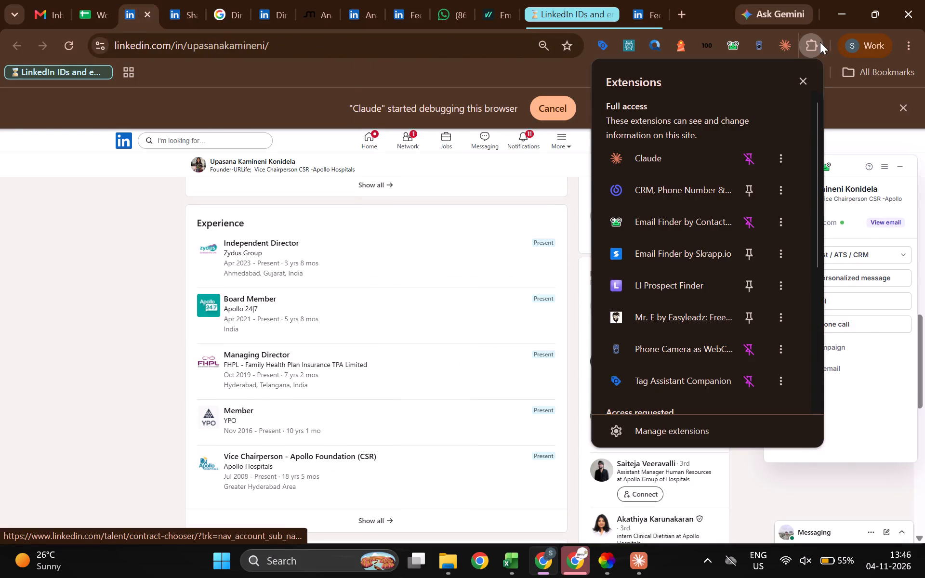
click(648, 316)
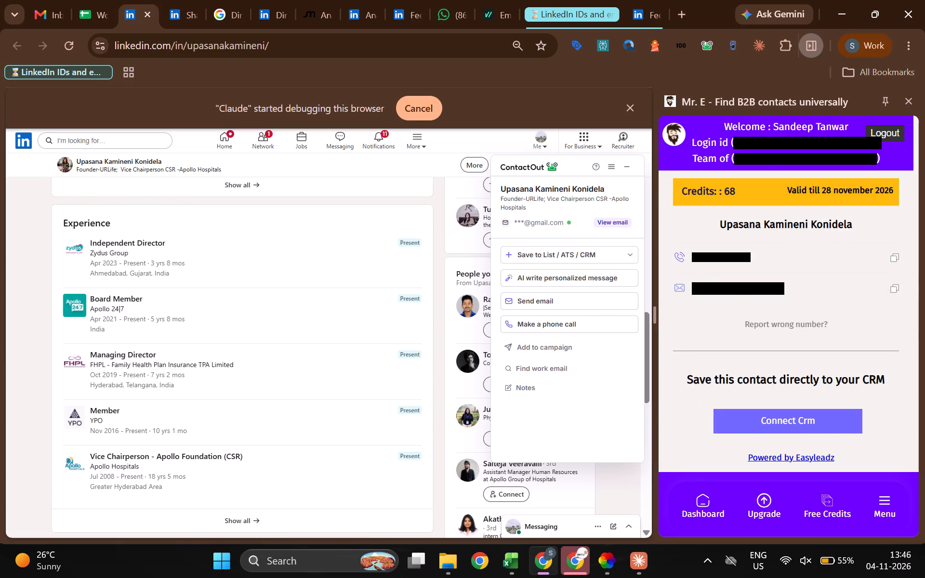
click(603, 220)
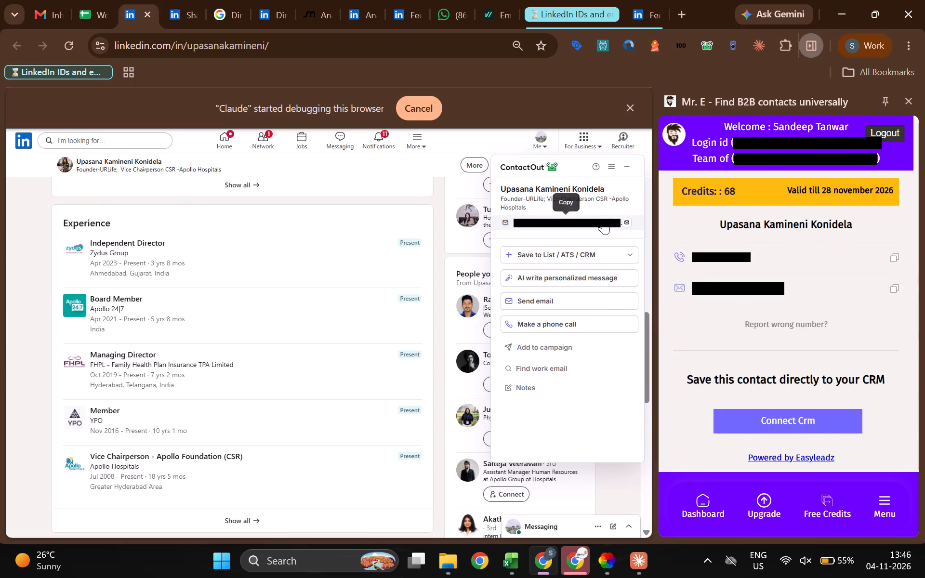
click(615, 223)
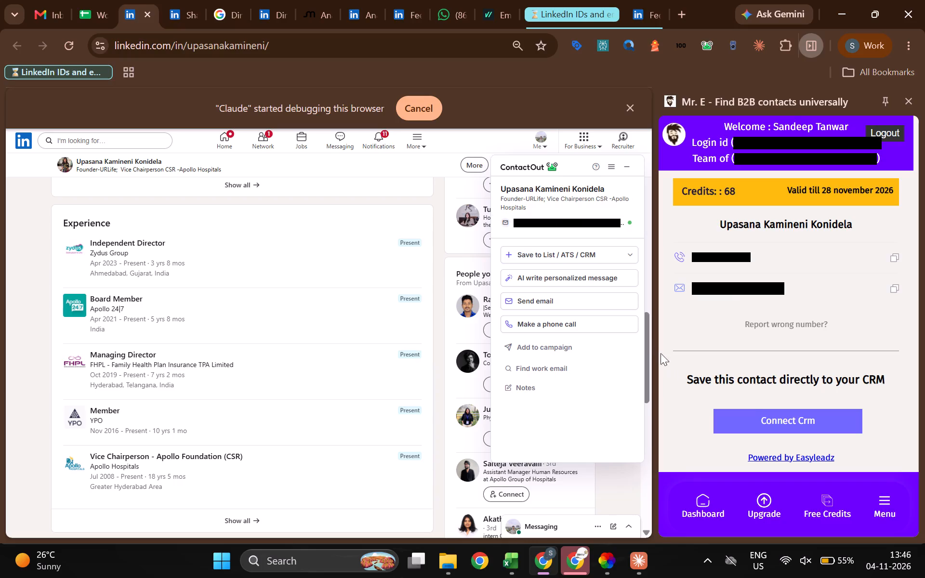
Append the copied email, after a comma, to the Apollo Hospitals entry in the tracker's Likely Email Format column.
click(111, 0)
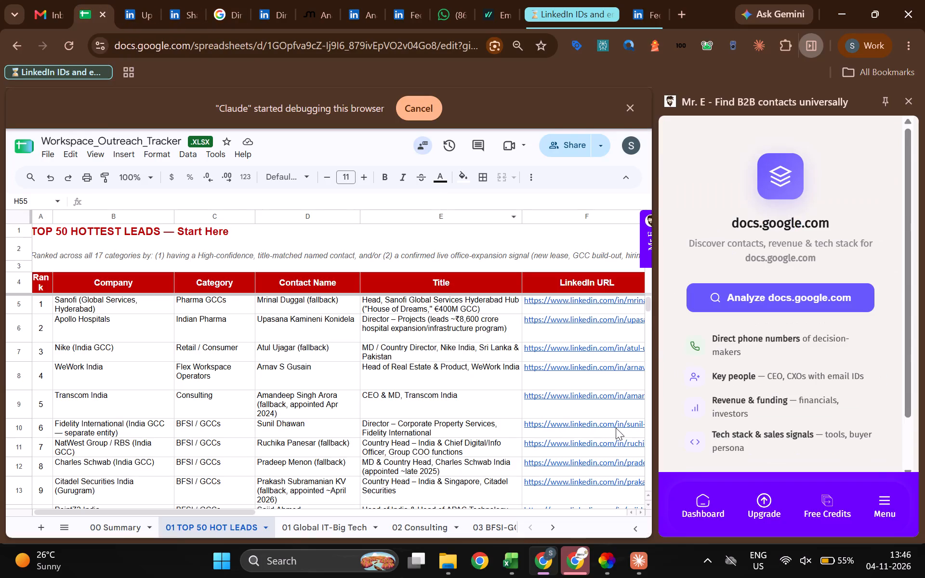
scroll(616, 428, left, 3)
scroll(616, 428, up, 1)
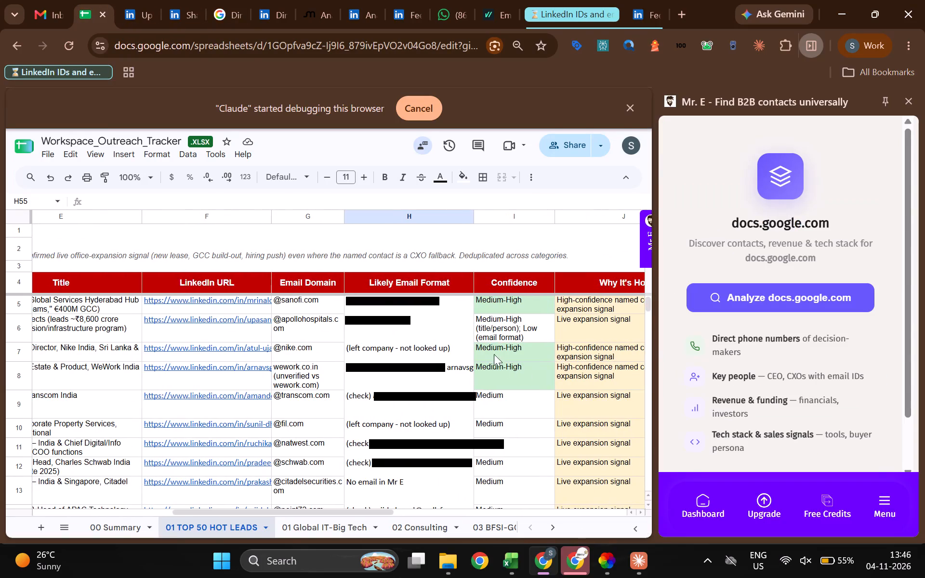
click(429, 312)
click(430, 328)
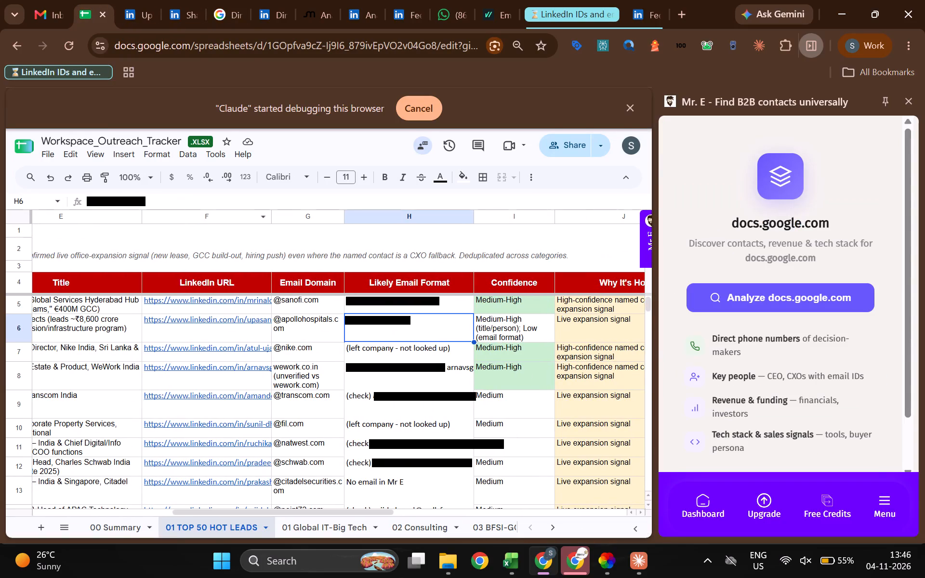
click(171, 199)
text(,)
key(space)
key(ctrl+v)
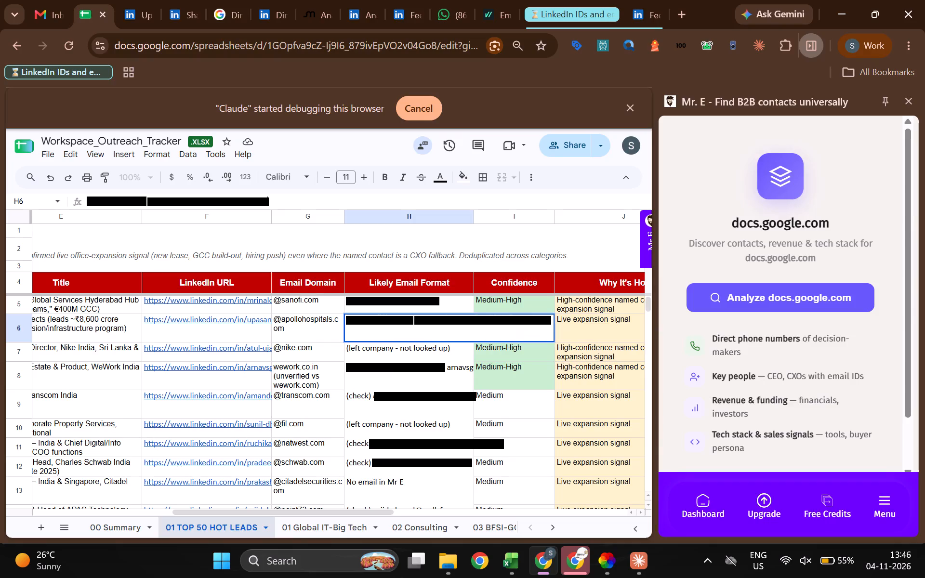
click(347, 402)
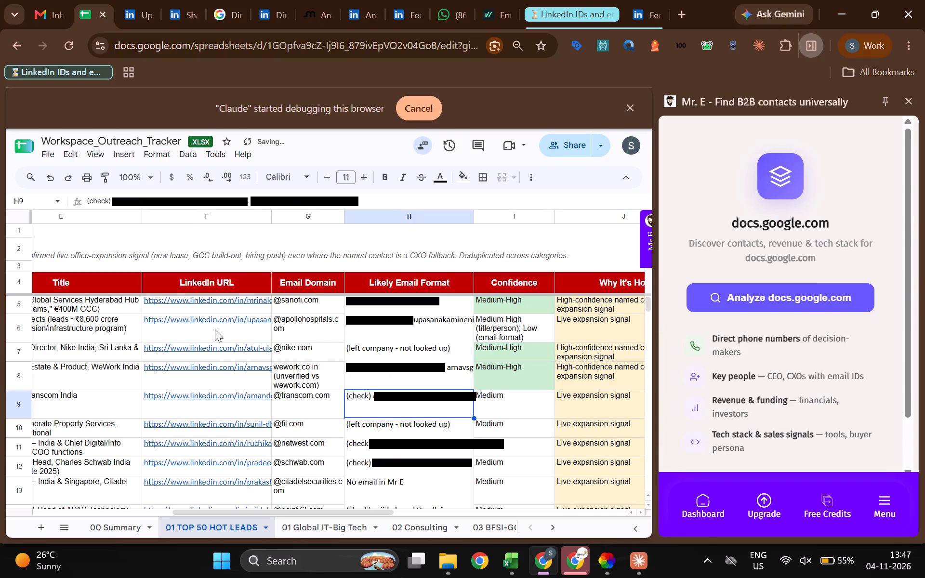
Open the Nike (India GCC) contact's LinkedIn profile from the tracker, close the Mr. E side panel and examine the Experience section.
click(204, 349)
click(201, 375)
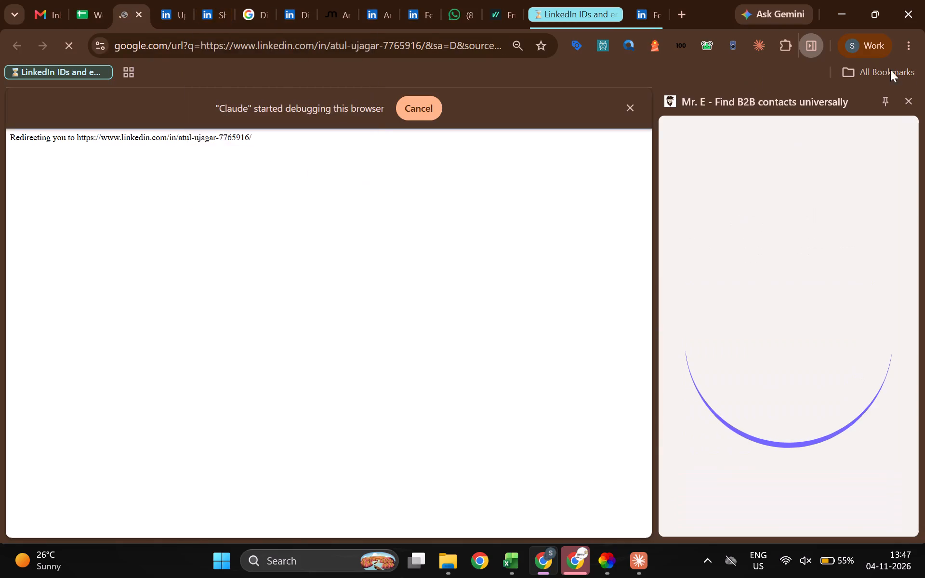
click(910, 100)
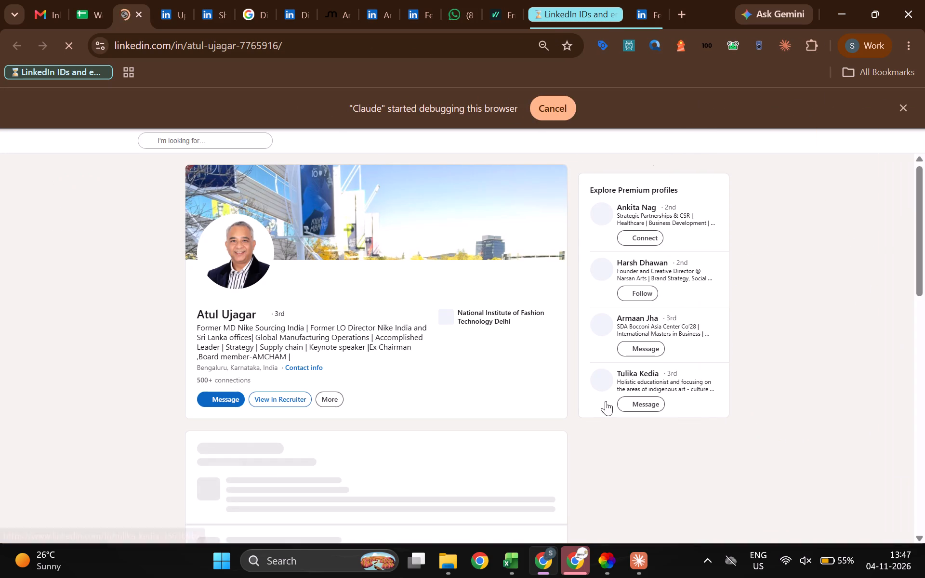
scroll(376, 393, down, 1)
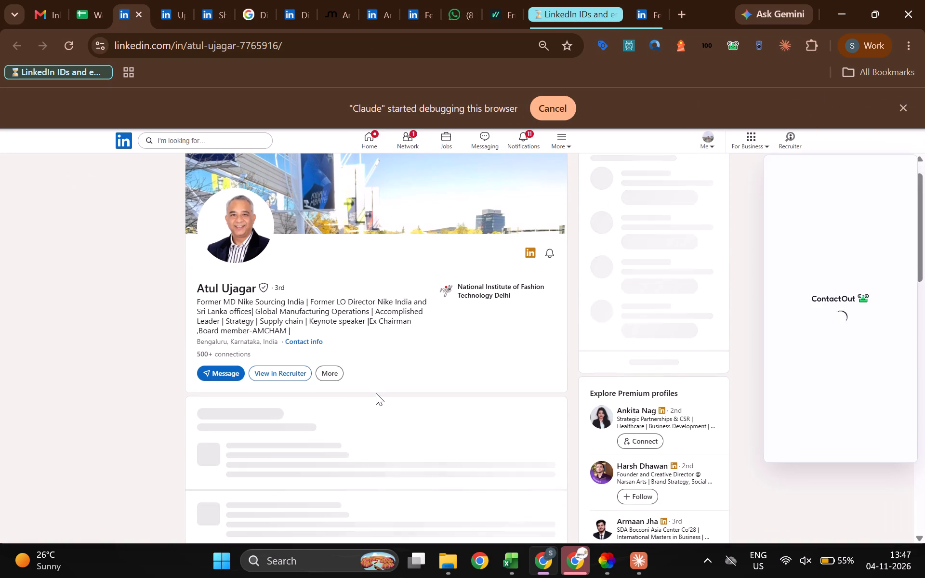
scroll(376, 393, down, 4)
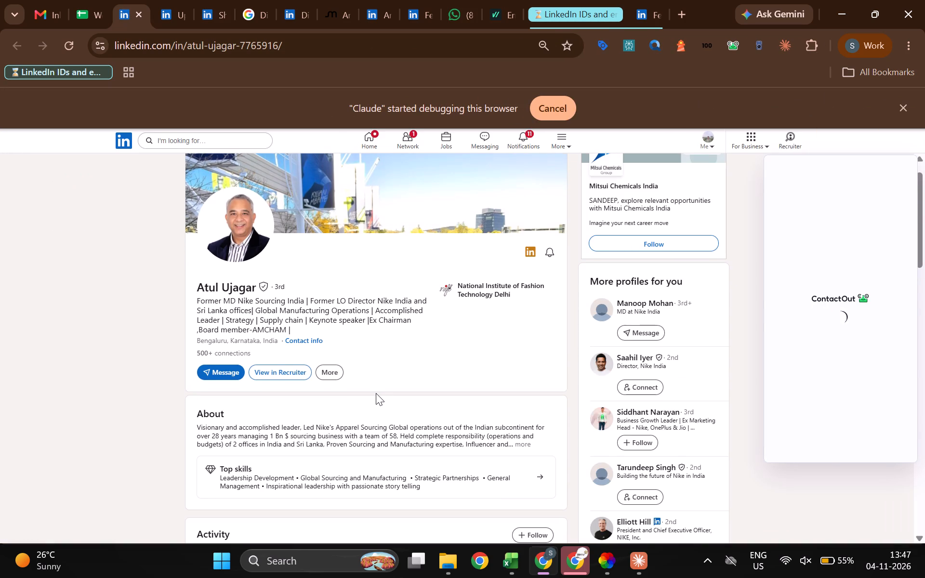
scroll(376, 393, down, 3)
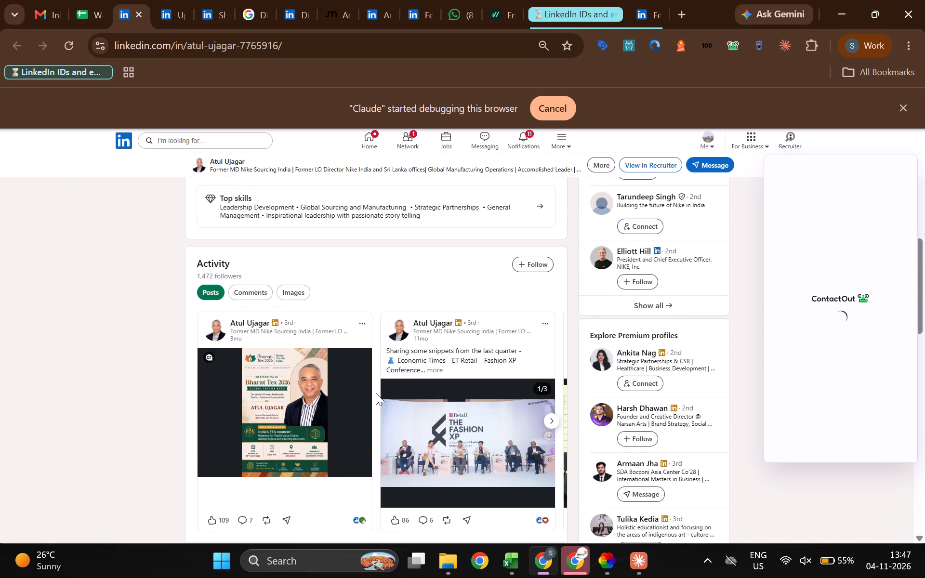
scroll(376, 393, down, 2)
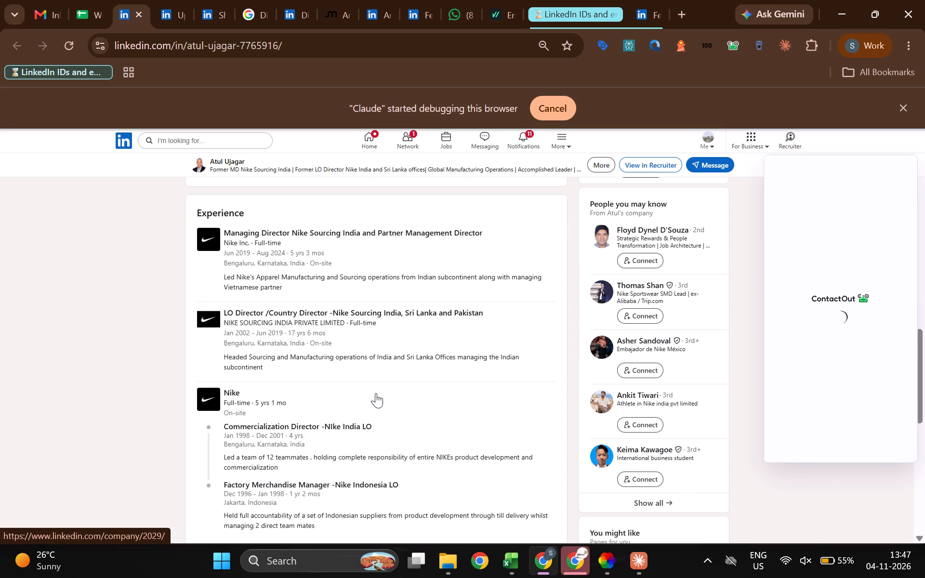
scroll(376, 393, down, 3)
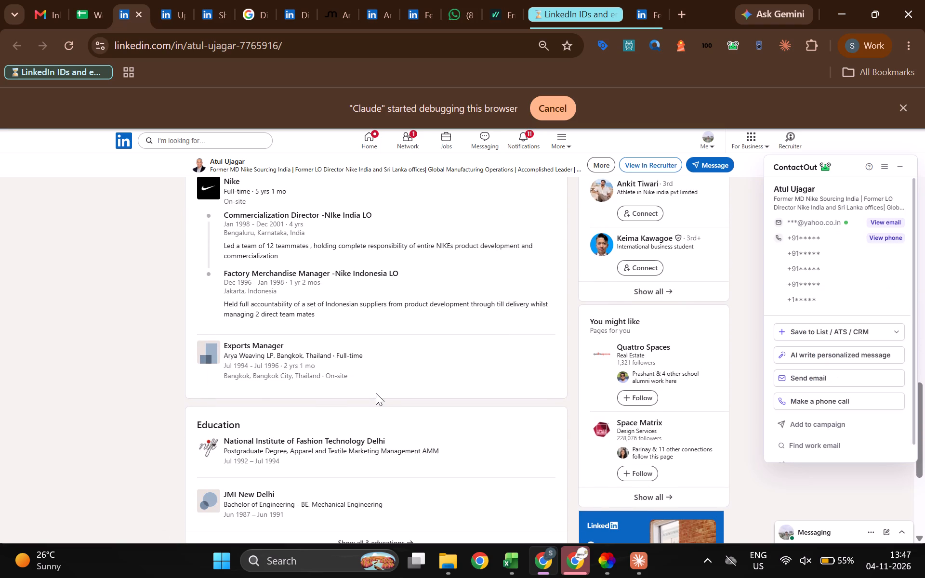
scroll(376, 393, up, 4)
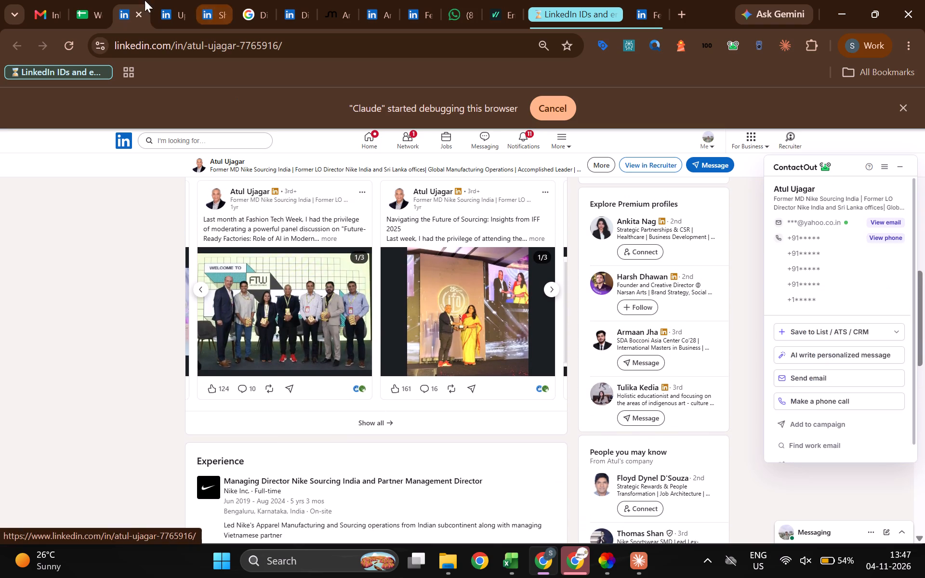
Compare the Nike contact's title in the tracker with the roles and headline on the LinkedIn profile.
click(83, 0)
scroll(307, 363, right, 4)
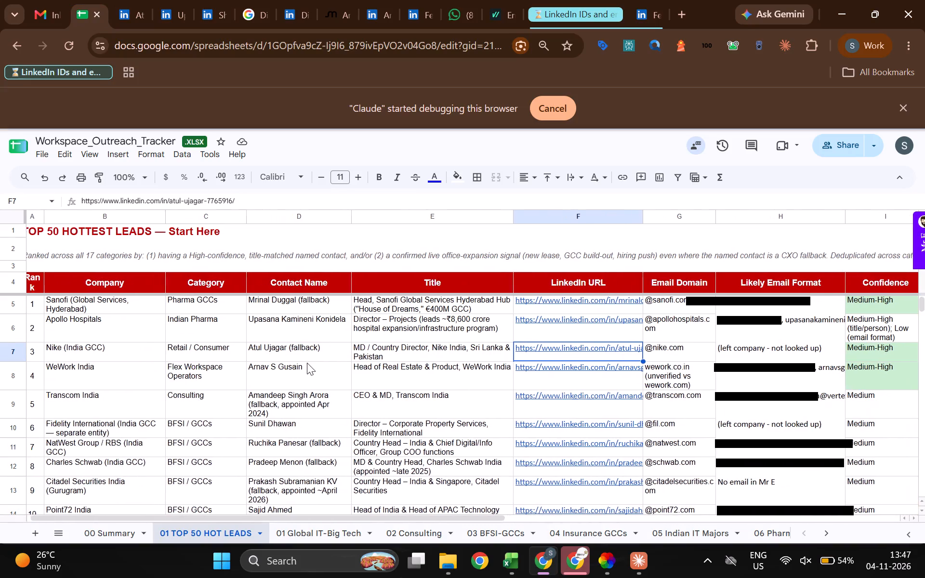
scroll(307, 363, right, 1)
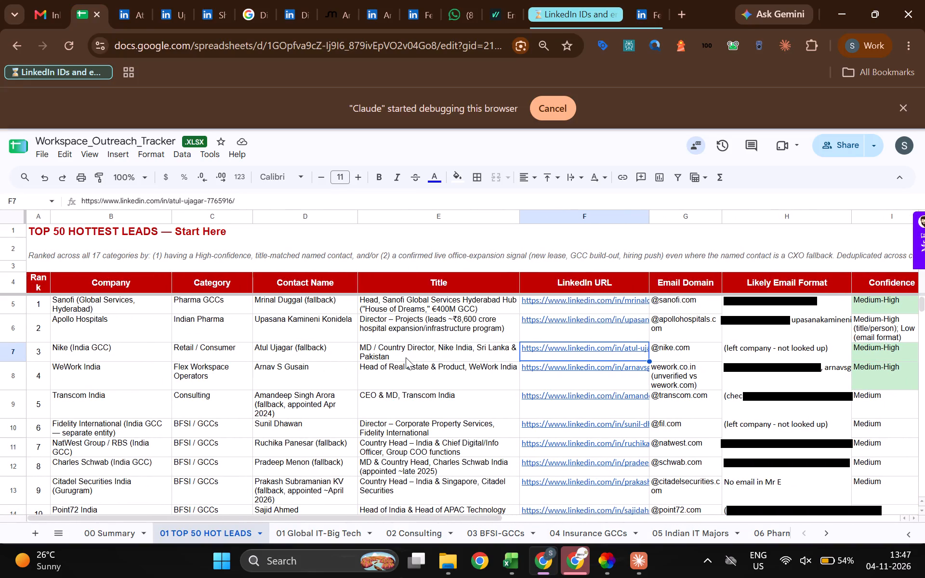
click(121, 0)
scroll(309, 366, down, 1)
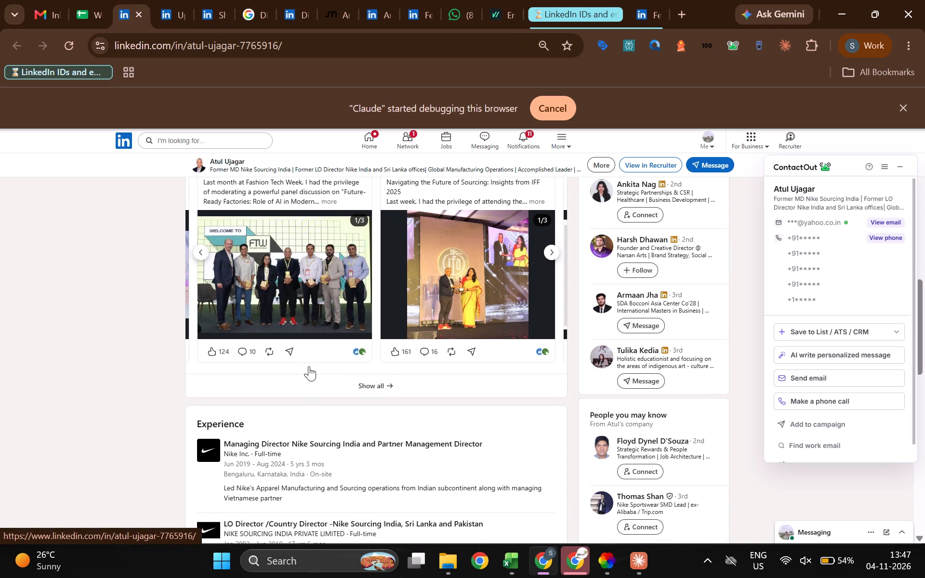
scroll(309, 366, down, 2)
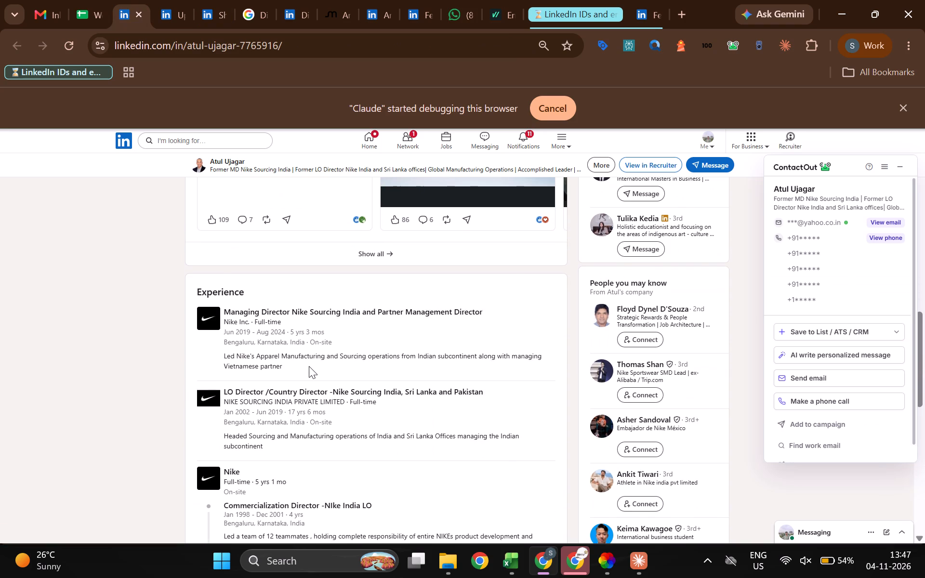
scroll(309, 366, up, 2)
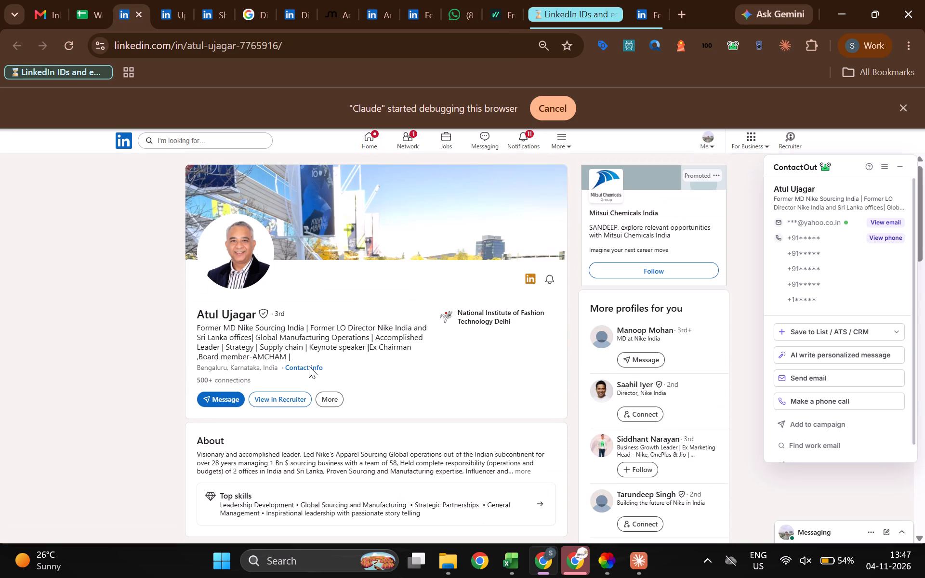
scroll(309, 366, up, 3)
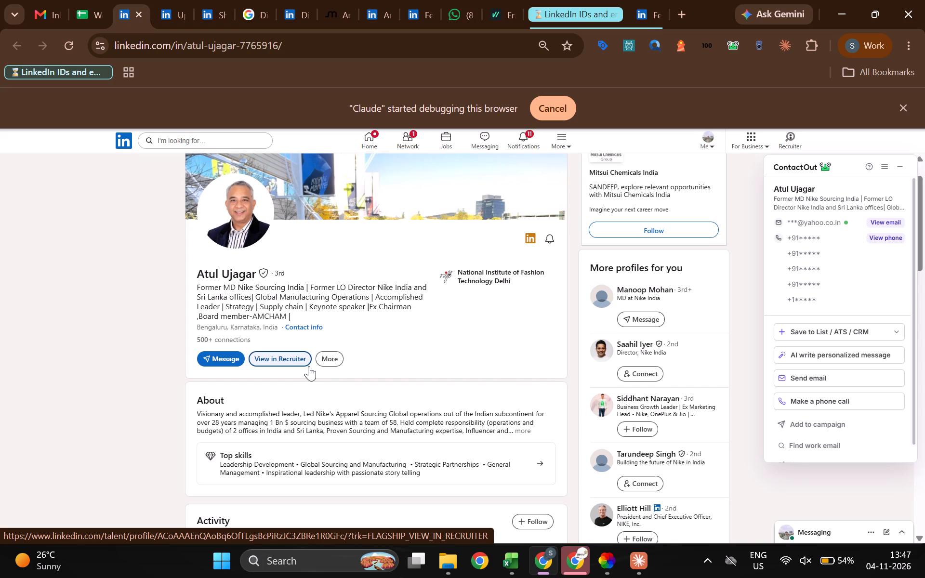
Open the Transcom India contact's LinkedIn profile from the tracker and compare the Experience section with the tracker's title.
click(103, 0)
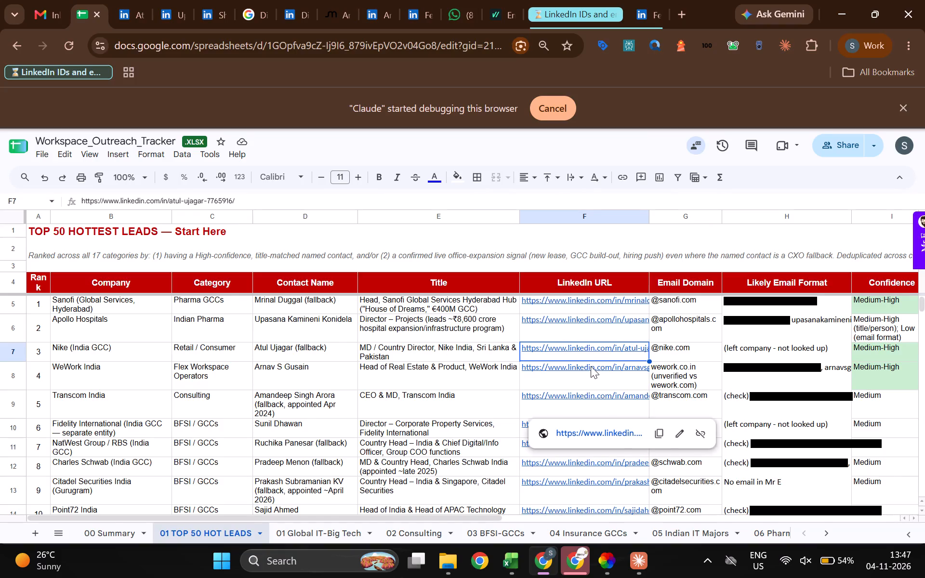
scroll(589, 369, down, 1)
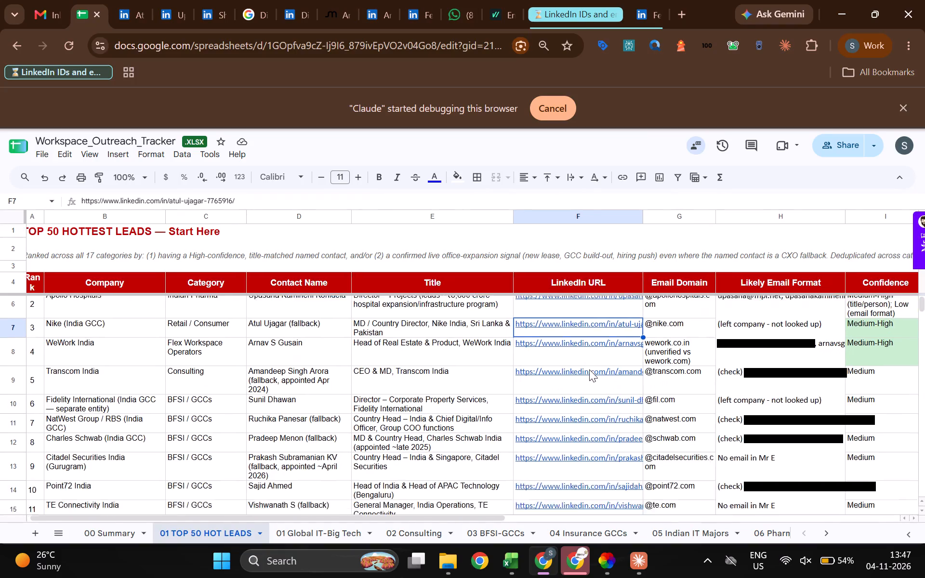
scroll(589, 369, down, 2)
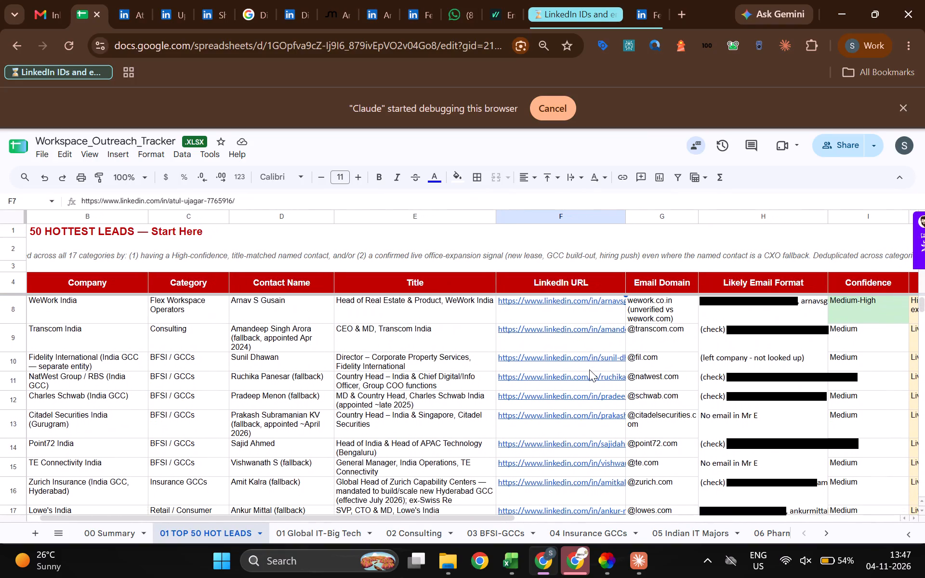
scroll(589, 369, down, 1)
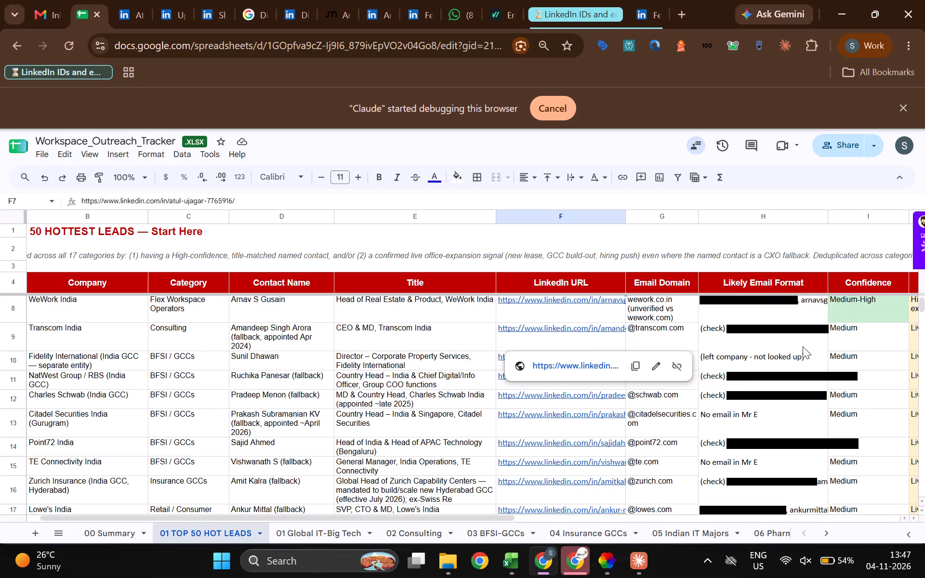
click(791, 350)
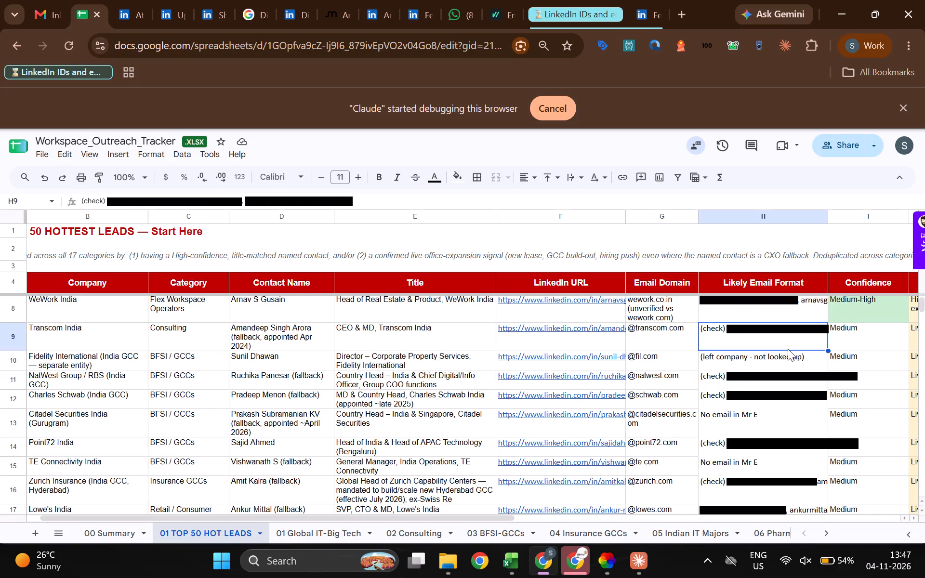
click(574, 328)
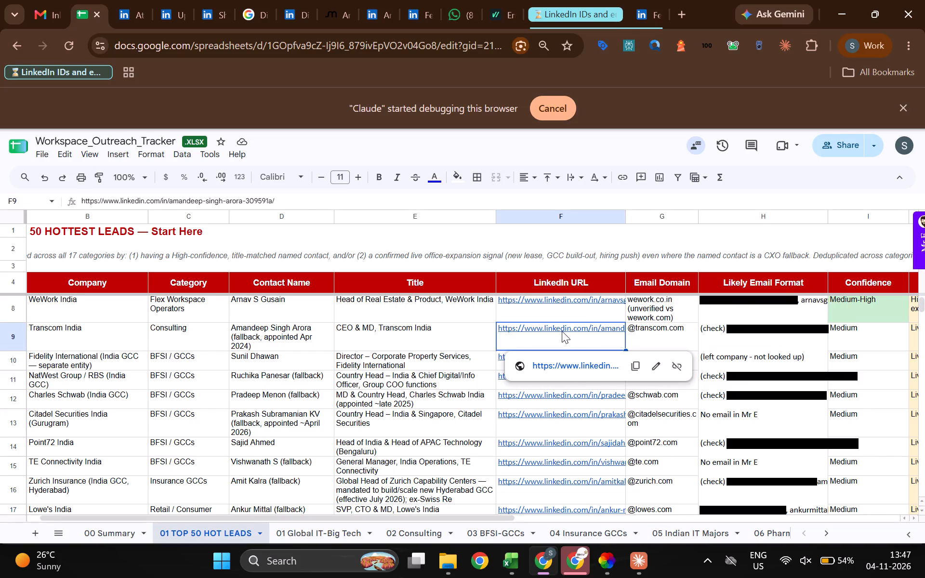
click(566, 363)
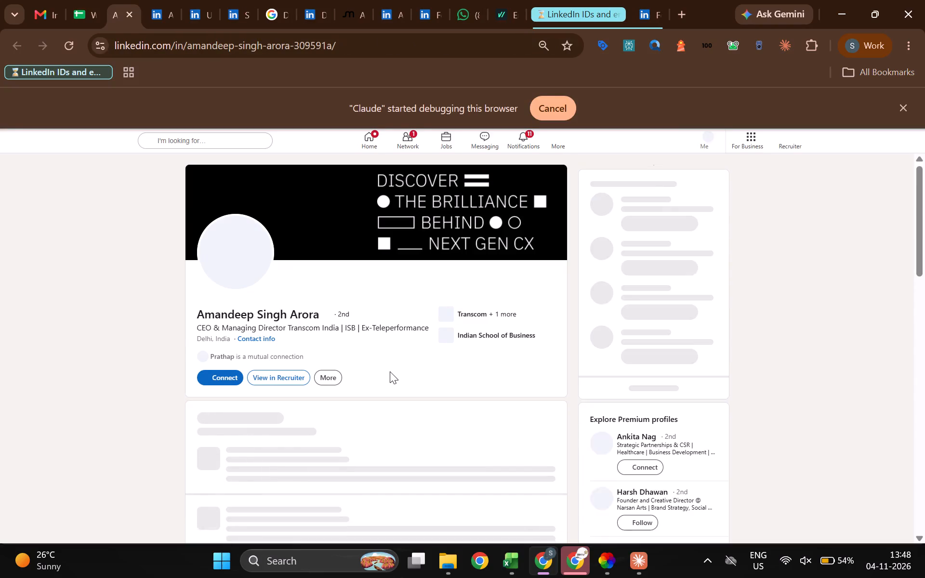
scroll(390, 371, down, 2)
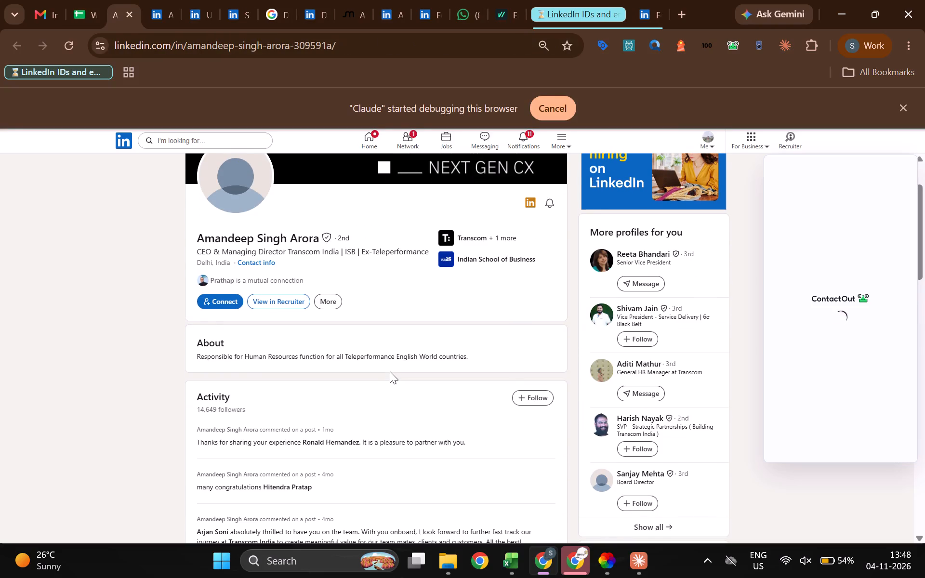
scroll(390, 371, down, 2)
scroll(390, 371, up, 2)
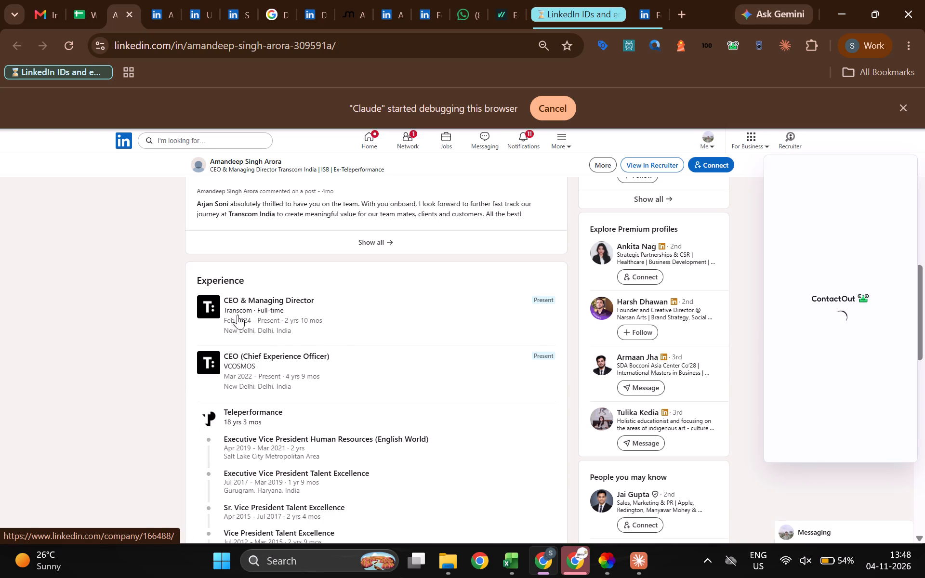
click(98, 0)
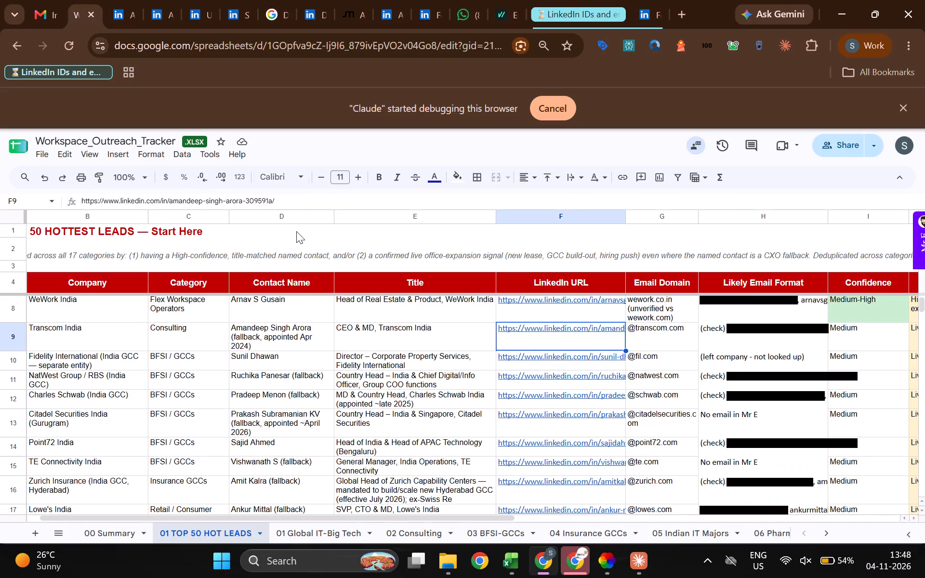
click(129, 1)
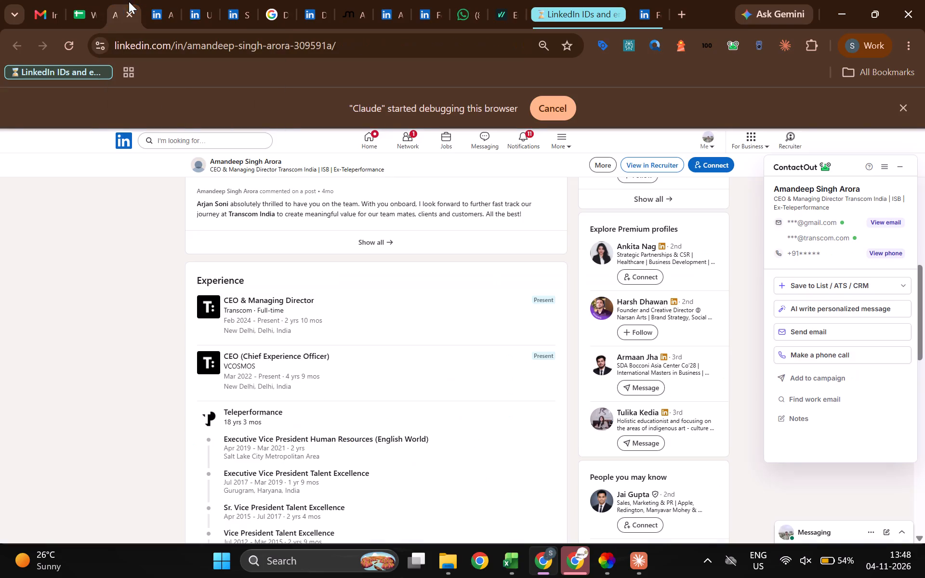
Reveal the Transcom India contact's emails in ContactOut and replace the tracker's Likely Email Format entry with the transcom.com address.
click(885, 224)
click(884, 241)
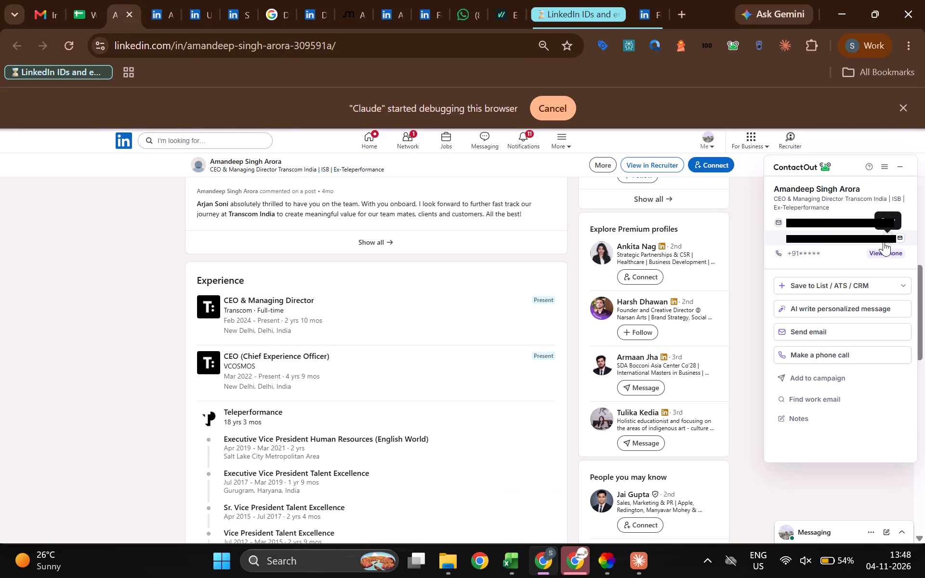
click(91, 0)
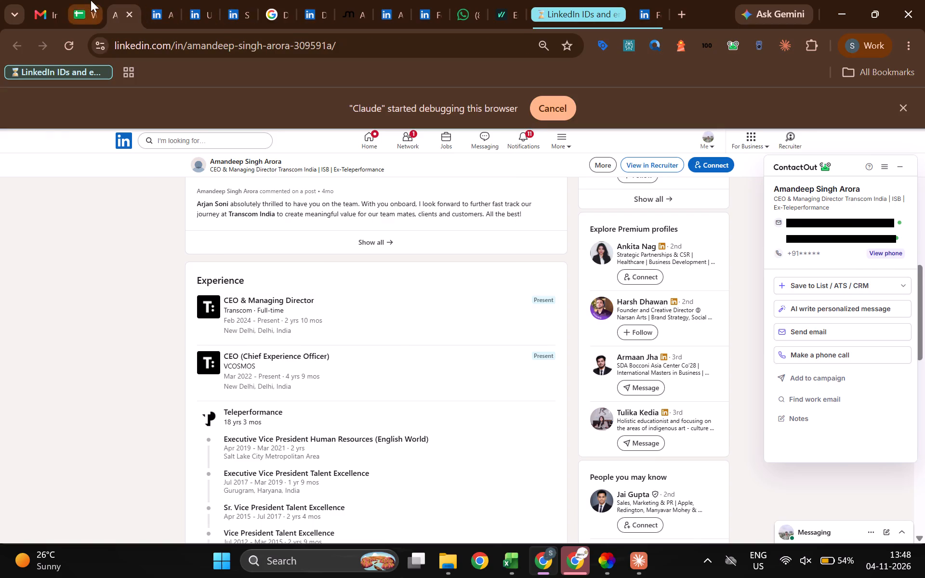
key(Right)
key(Right)
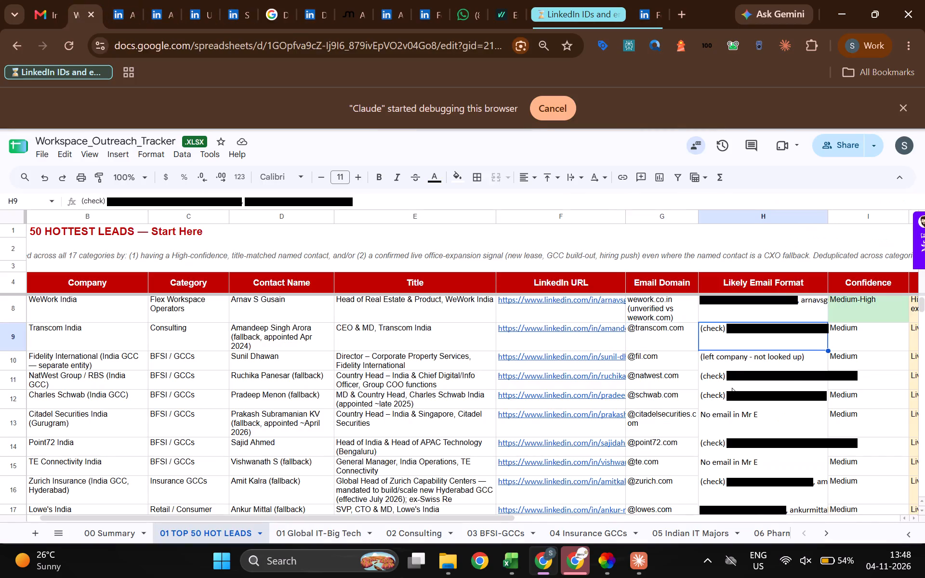
key(ctrl+v)
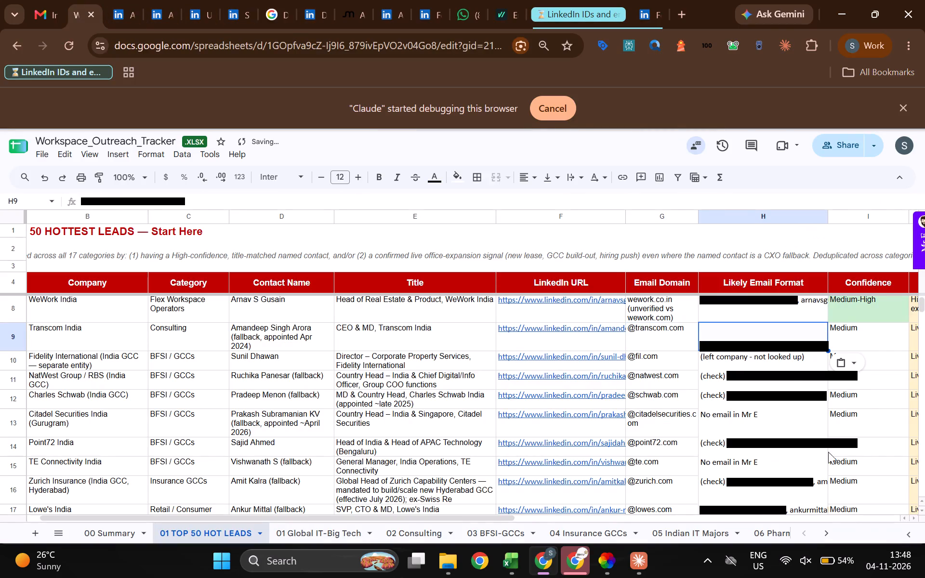
Open the Fidelity International contact's LinkedIn profile from the tracker.
click(571, 364)
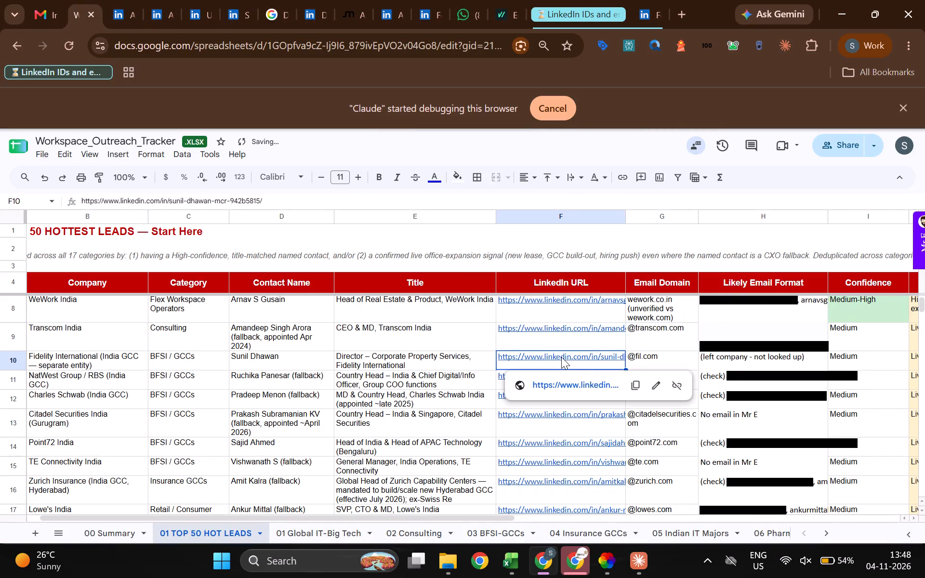
click(561, 357)
click(564, 382)
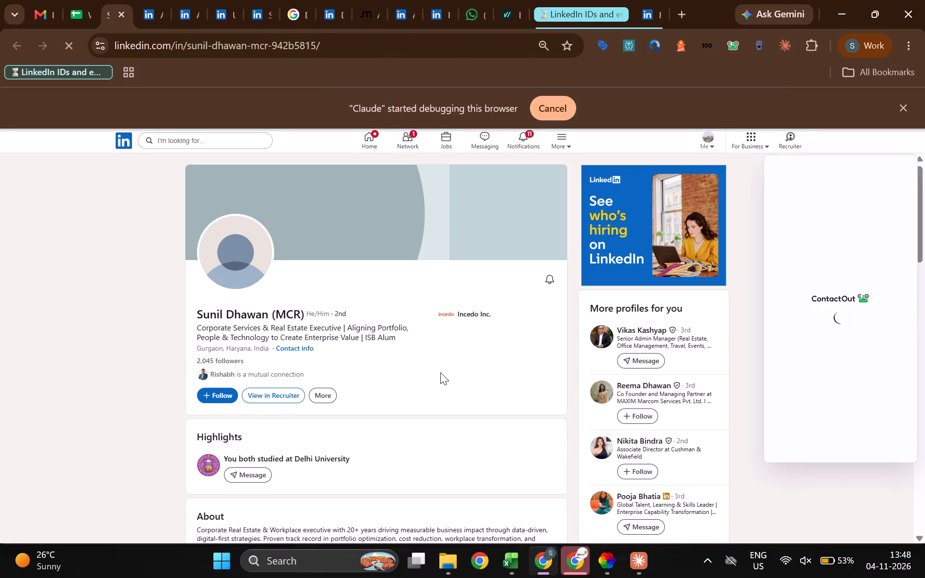
Check the Fidelity International contact's company and title in the tracker against the details on the LinkedIn profile.
click(80, 5)
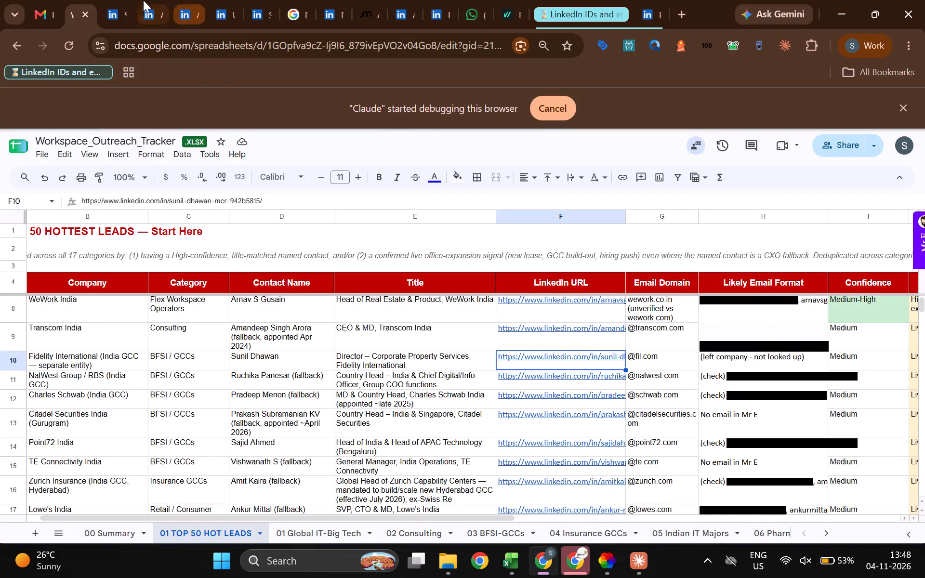
click(118, 0)
scroll(373, 430, down, 2)
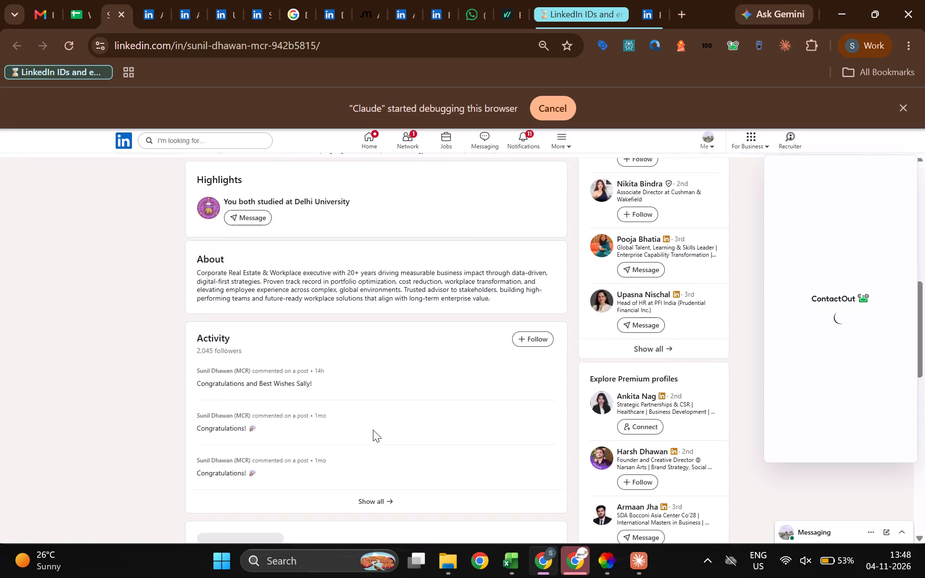
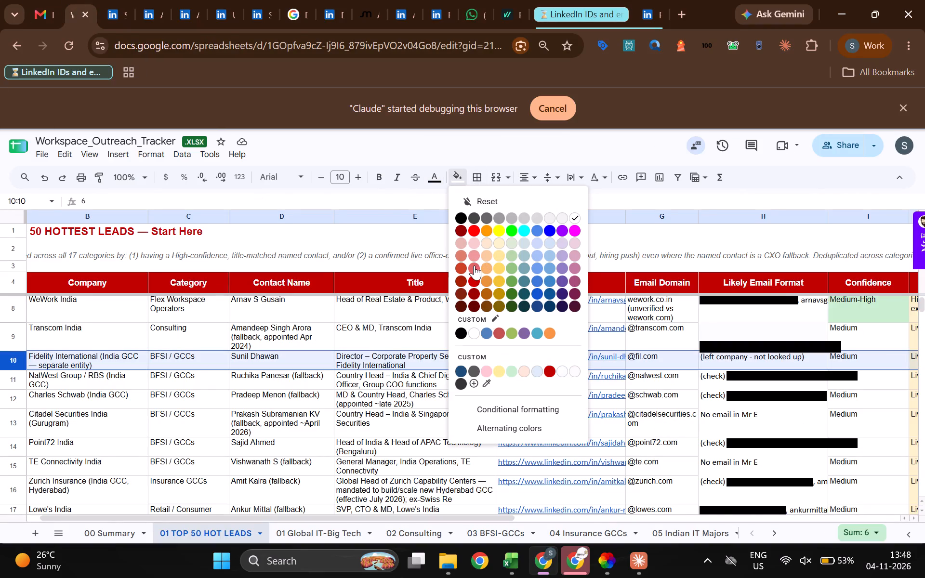
Open the NatWest Group / RBS (India GCC) contact's LinkedIn profile from the tracker.
click(436, 376)
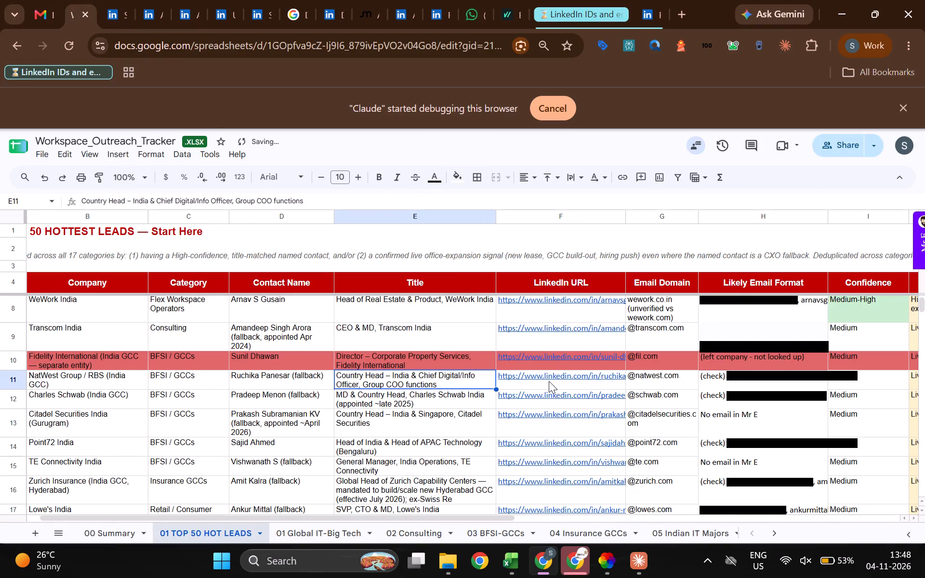
click(542, 379)
click(556, 403)
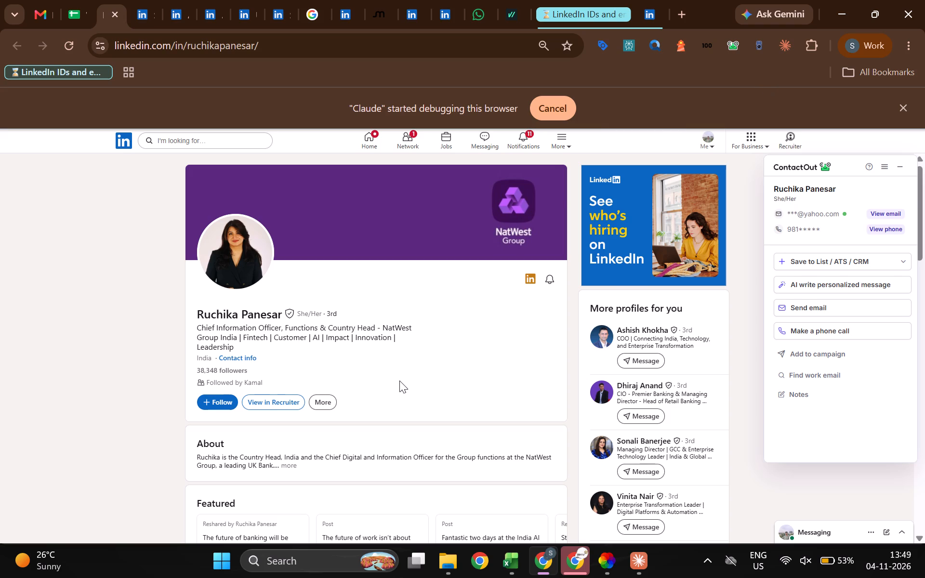
Compare the Experience section of the NatWest Group contact's LinkedIn profile with the title in the tracker.
scroll(399, 381, down, 6)
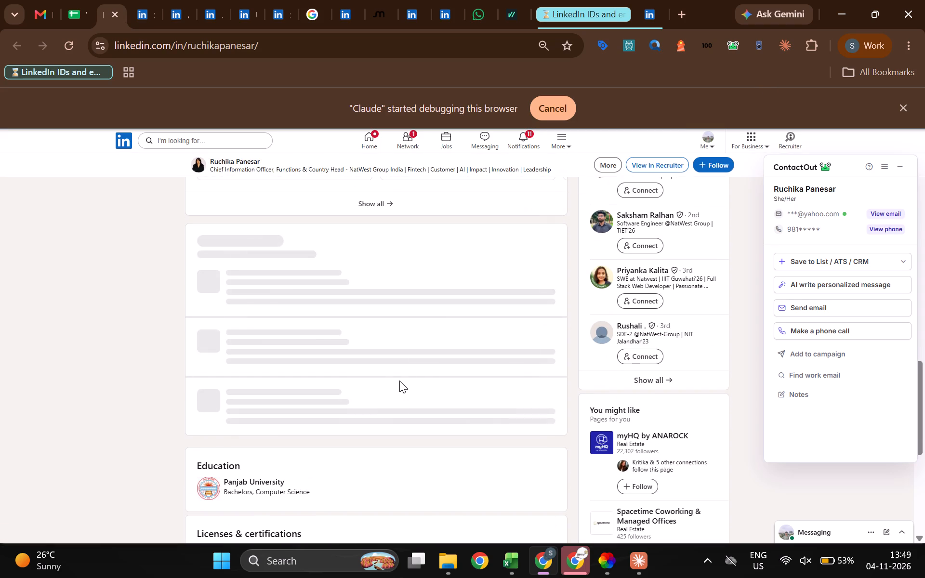
click(68, 0)
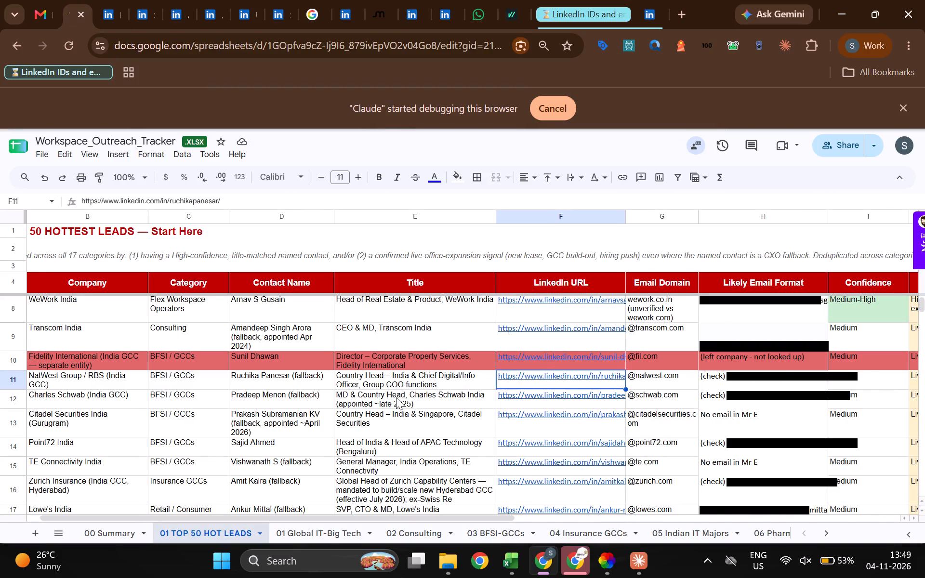
scroll(396, 397, right, 4)
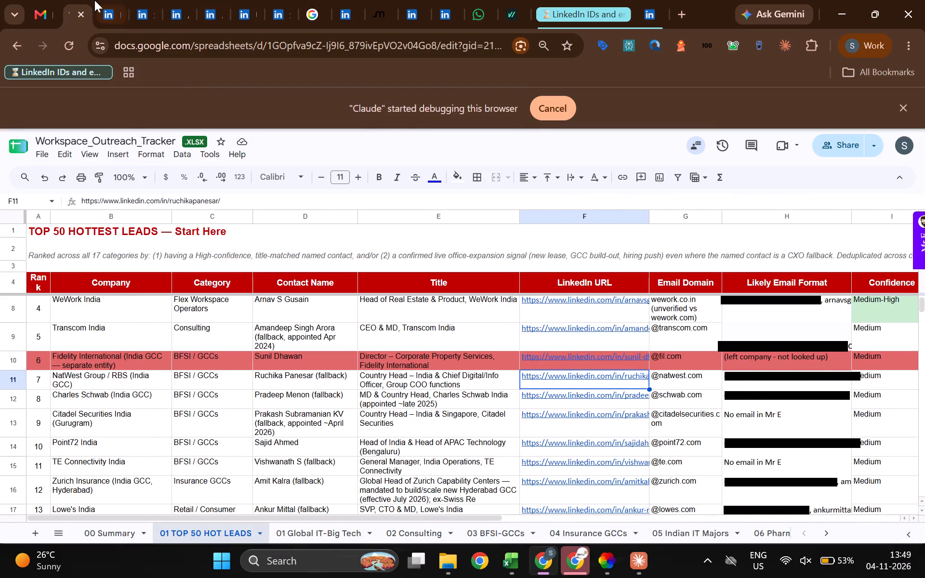
click(94, 0)
click(105, 1)
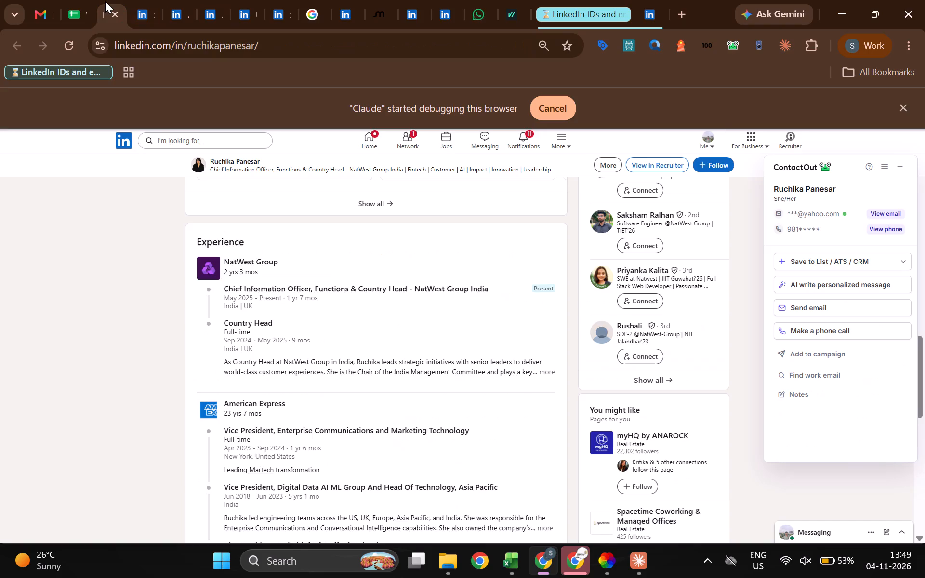
Close the leftover tabs of already reviewed contacts, keeping the tracker and the NatWest contact's LinkedIn profile open.
click(187, 1)
click(151, 11)
triple_click(151, 15)
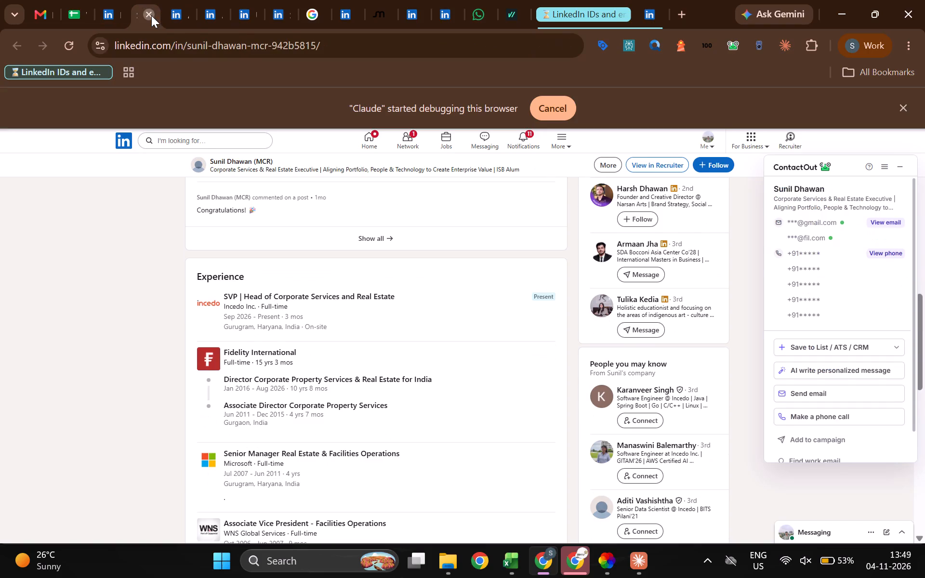
triple_click(151, 15)
triple_click(151, 15)
triple_click(151, 15)
triple_click(151, 15)
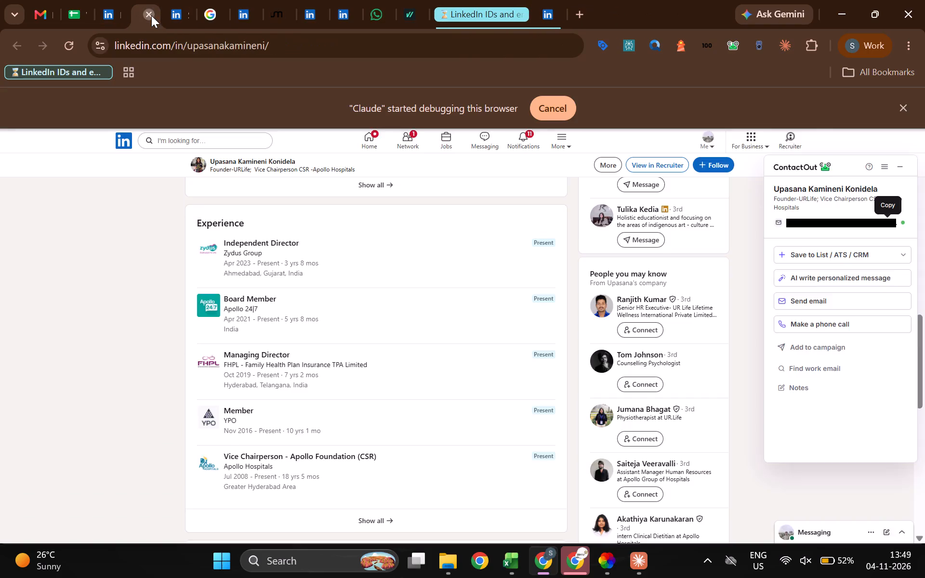
triple_click(151, 15)
triple_click(151, 15)
triple_click(151, 15)
triple_click(151, 15)
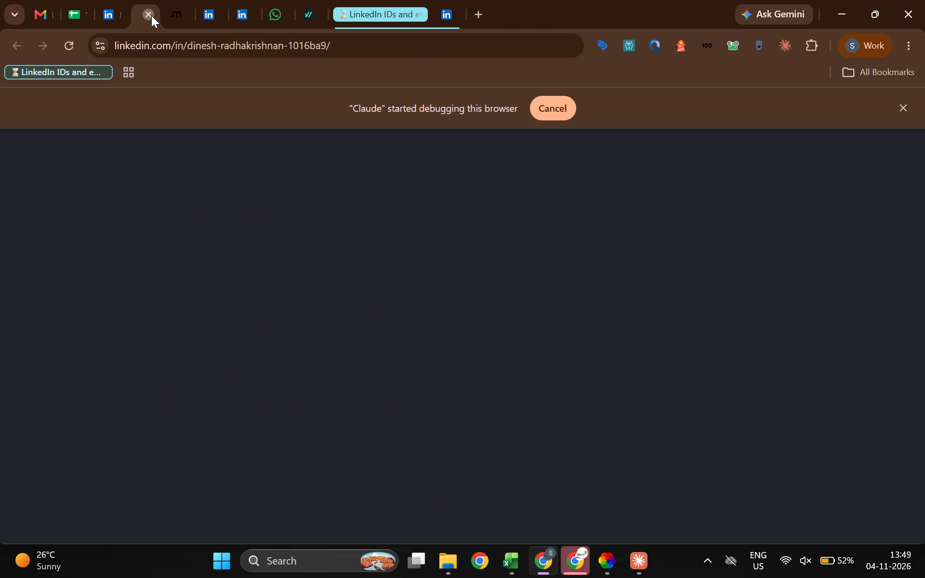
triple_click(151, 15)
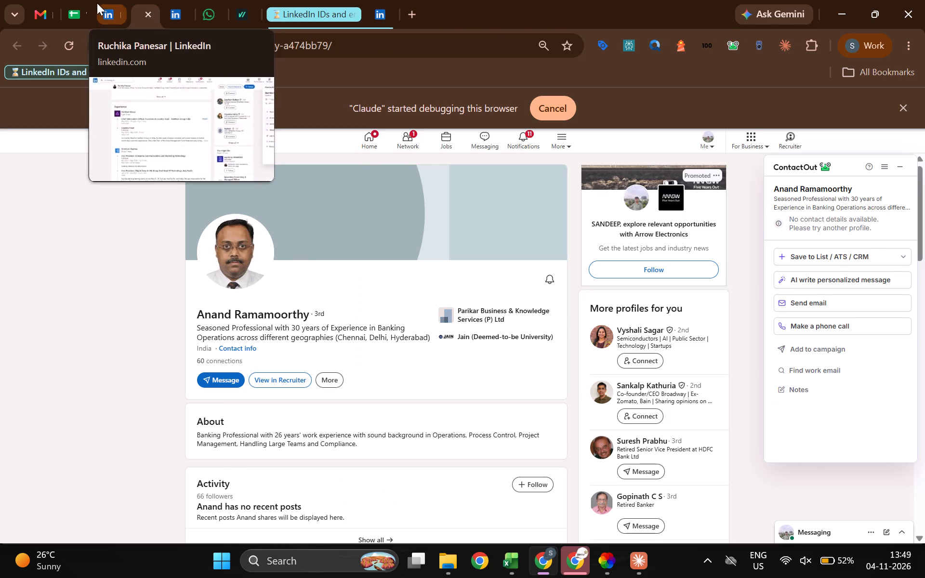
Recheck the NatWest contact's current LinkedIn role against the tracker entry.
click(108, 7)
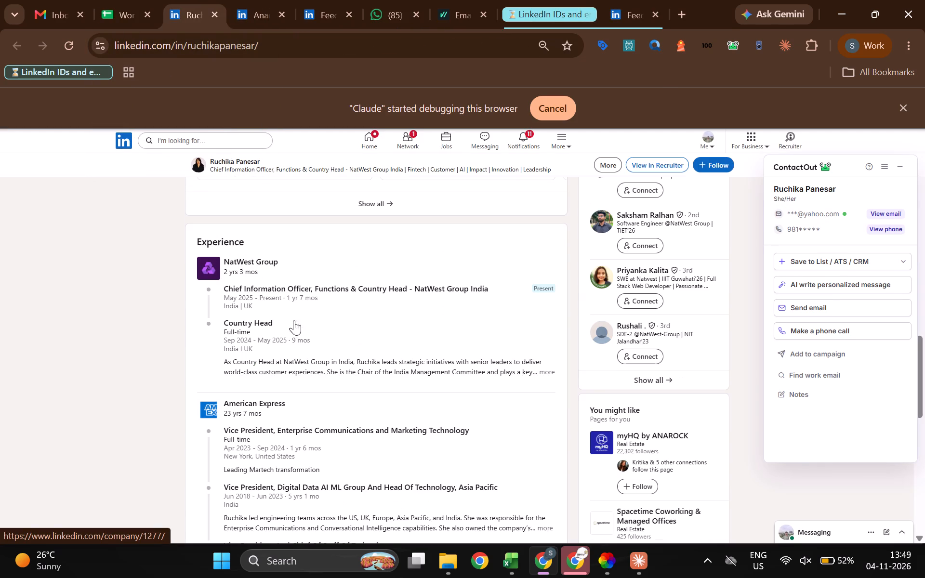
click(122, 0)
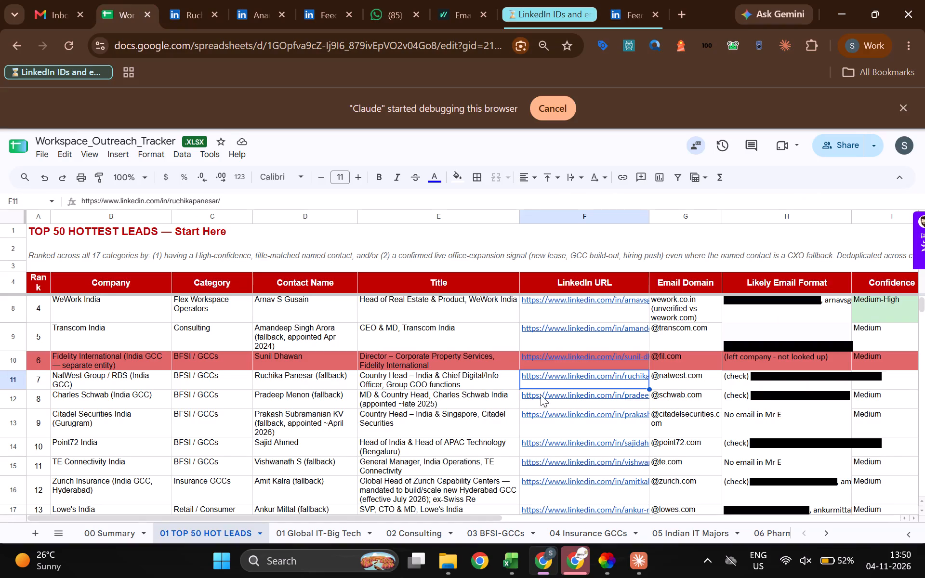
Open the Citadel Securities India contact's LinkedIn profile from the tracker.
scroll(576, 435, down, 1)
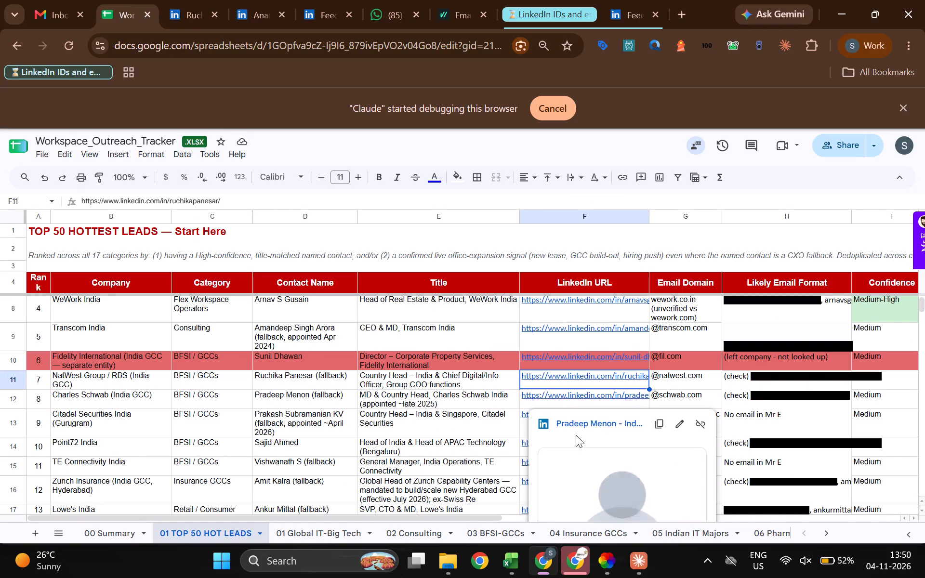
scroll(576, 435, down, 1)
click(796, 426)
scroll(796, 426, down, 1)
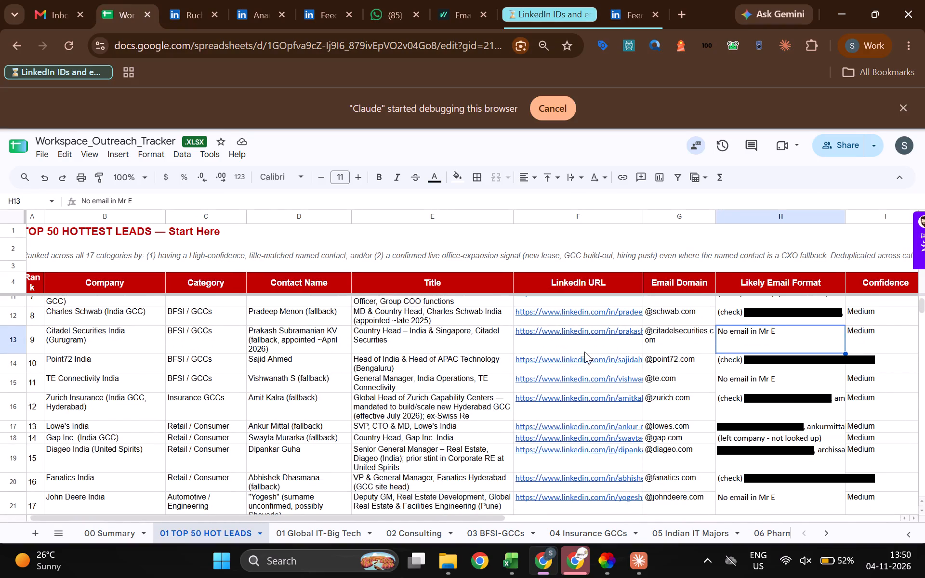
click(558, 330)
click(578, 367)
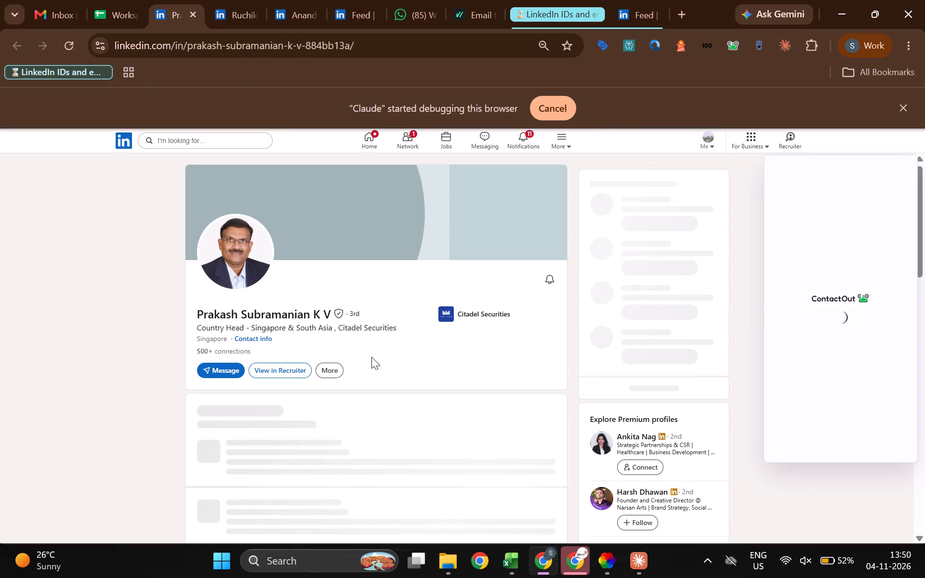
Compare the Citadel Securities contact's Experience section on LinkedIn with the title in the tracker, and check ContactOut for an email.
scroll(371, 357, down, 3)
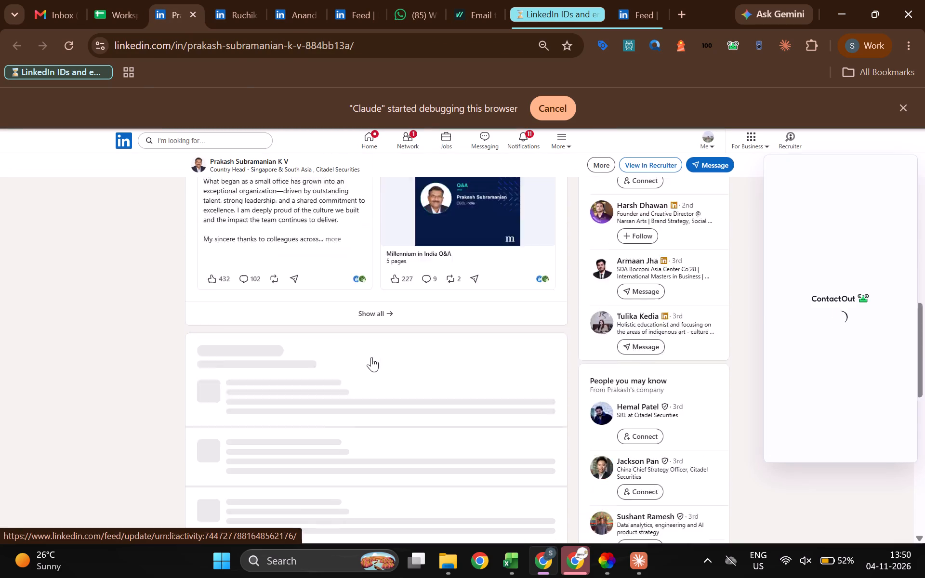
scroll(371, 357, down, 2)
scroll(371, 357, up, 2)
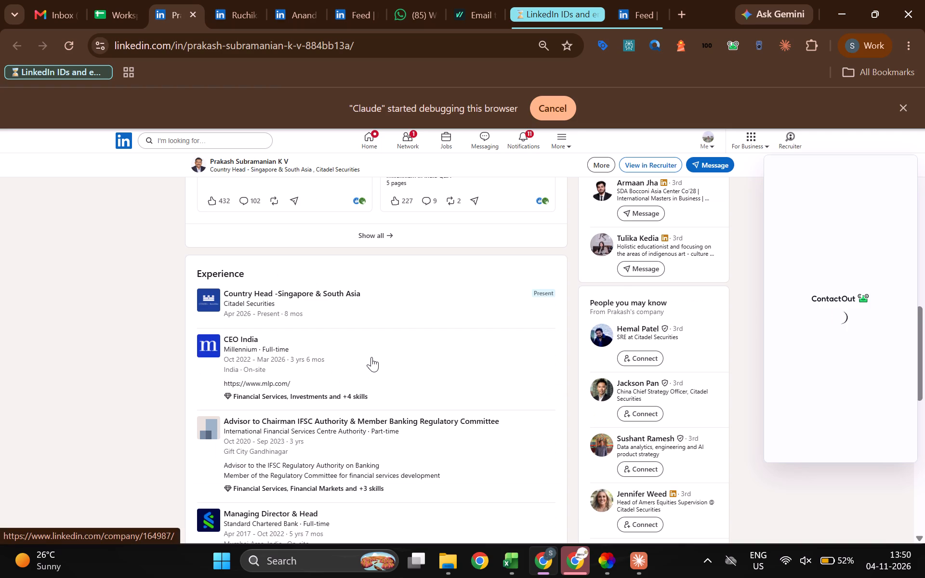
scroll(371, 357, up, 4)
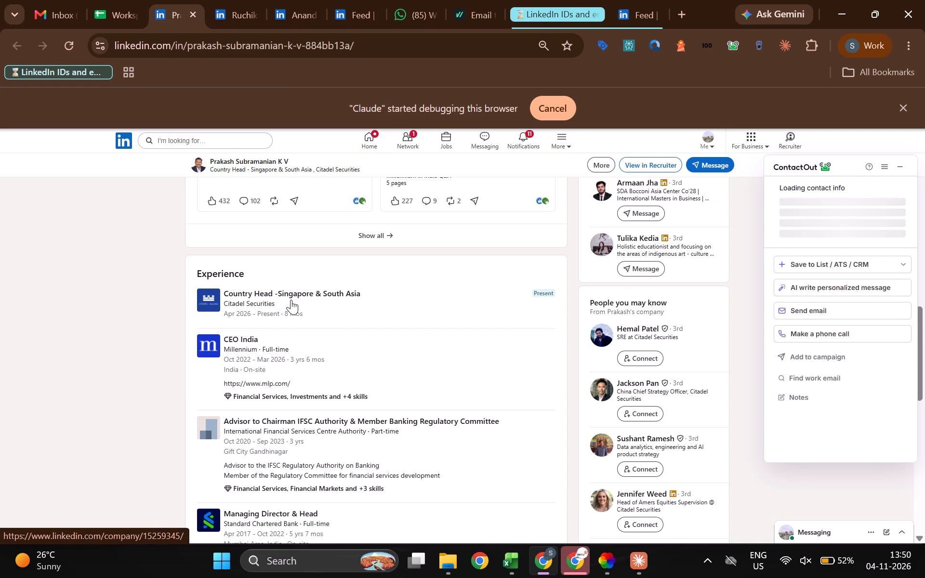
click(104, 0)
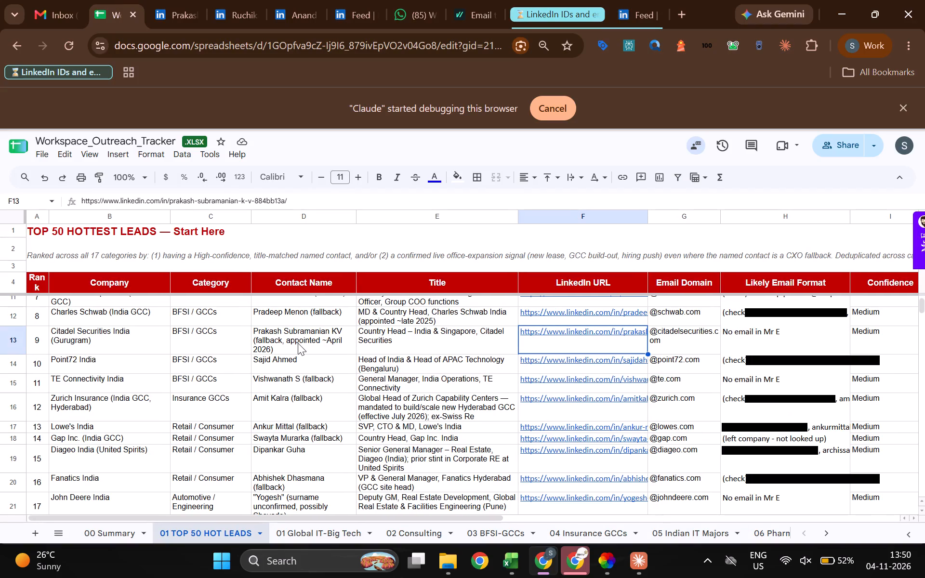
click(191, 0)
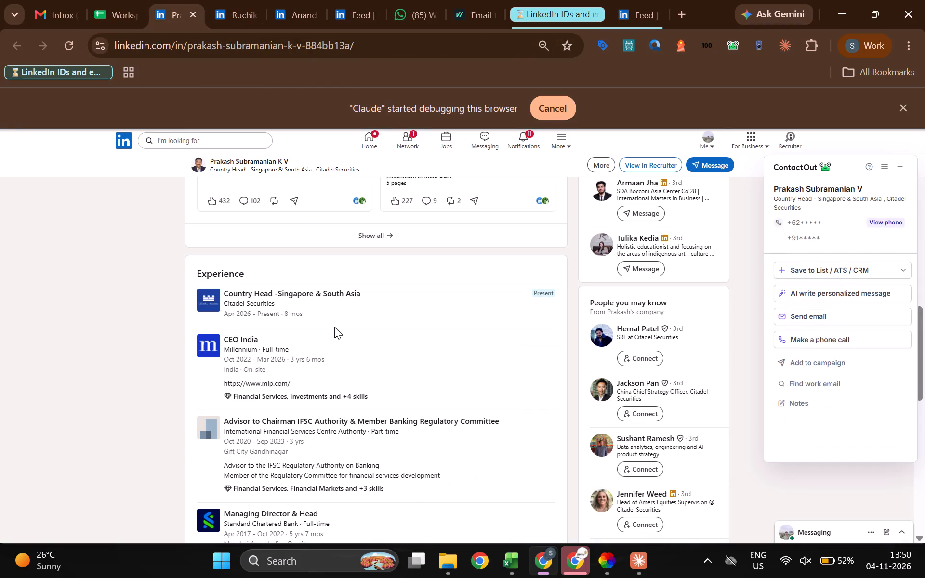
click(107, 0)
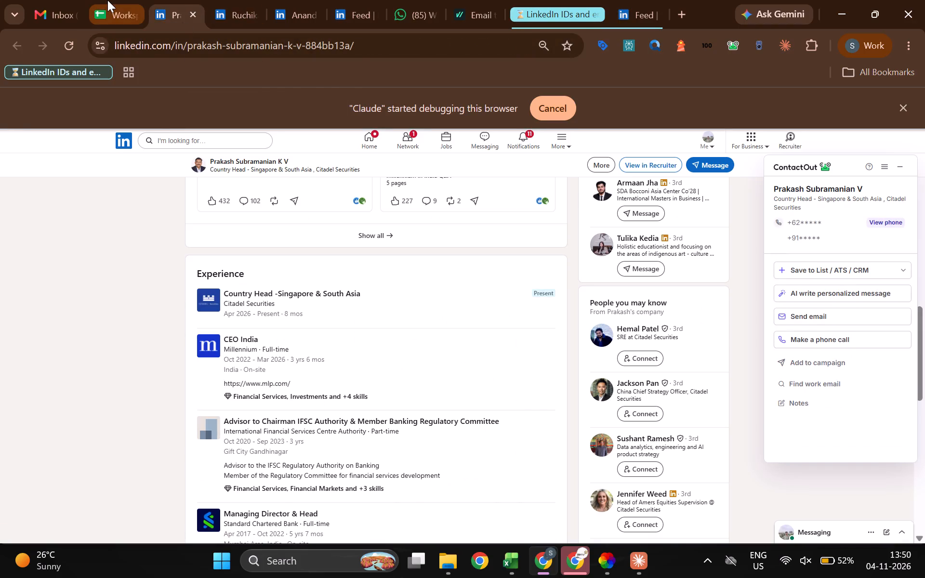
click(146, 0)
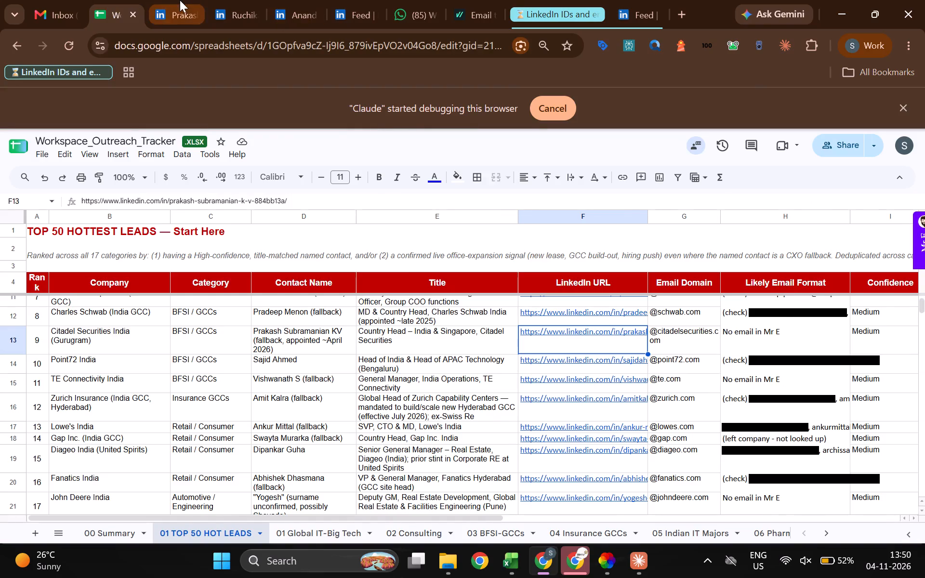
click(180, 0)
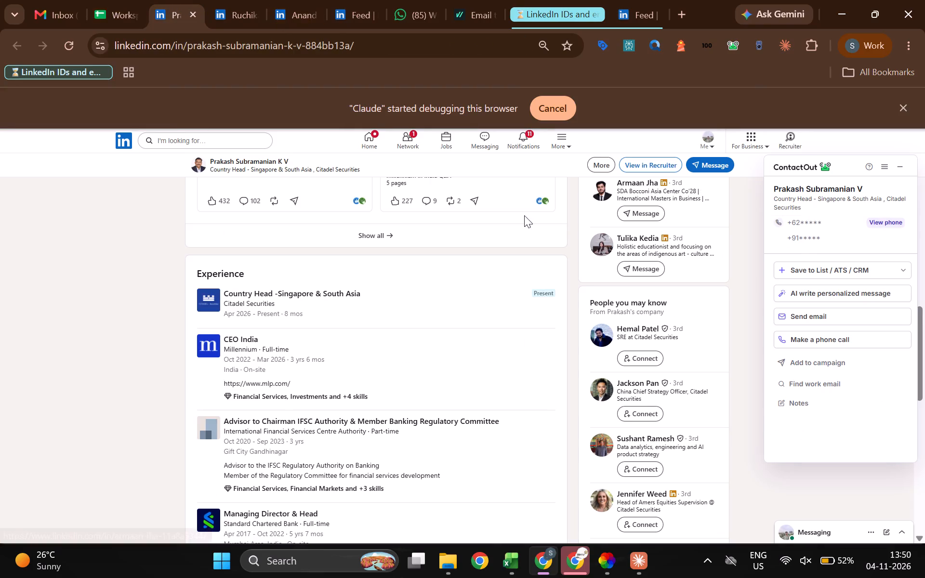
Find the Citadel Securities contact's email with Skrapp.io and replace the tracker's Likely Email Format entry with the citadelsecurities.com address.
click(806, 52)
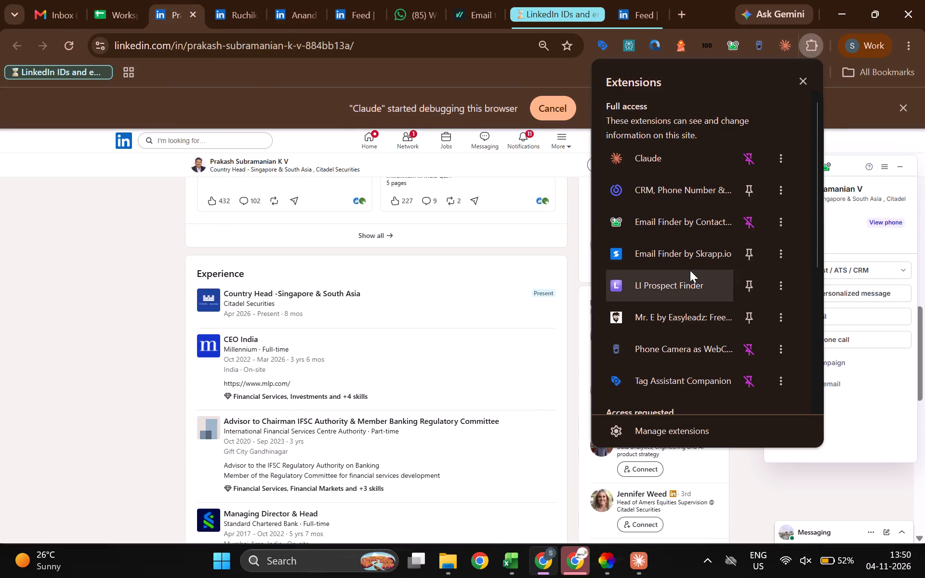
click(679, 255)
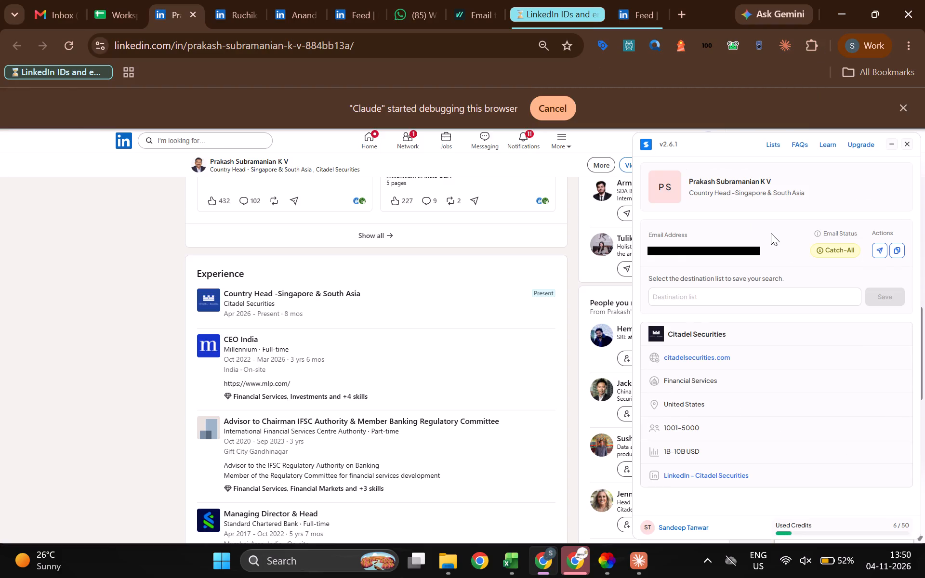
click(900, 251)
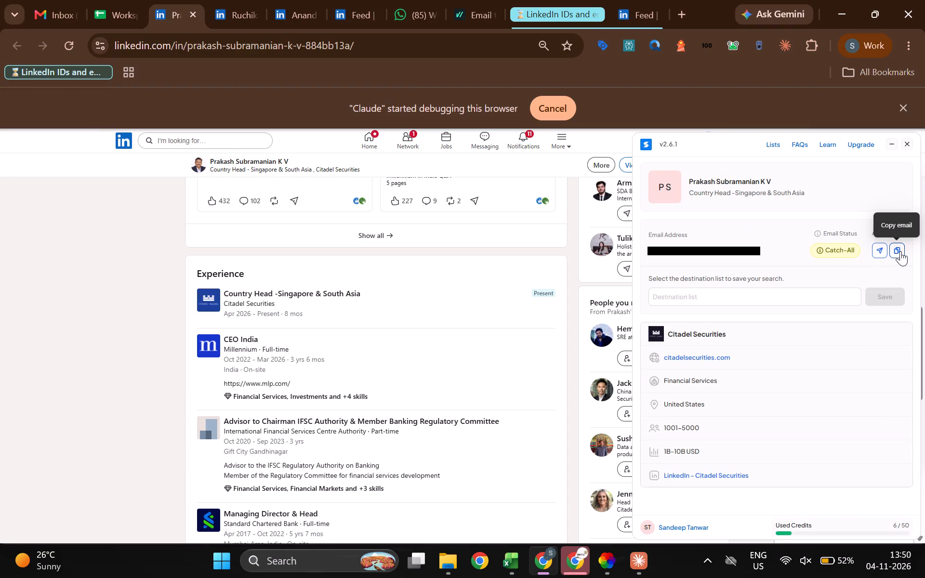
click(900, 251)
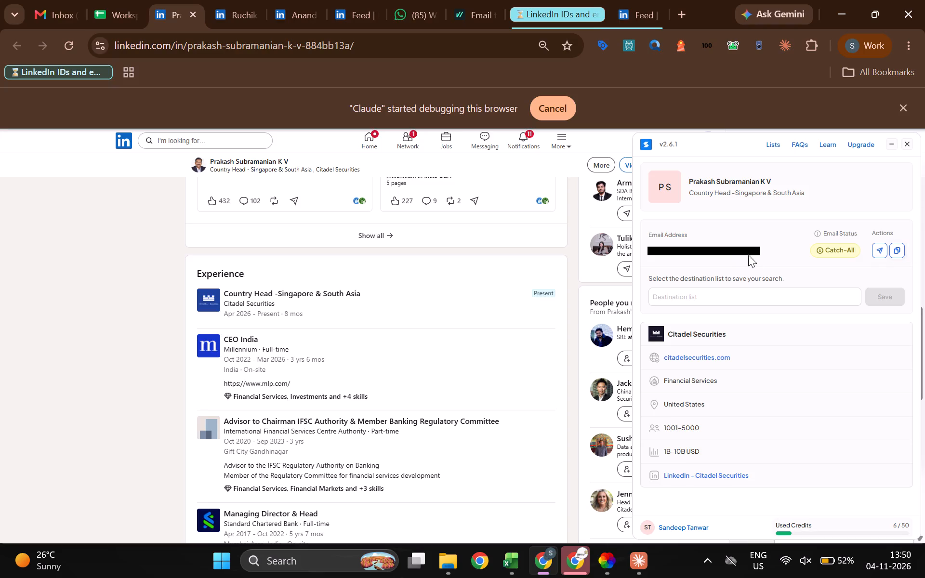
click(121, 0)
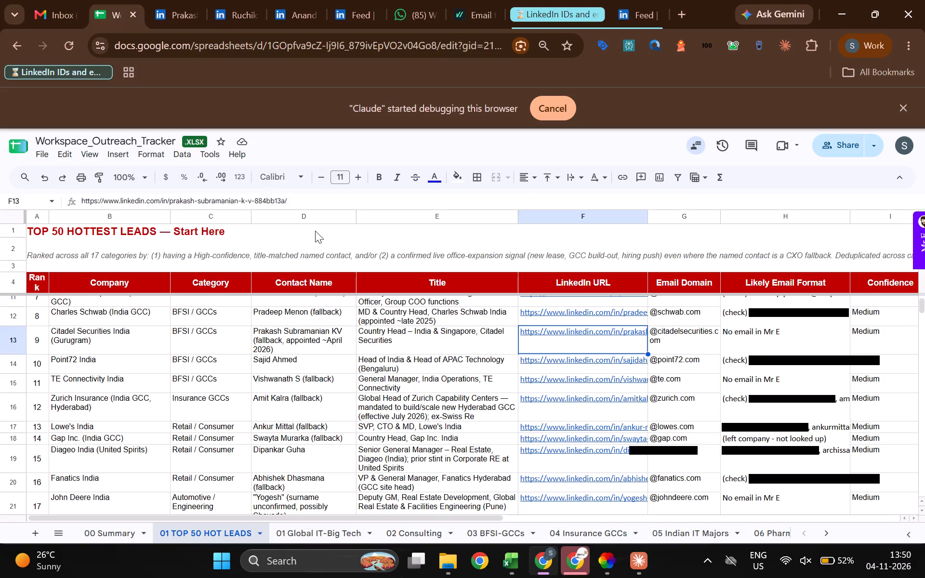
key(Right)
key(Right)
key(ctrl+v)
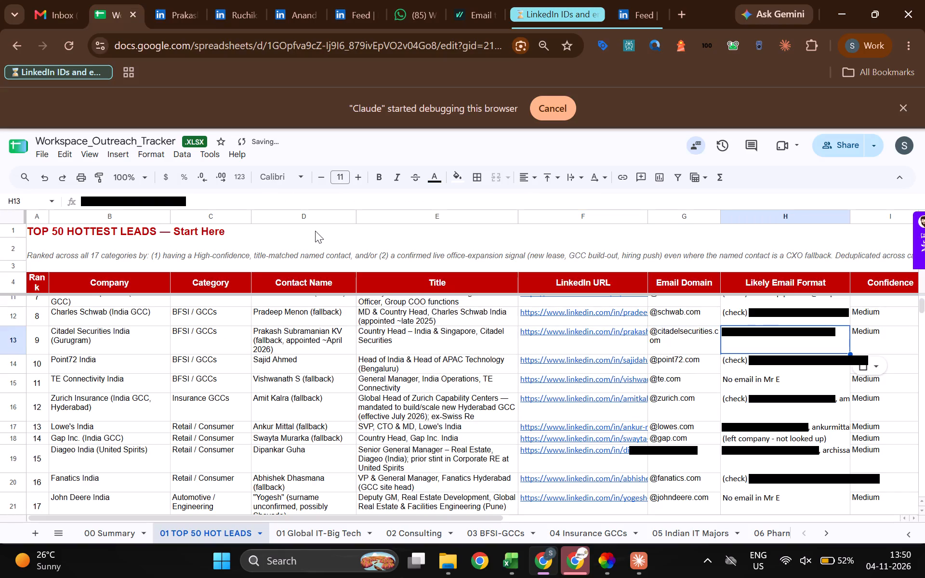
Open the TE Connectivity India contact's LinkedIn profile from the tracker and check the Experience section.
click(811, 392)
click(544, 379)
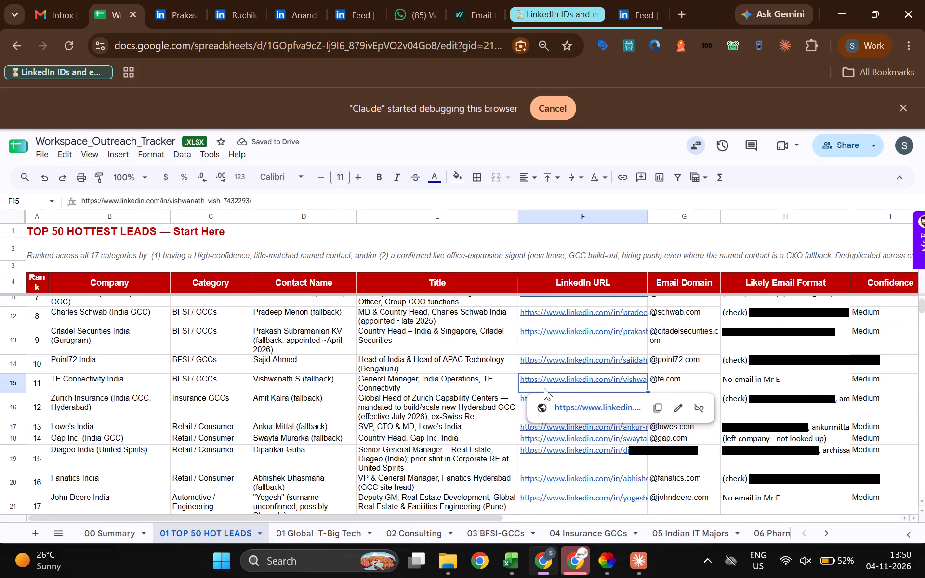
click(578, 409)
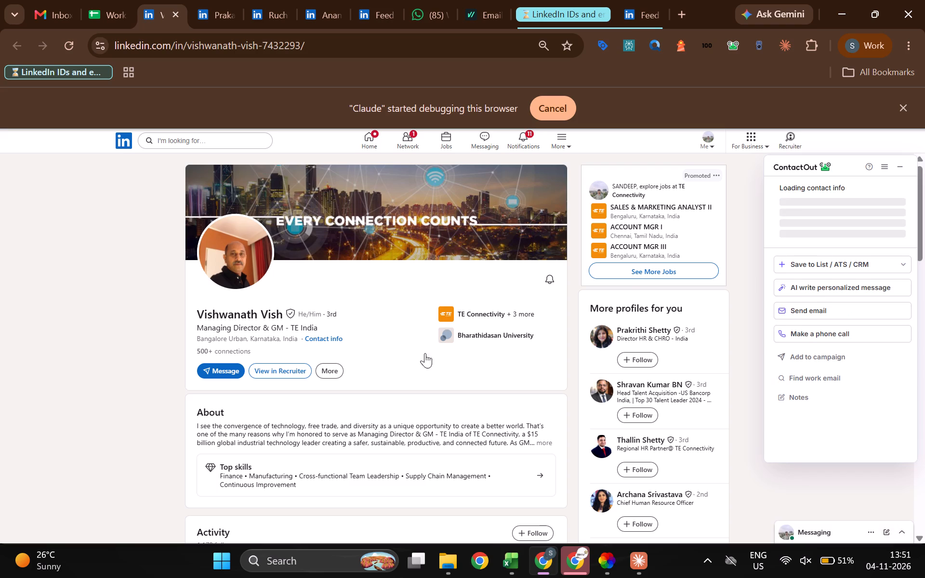
scroll(411, 373, down, 6)
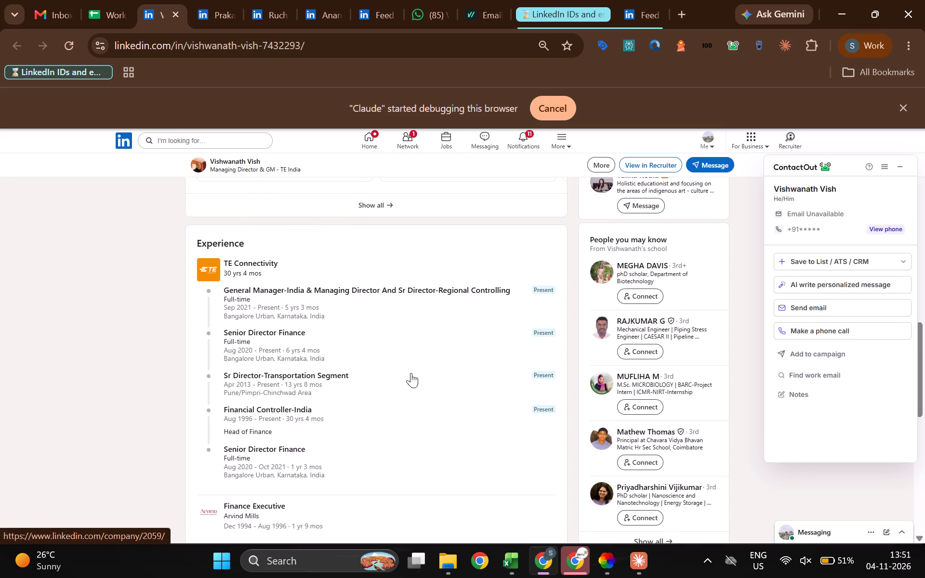
Find the TE Connectivity contact's email with Skrapp.io and replace the tracker's Likely Email Format entry with that address.
click(813, 46)
click(664, 257)
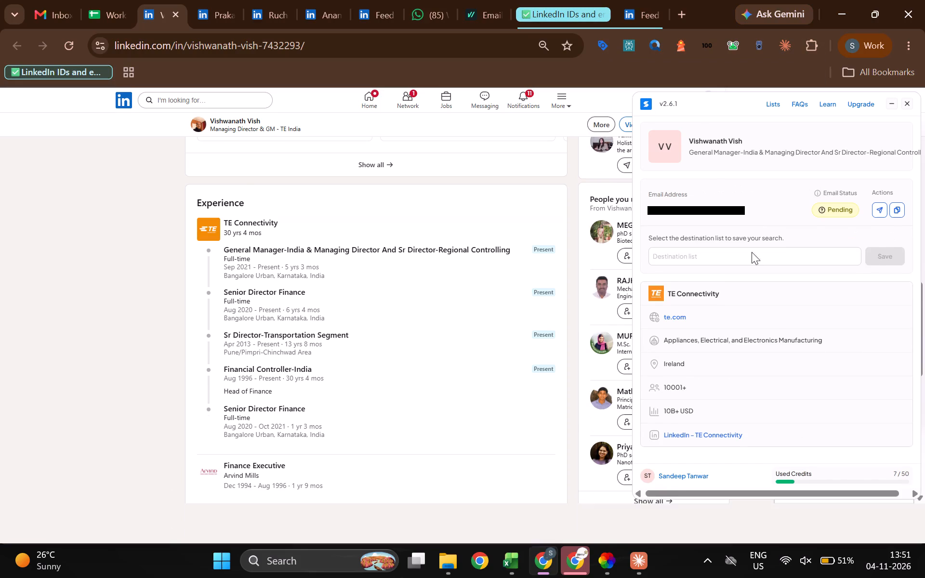
click(899, 207)
click(96, 0)
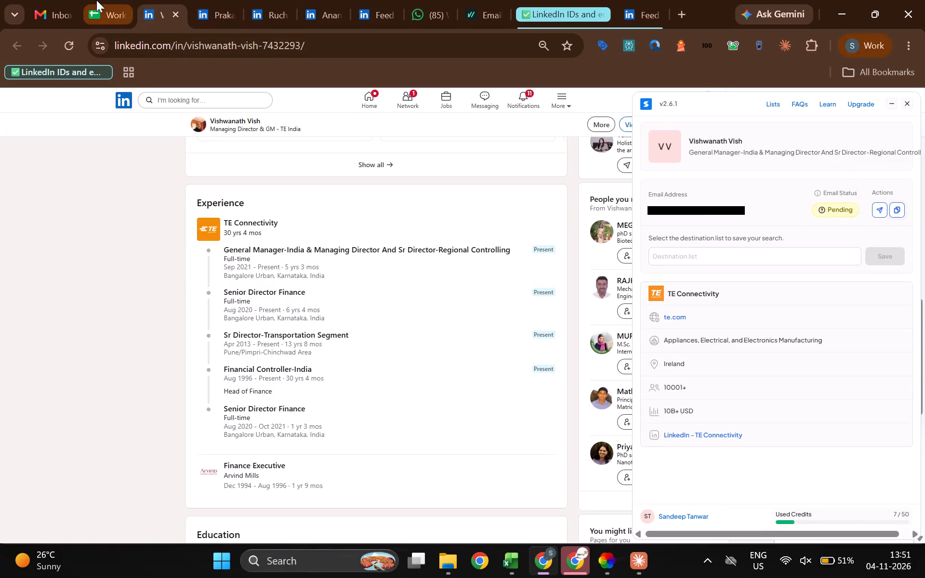
key(Right)
key(Right)
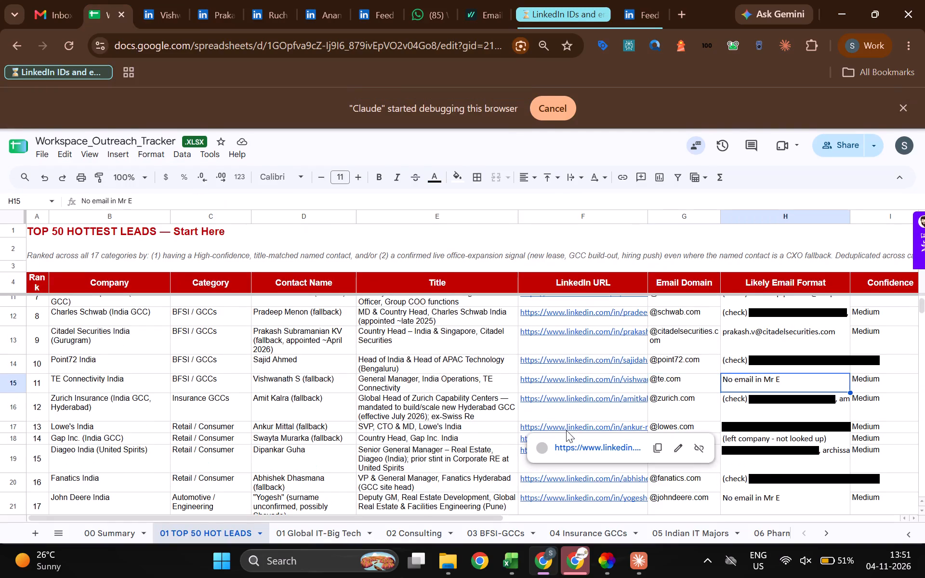
key(ctrl+v)
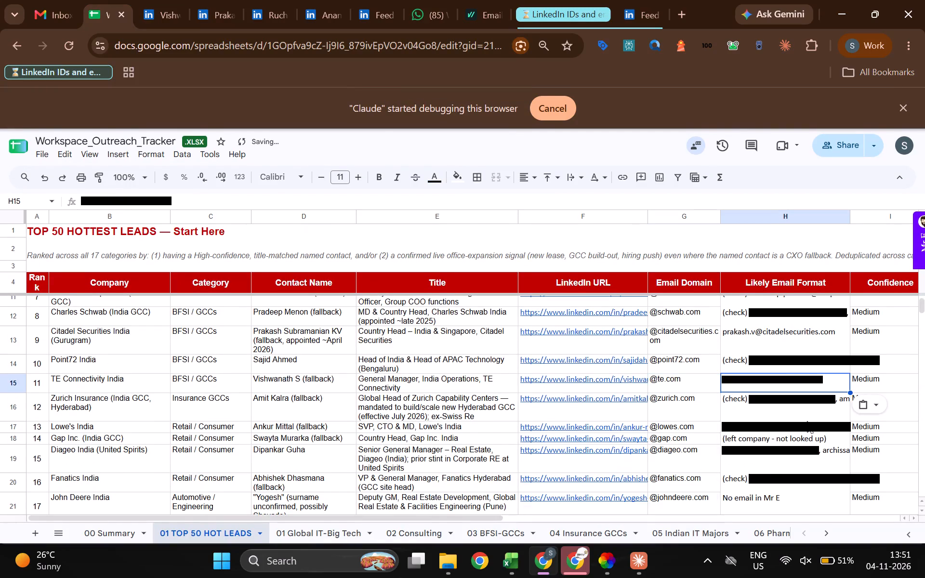
Open the Gap Inc. India contact's LinkedIn profile from the tracker and check the headline and Experience section against the listed title.
click(807, 421)
scroll(807, 421, down, 1)
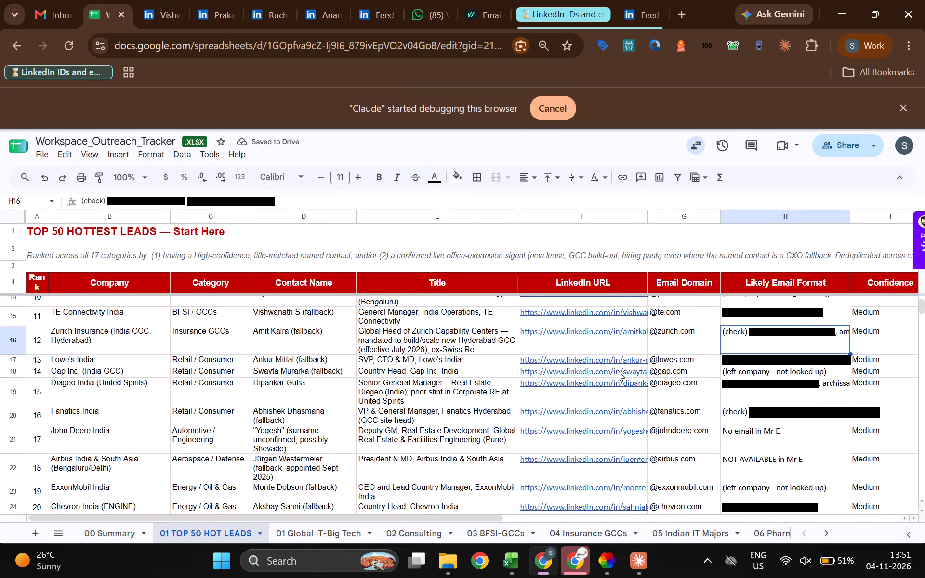
click(604, 374)
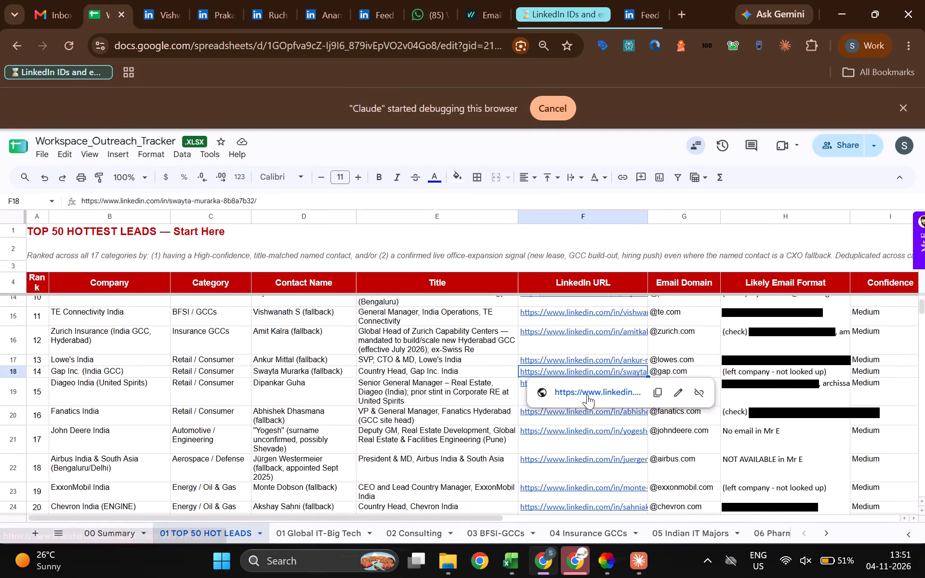
click(587, 394)
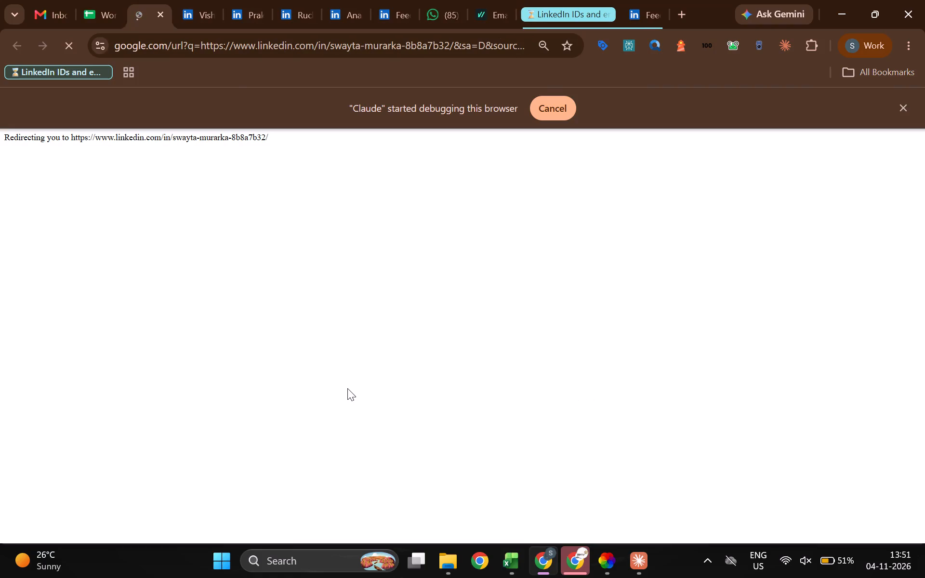
scroll(347, 388, down, 3)
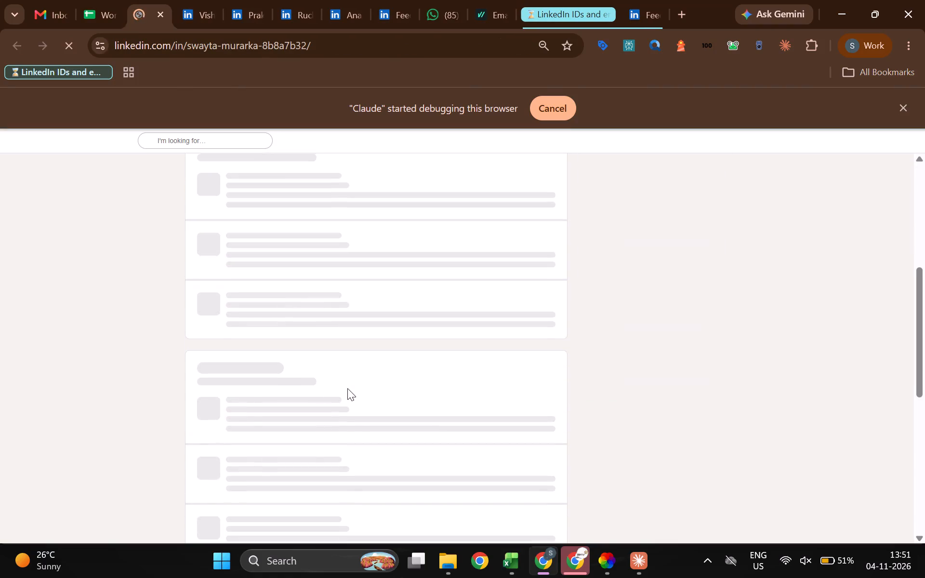
scroll(347, 388, up, 1)
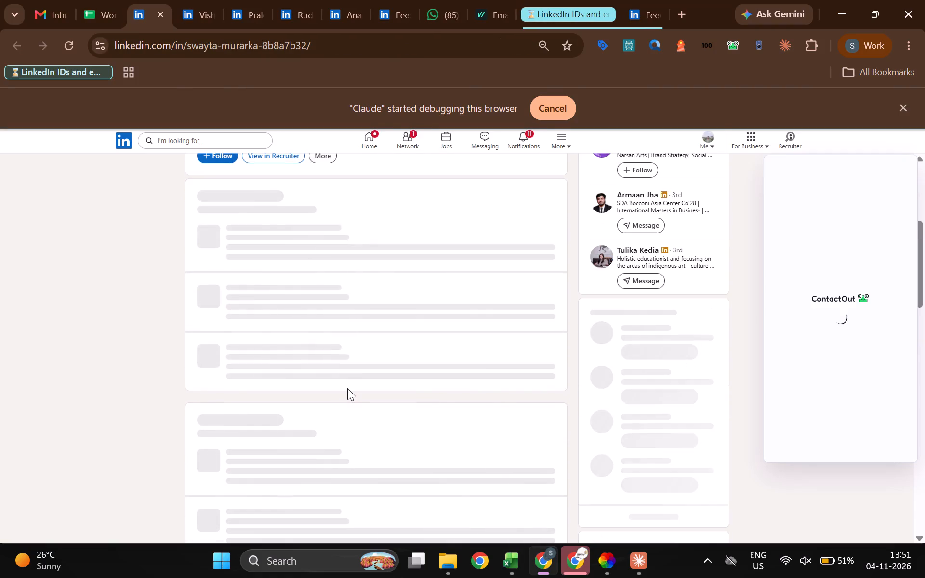
scroll(347, 388, down, 6)
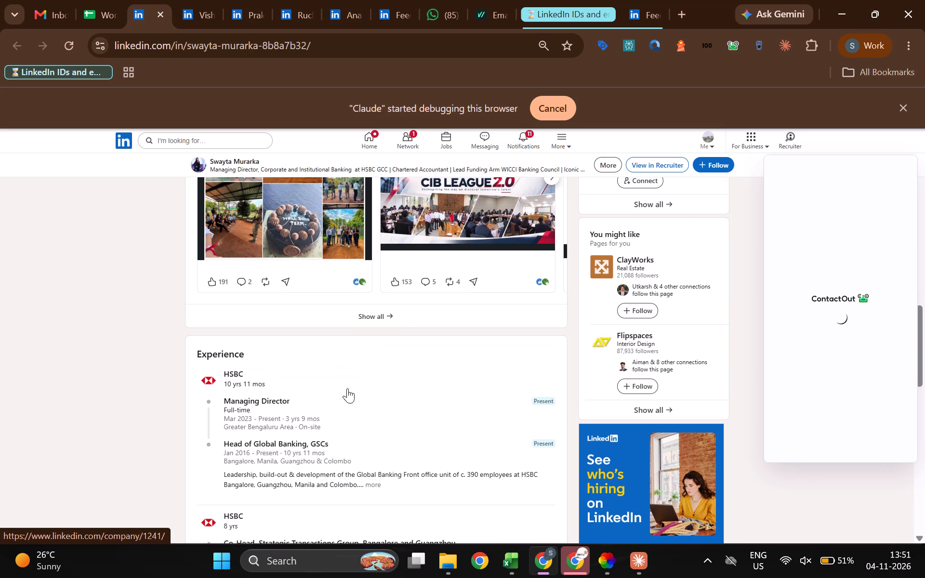
scroll(347, 388, down, 4)
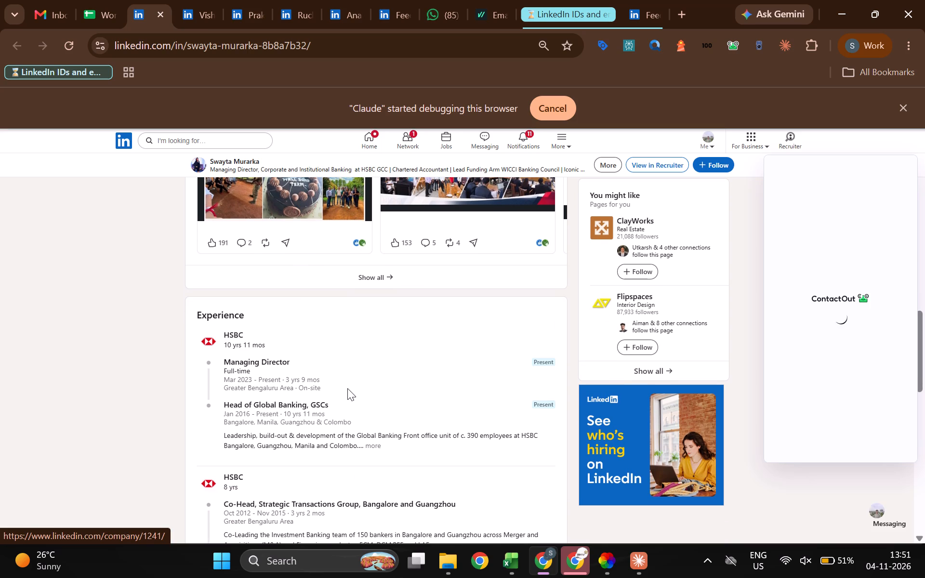
scroll(347, 388, down, 1)
click(114, 3)
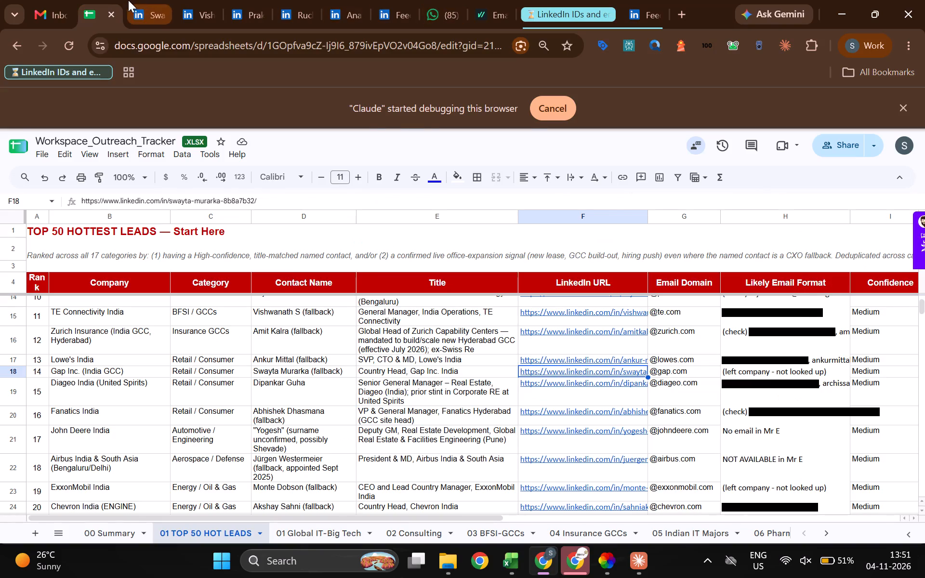
click(127, 0)
scroll(378, 441, down, 2)
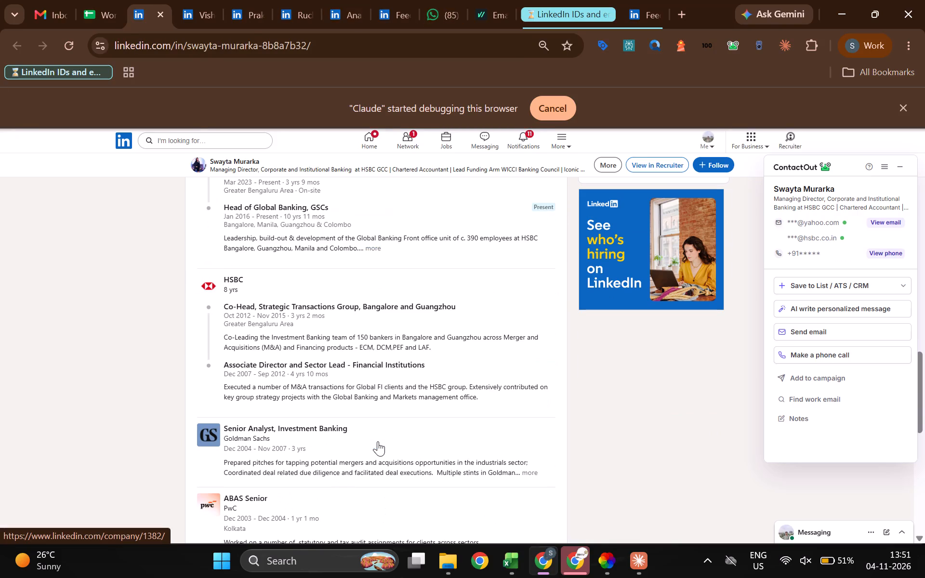
scroll(378, 441, down, 2)
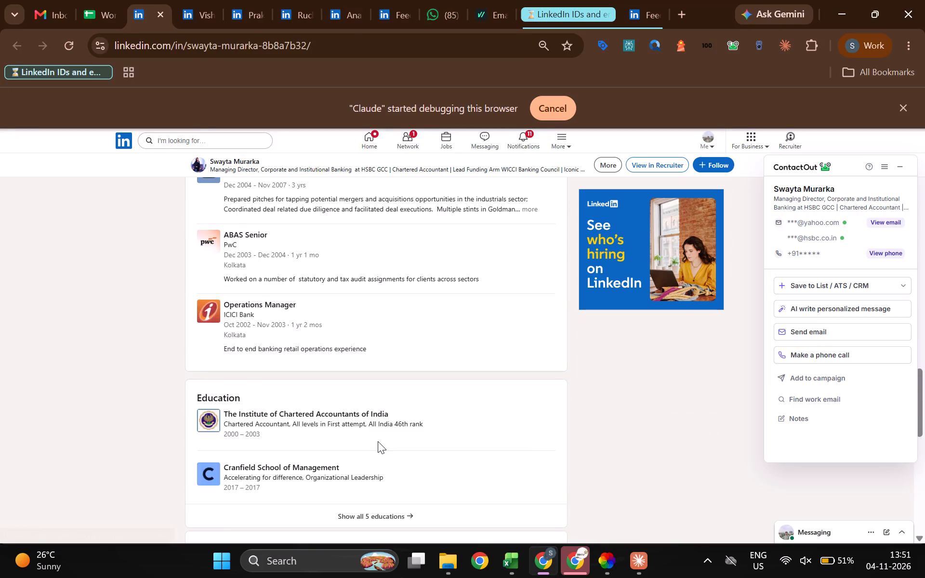
scroll(378, 441, up, 8)
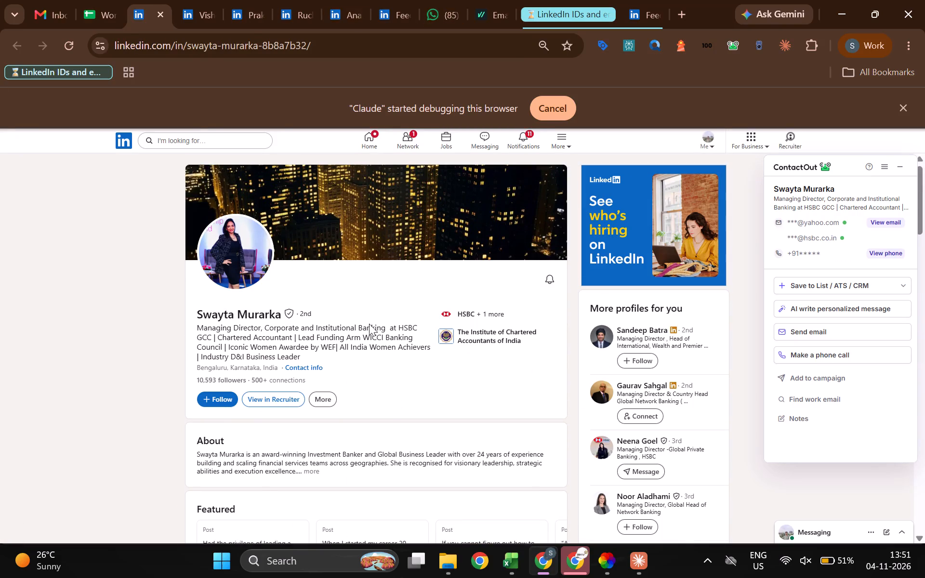
click(98, 0)
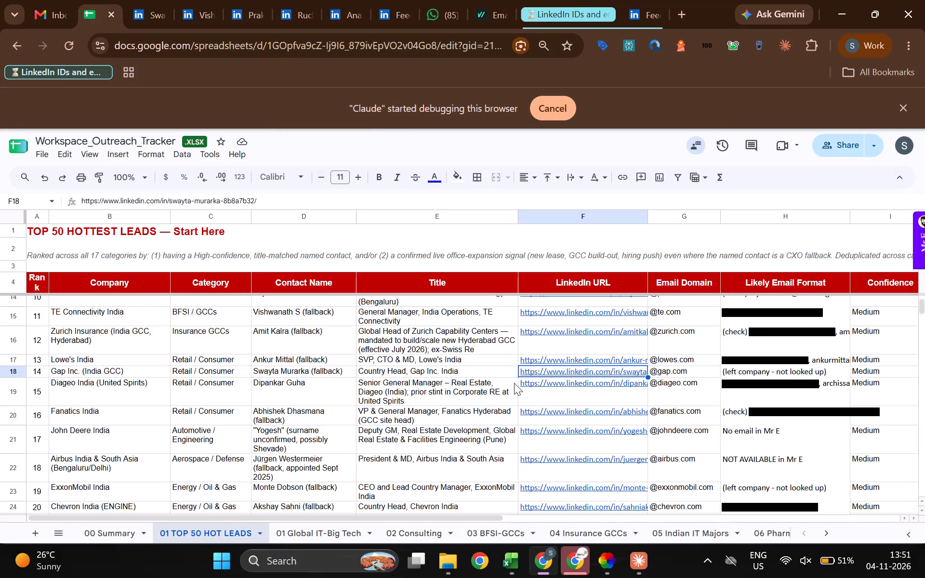
click(566, 374)
click(580, 394)
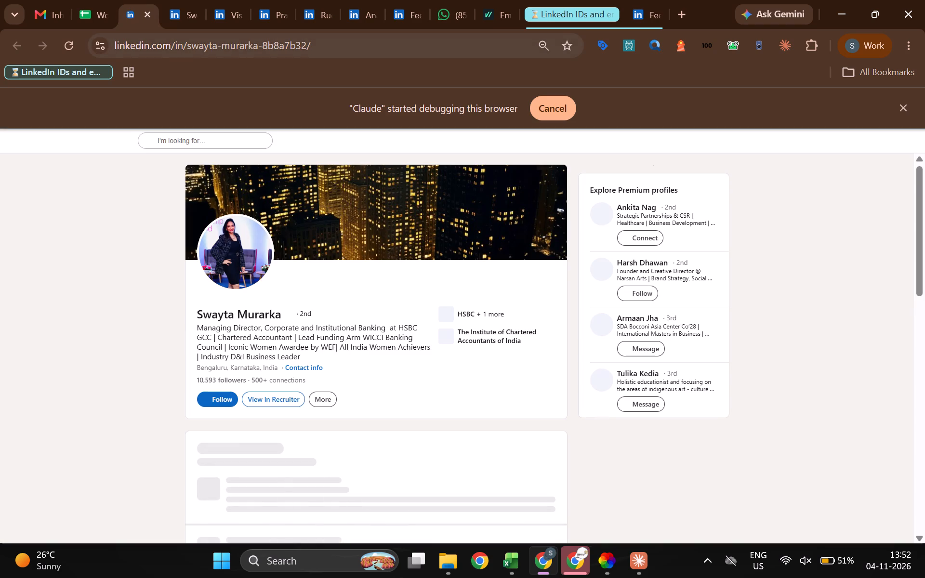
click(90, 0)
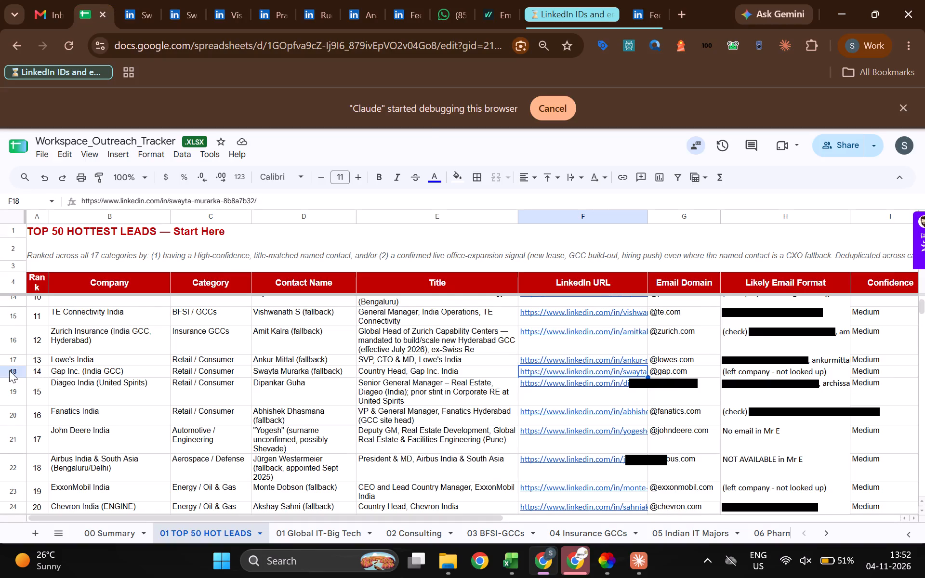
Fill the entire Gap Inc. (India GCC) row in the tracker with dark red.
click(9, 370)
click(461, 174)
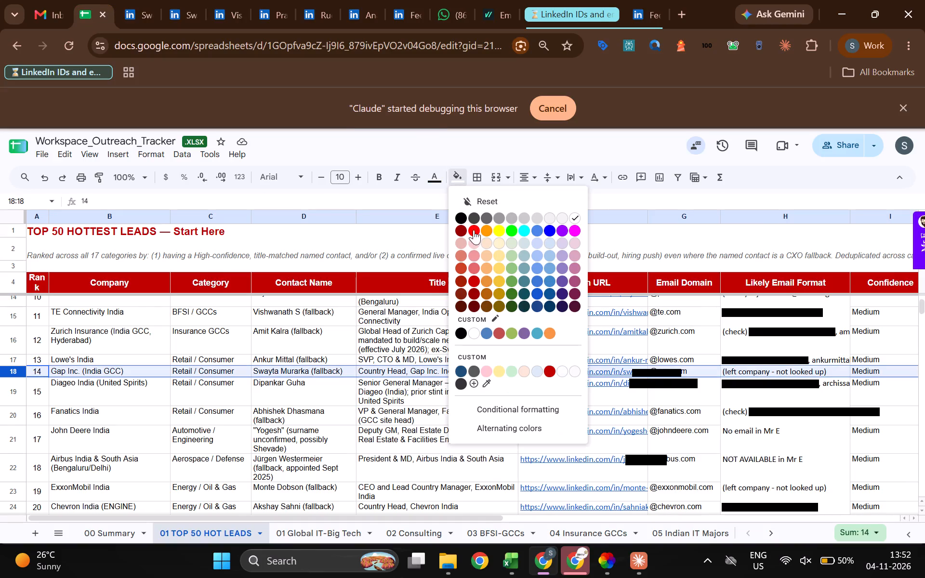
click(477, 279)
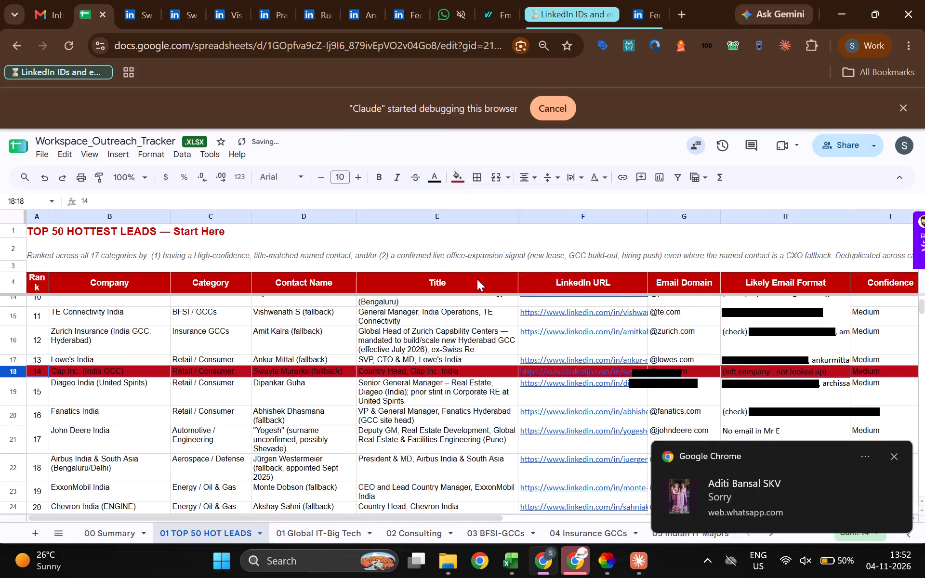
click(466, 392)
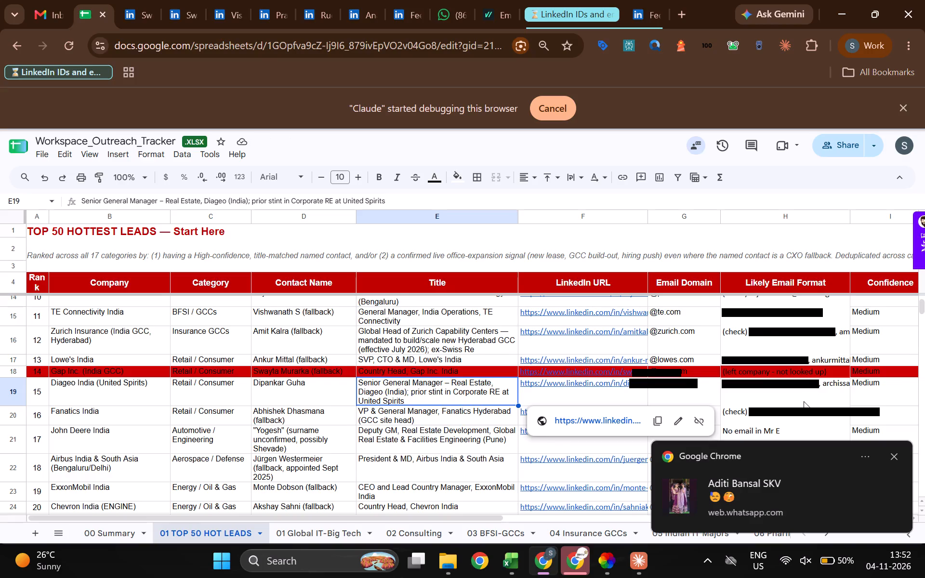
Open the John Deere India contact's LinkedIn profile from the tracker, check the Experience section, and reveal the emails in ContactOut.
scroll(804, 401, down, 1)
click(589, 321)
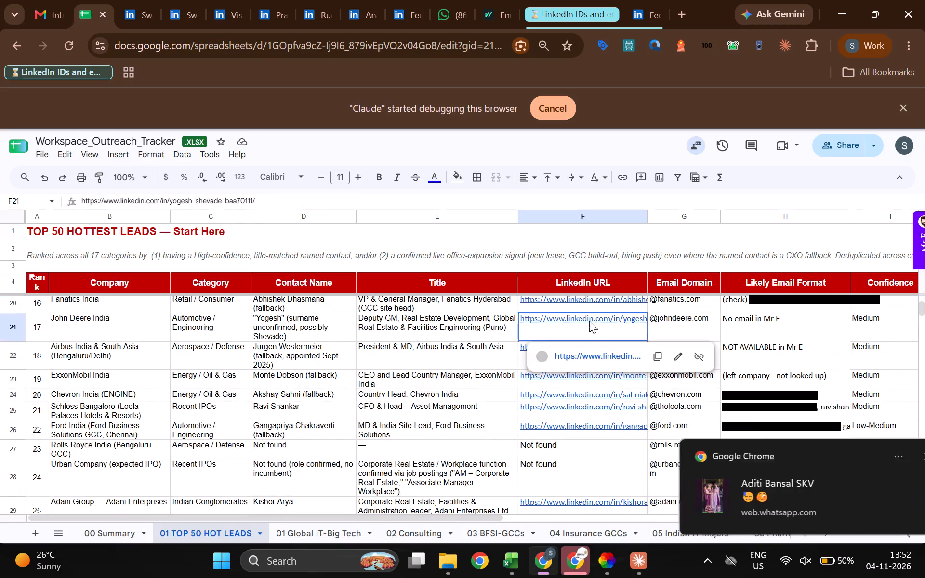
click(565, 358)
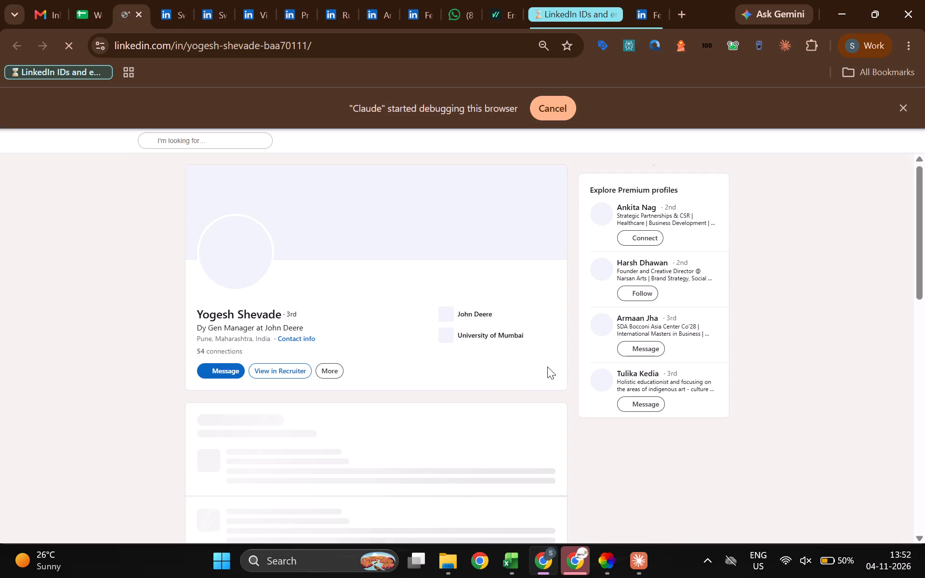
click(87, 0)
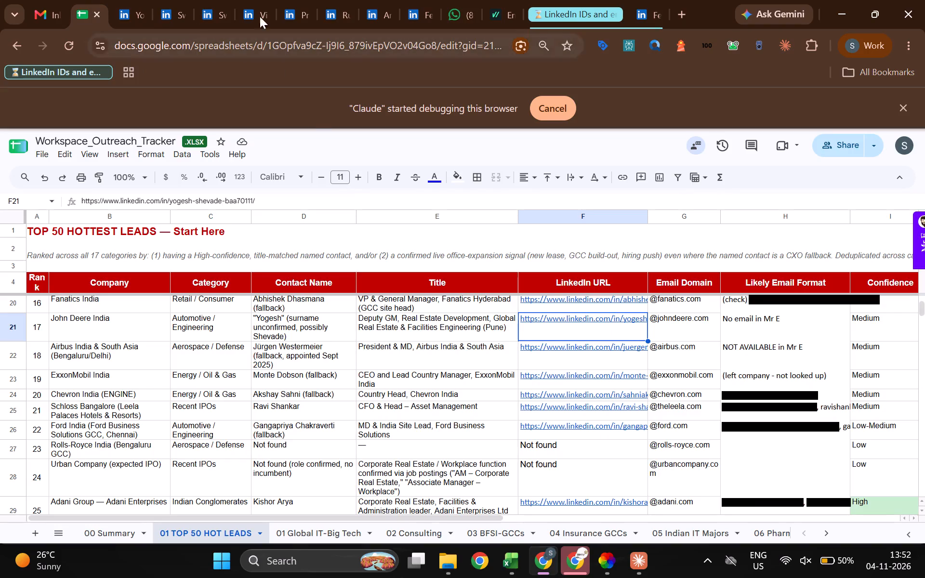
click(118, 0)
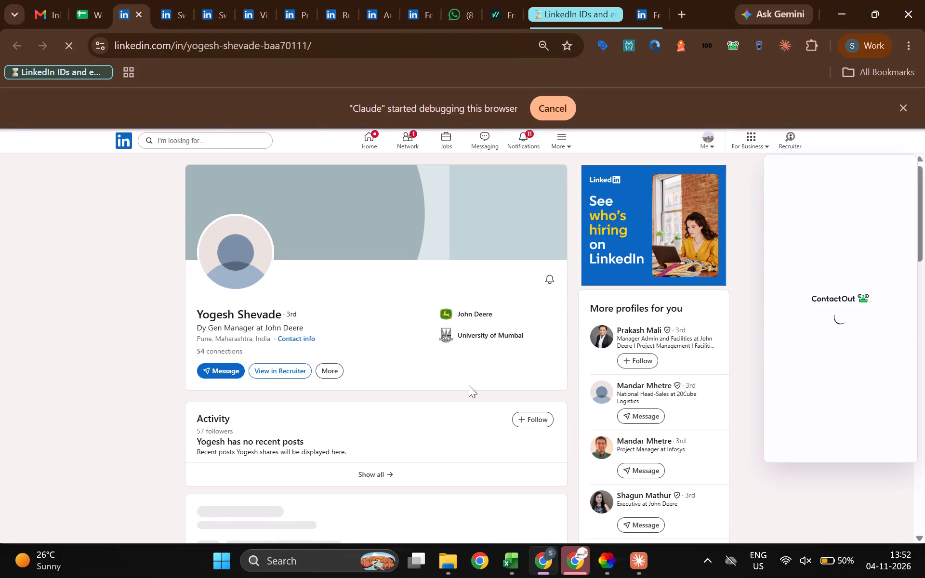
scroll(469, 385, down, 2)
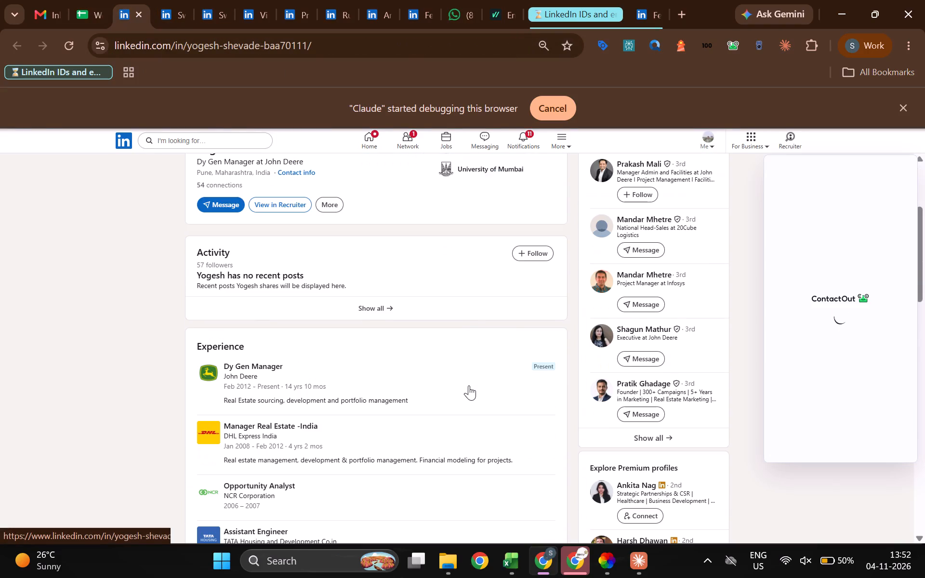
scroll(469, 385, down, 2)
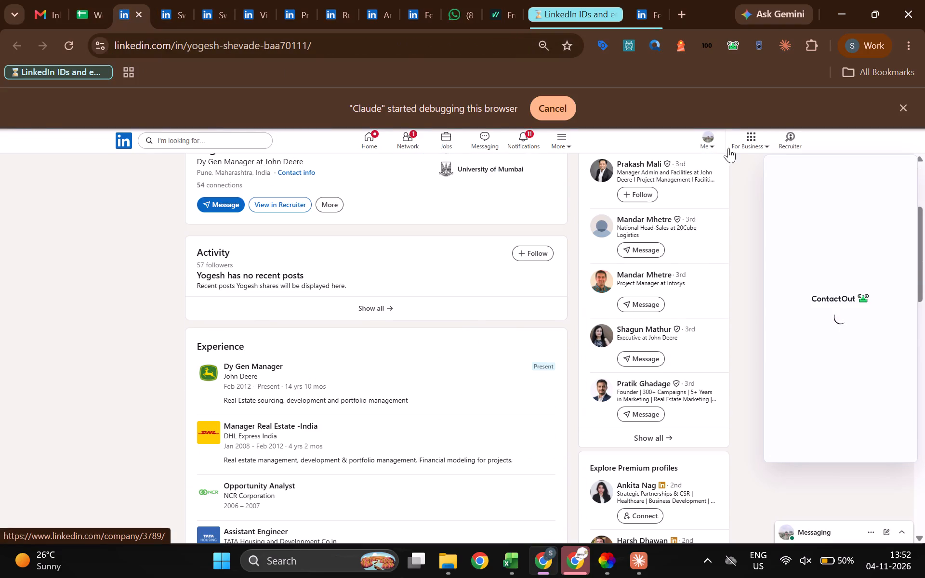
click(819, 154)
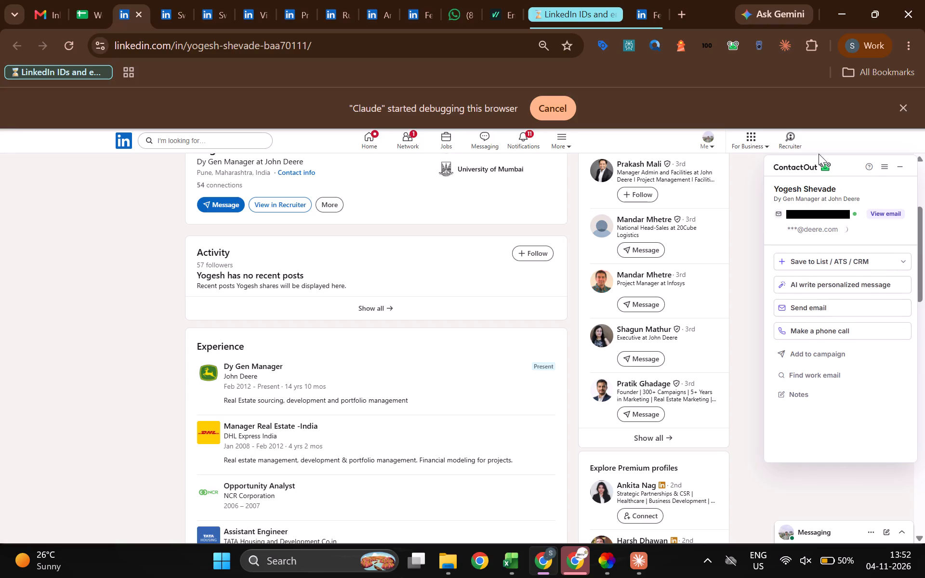
click(885, 210)
Find the John Deere contact's email with Skrapp.io and replace the tracker's Likely Email Format entry with that address.
click(807, 43)
click(668, 253)
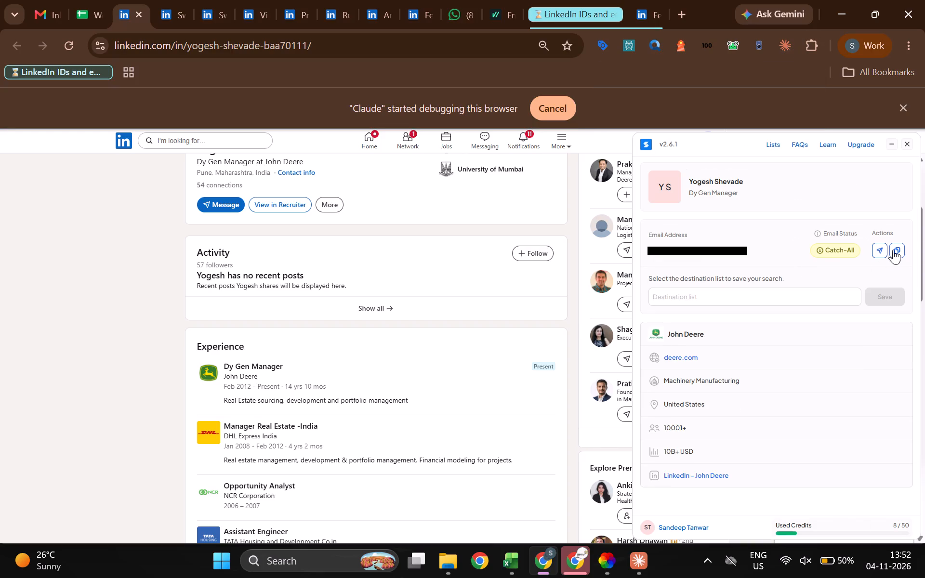
click(896, 250)
click(896, 250)
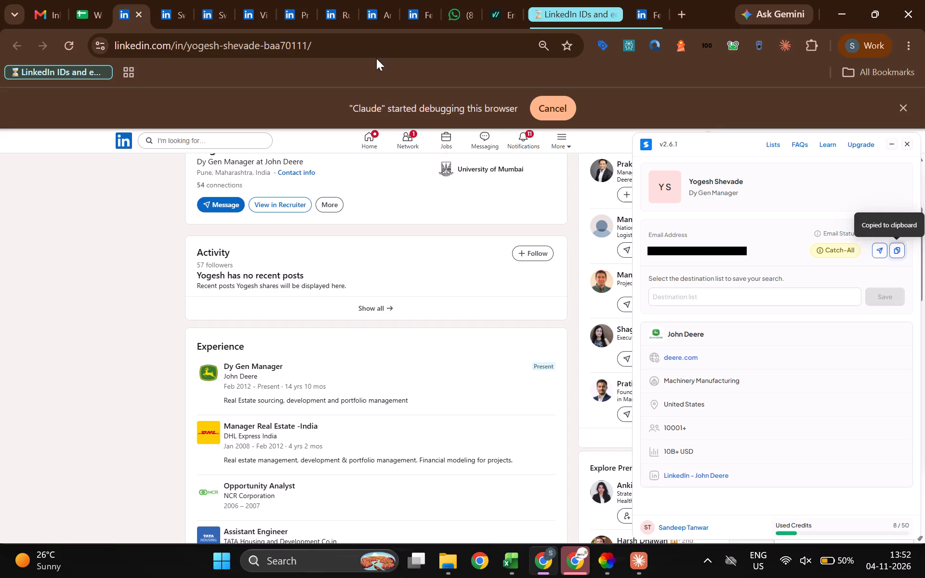
click(86, 0)
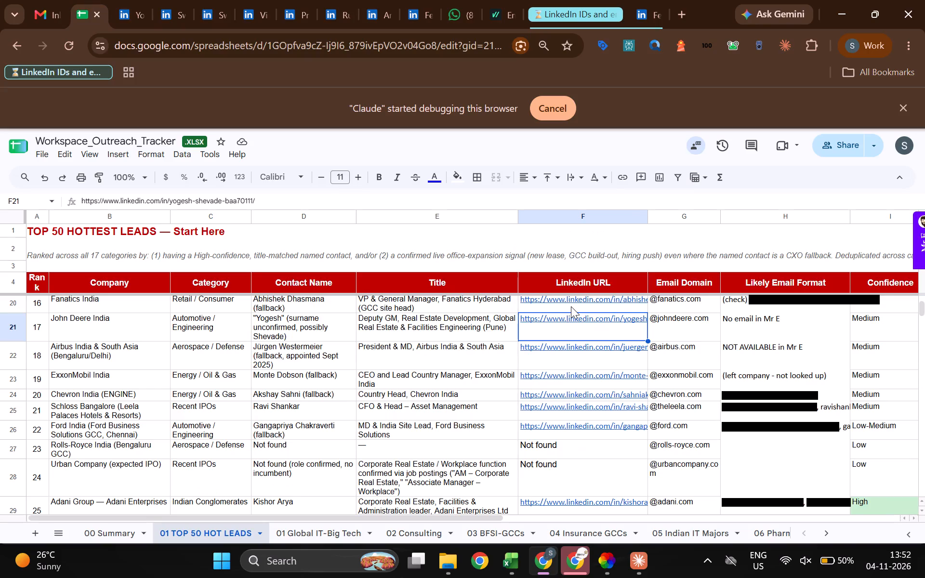
key(Right)
key(Right)
key(ctrl+v)
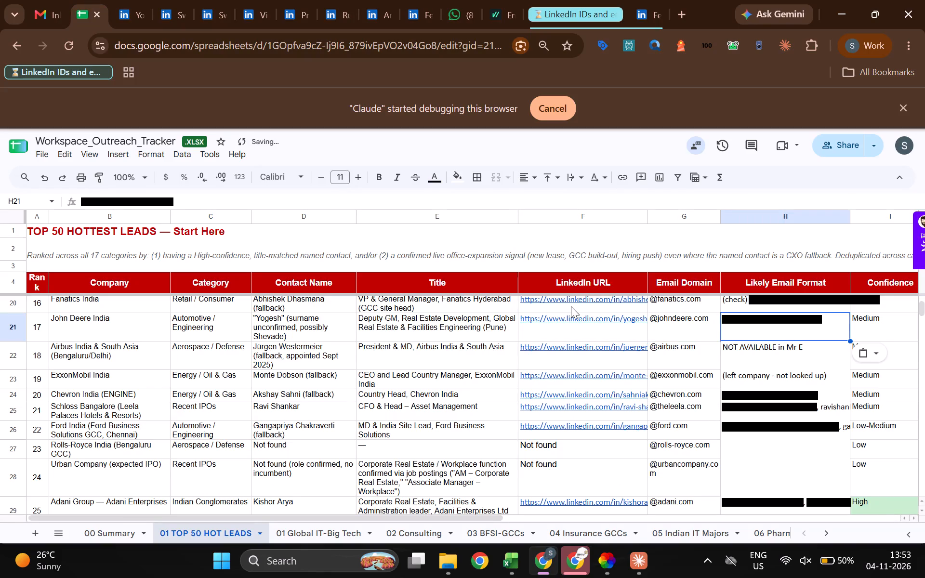
Reveal the Airbus India contact's email with ContactOut on LinkedIn and replace the tracker's Likely Email Format entry with the airbus.com address.
click(572, 346)
click(580, 383)
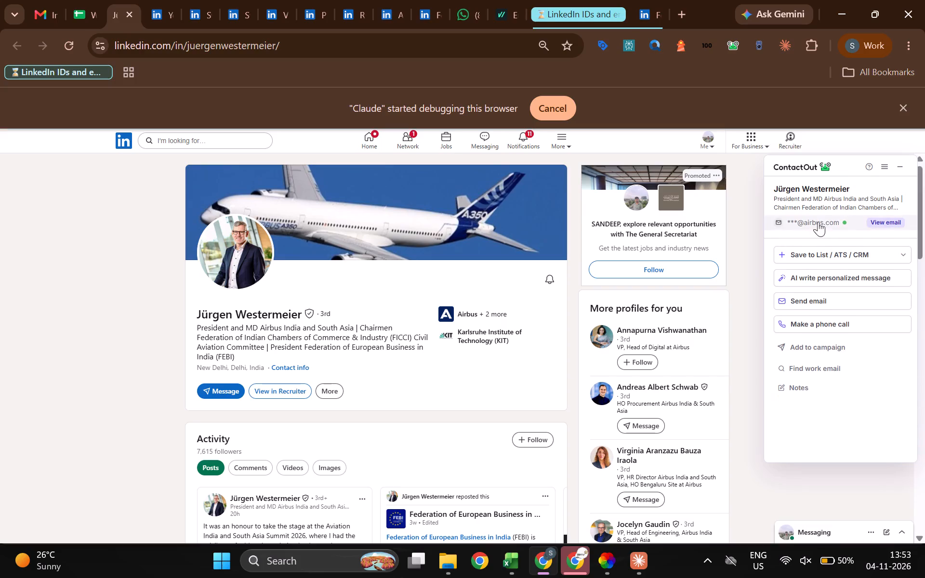
click(881, 217)
click(72, 0)
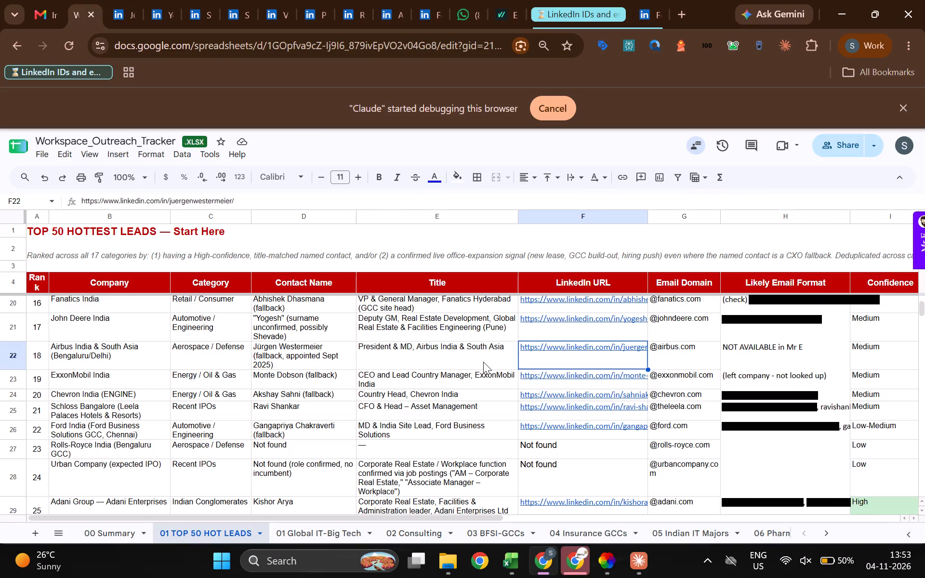
click(124, 5)
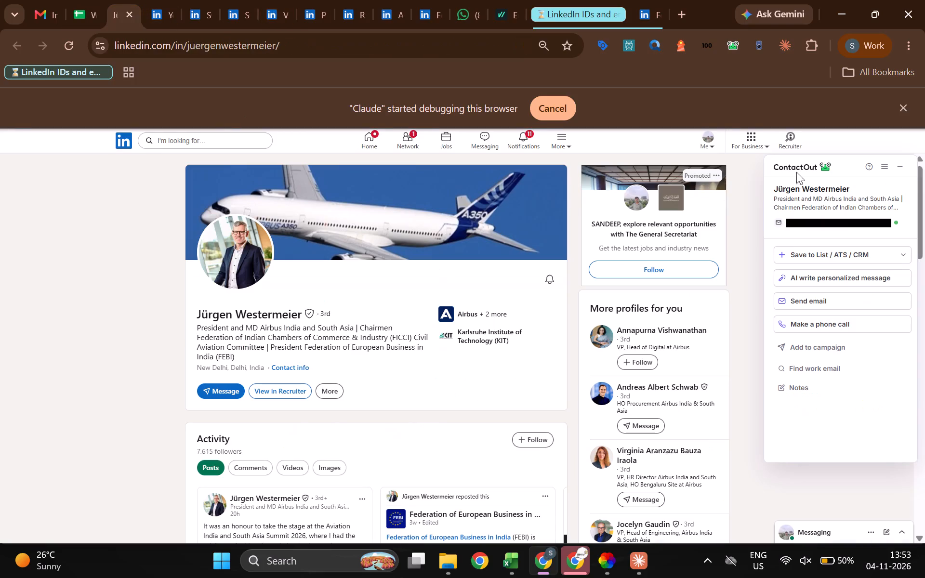
click(891, 222)
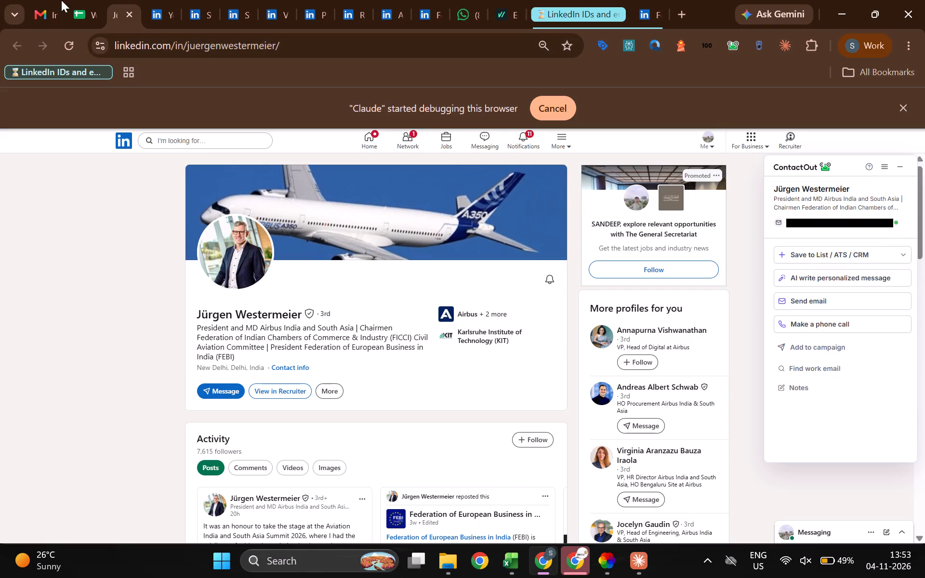
click(68, 0)
key(Right)
key(Right)
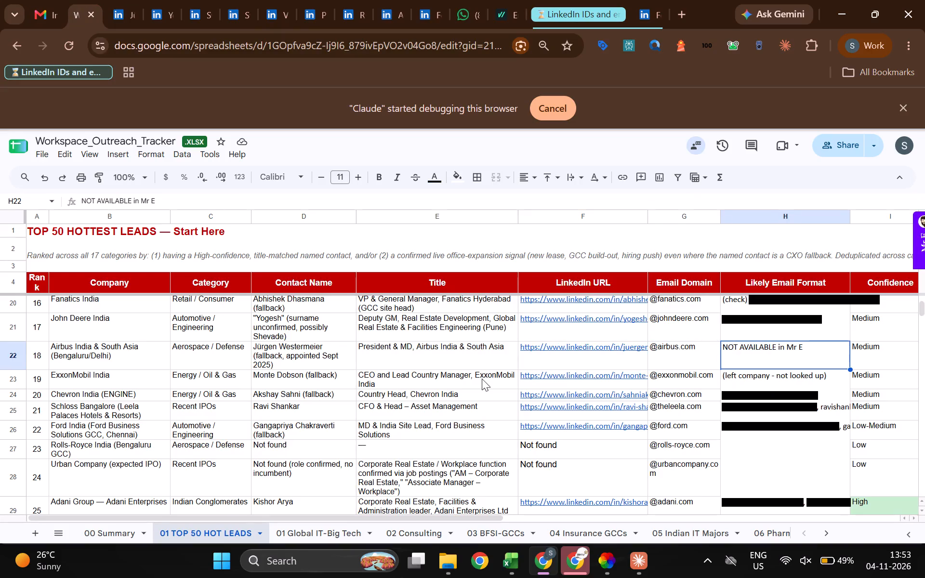
key(ctrl+v)
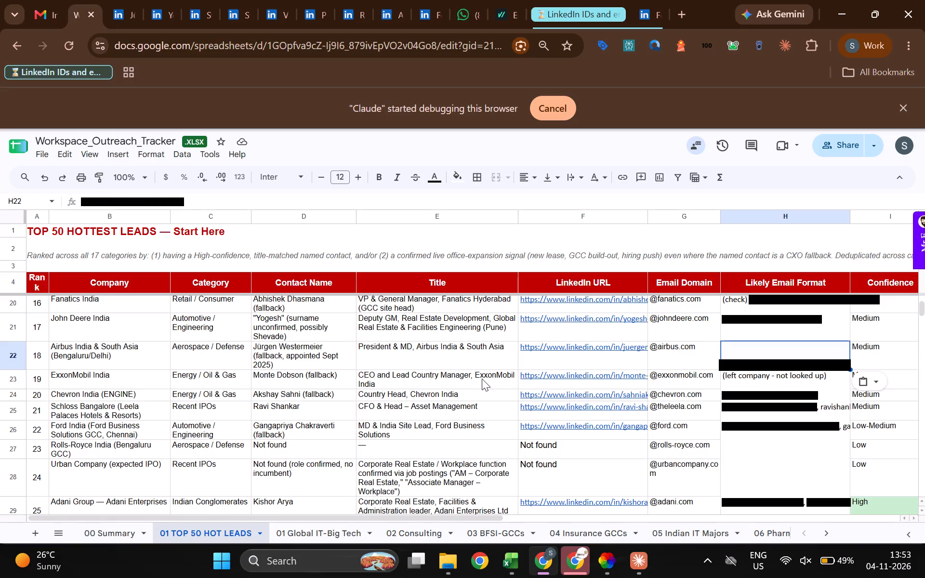
Open the ExxonMobil India contact's LinkedIn profile from the tracker and compare the headline with the listed title.
click(535, 373)
click(569, 401)
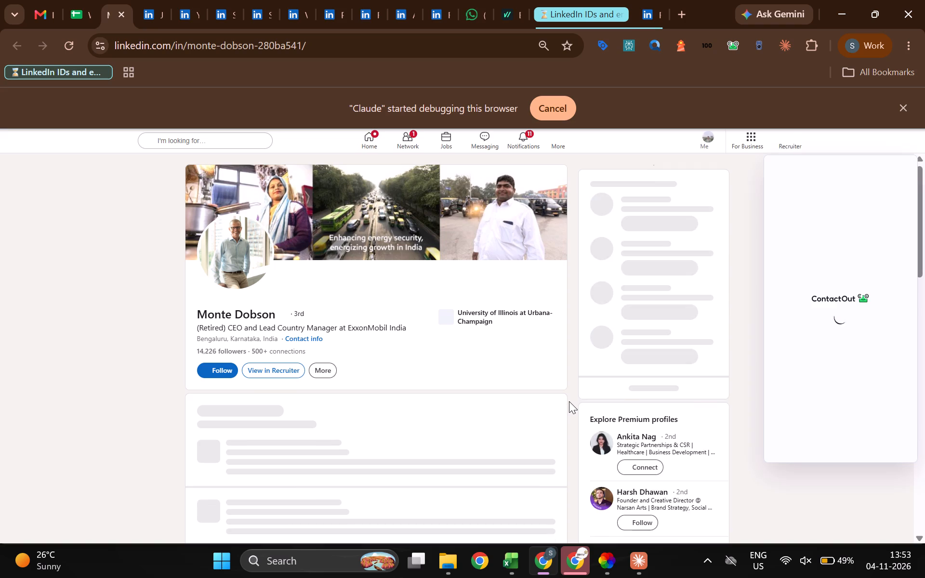
click(80, 16)
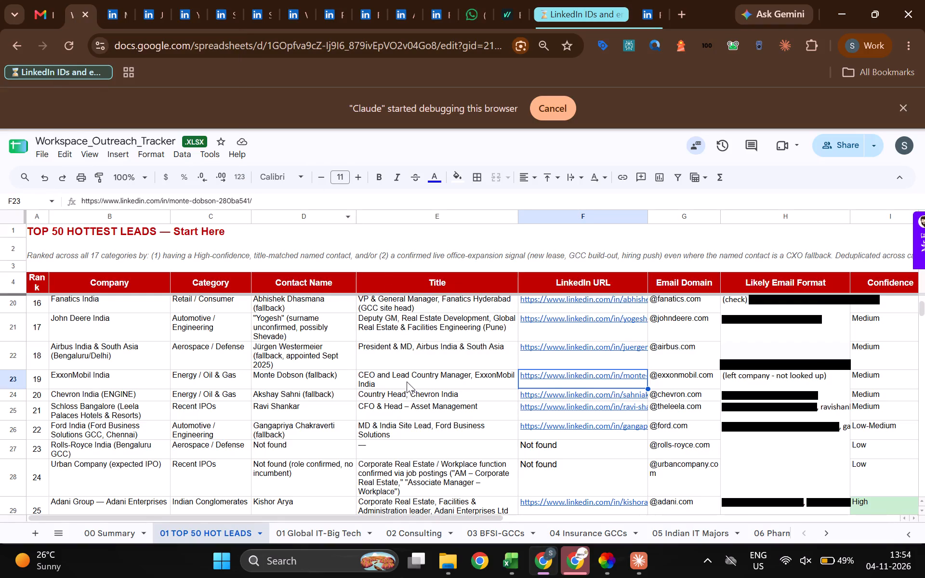
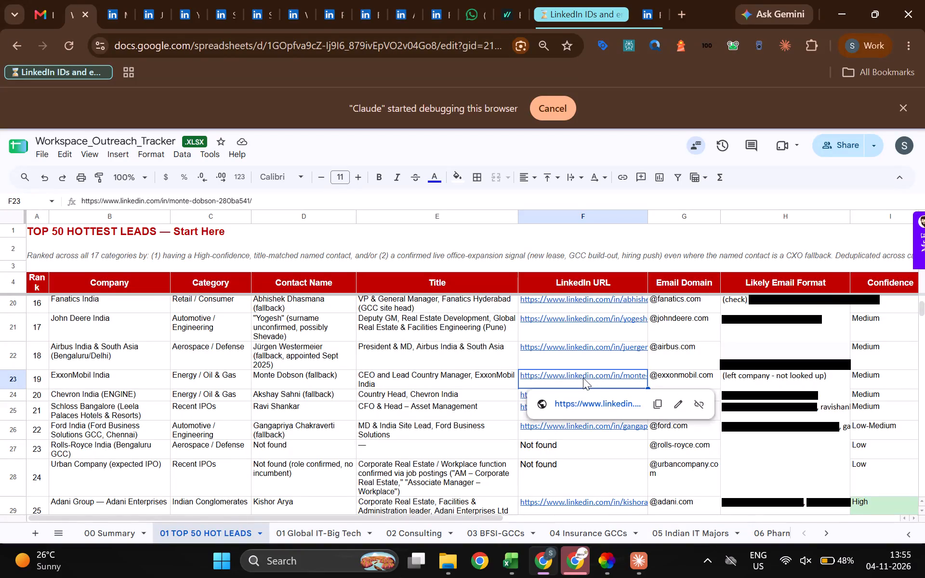
Check the ExxonMobil India contact's LinkedIn headline and Experience section against the tracker, and fill the ExxonMobil India row light red as departed.
click(583, 405)
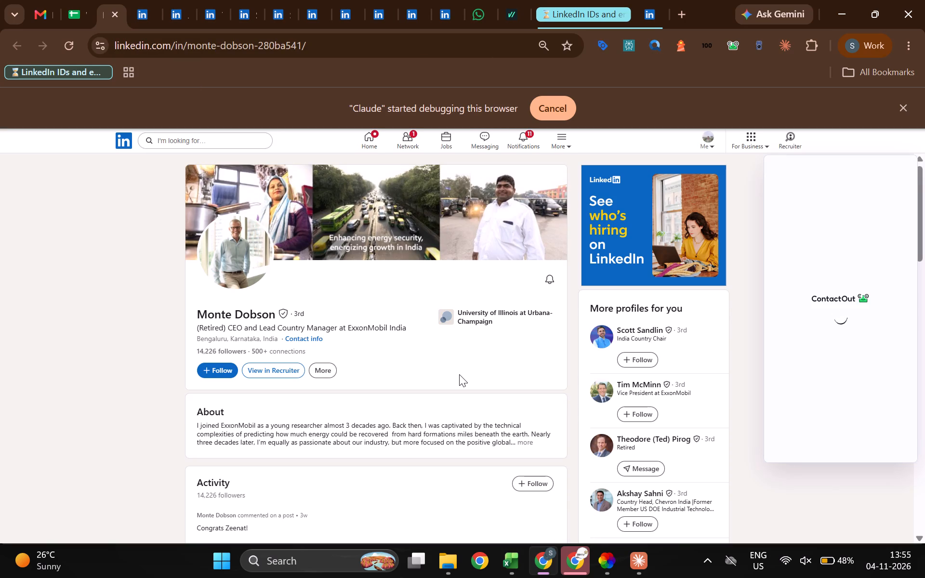
click(83, 0)
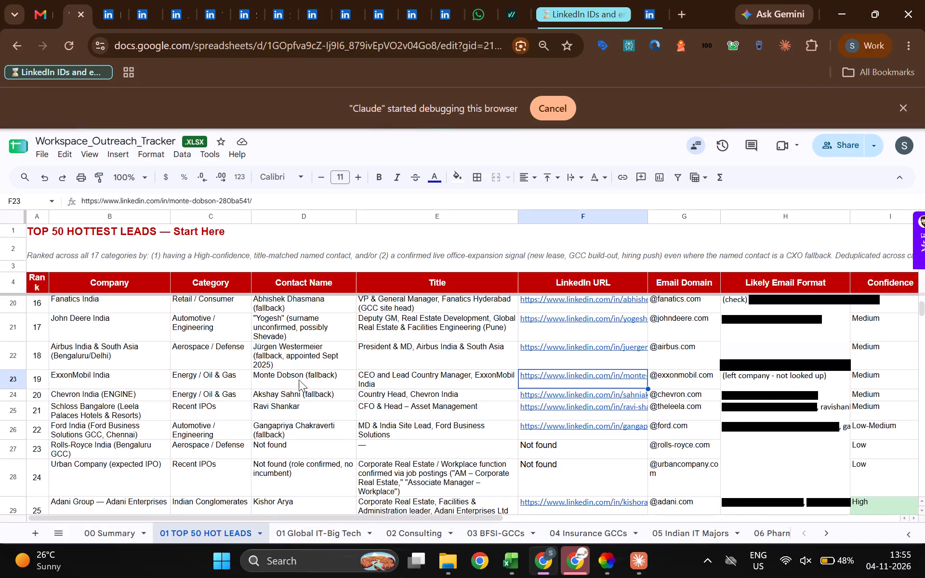
click(106, 0)
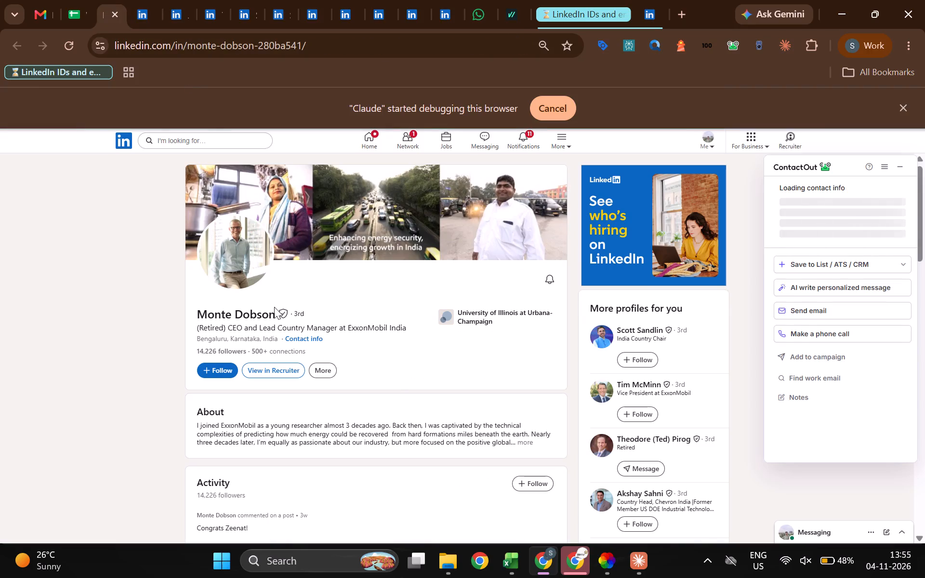
scroll(409, 381, down, 3)
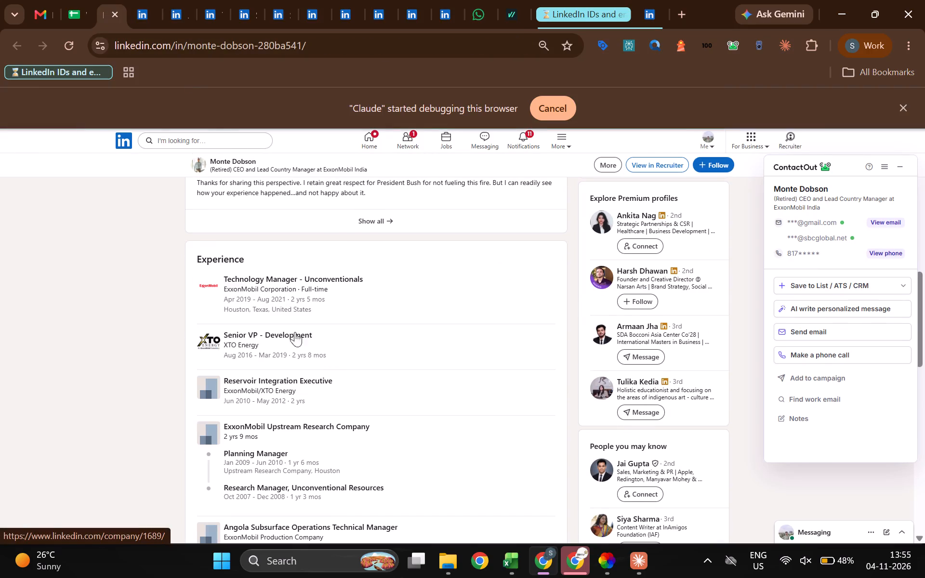
scroll(291, 392, up, 2)
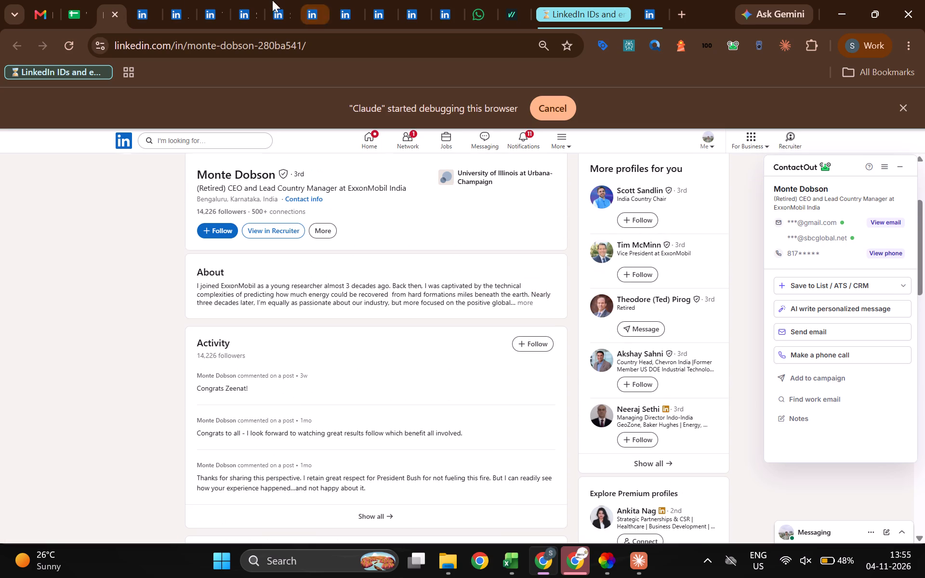
click(75, 5)
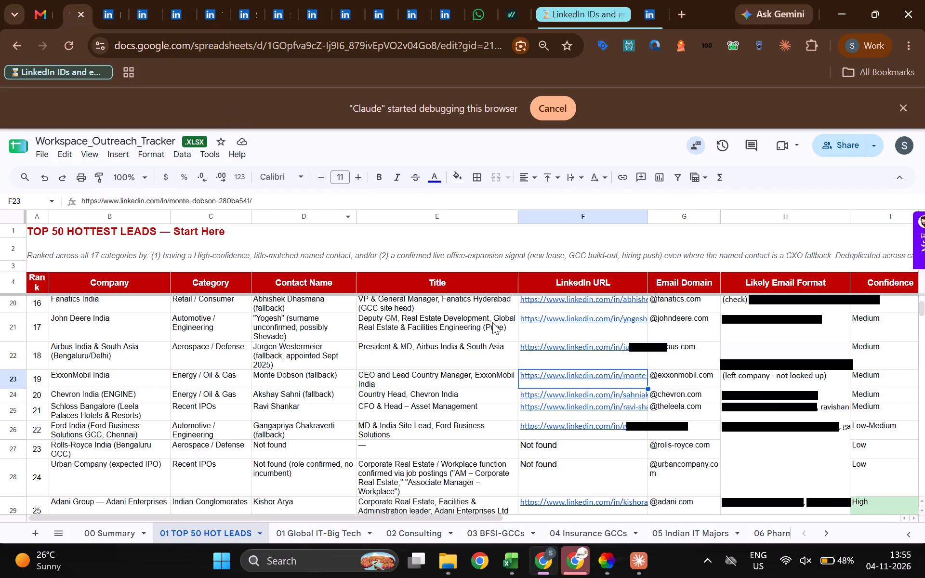
click(806, 479)
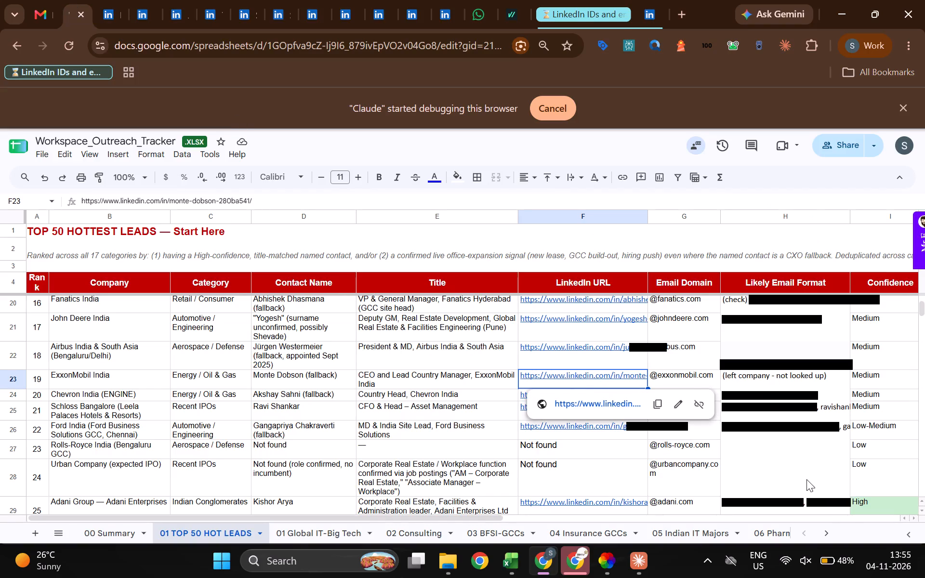
click(6, 383)
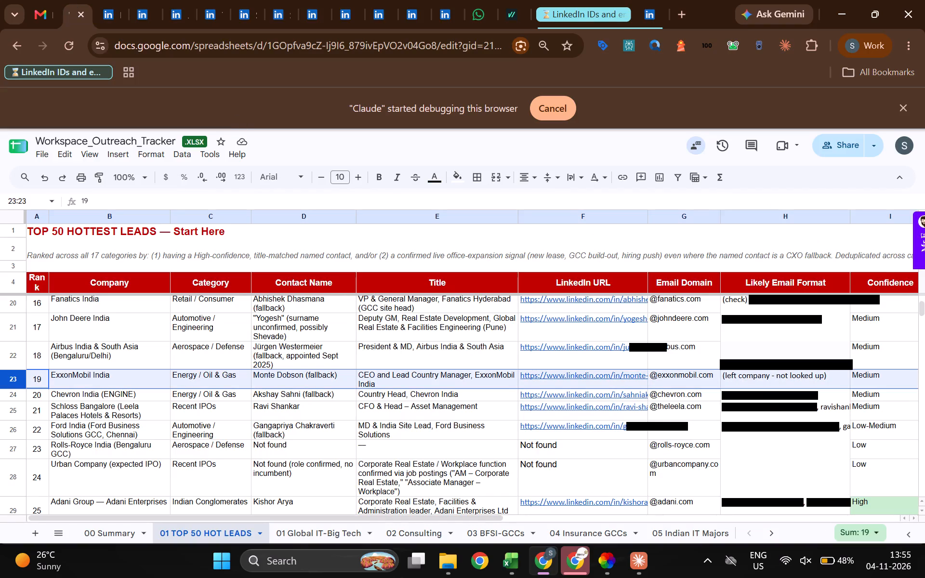
click(459, 180)
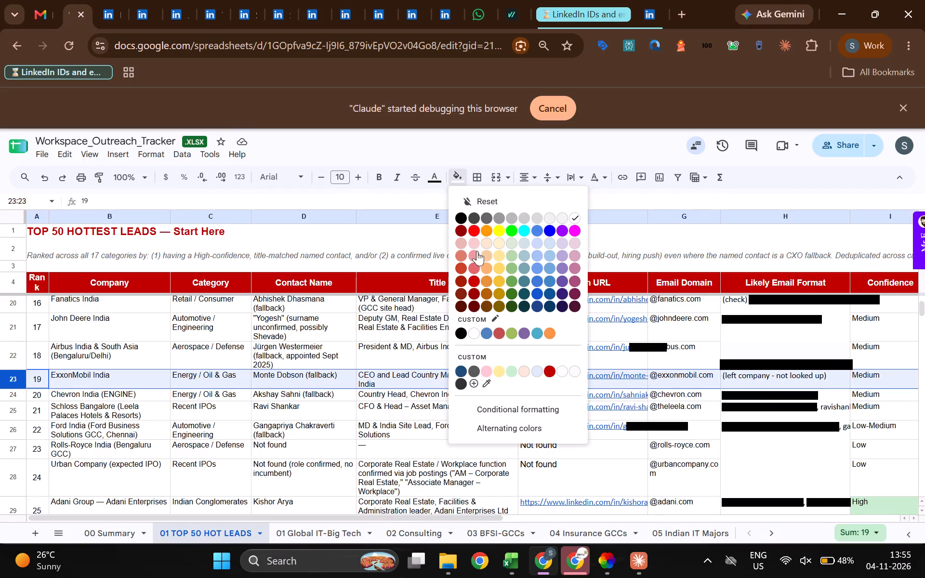
click(471, 267)
click(760, 460)
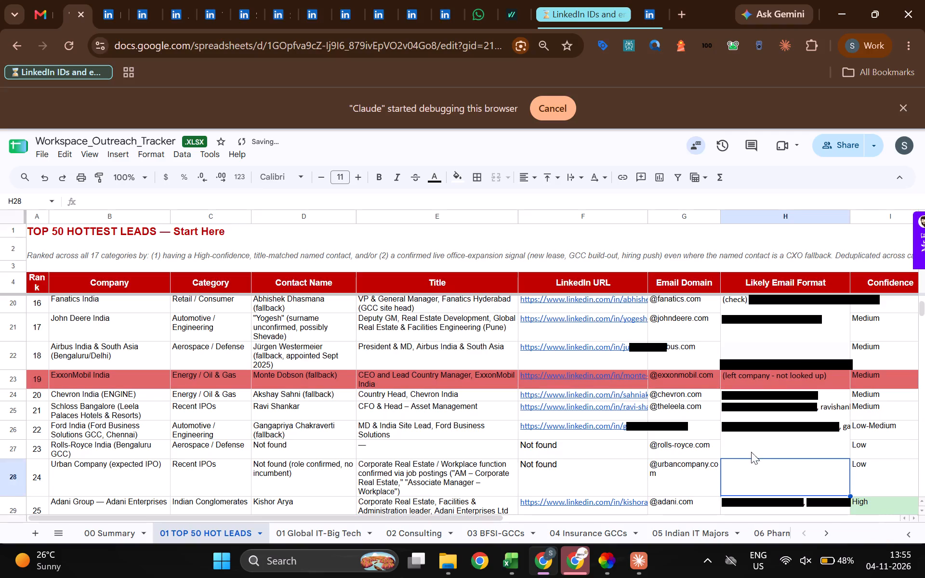
Open the Microsoft India contact's LinkedIn profile from the Top 50 Hot Leads sheet and check the current role in the Experience section.
click(747, 447)
scroll(747, 447, down, 1)
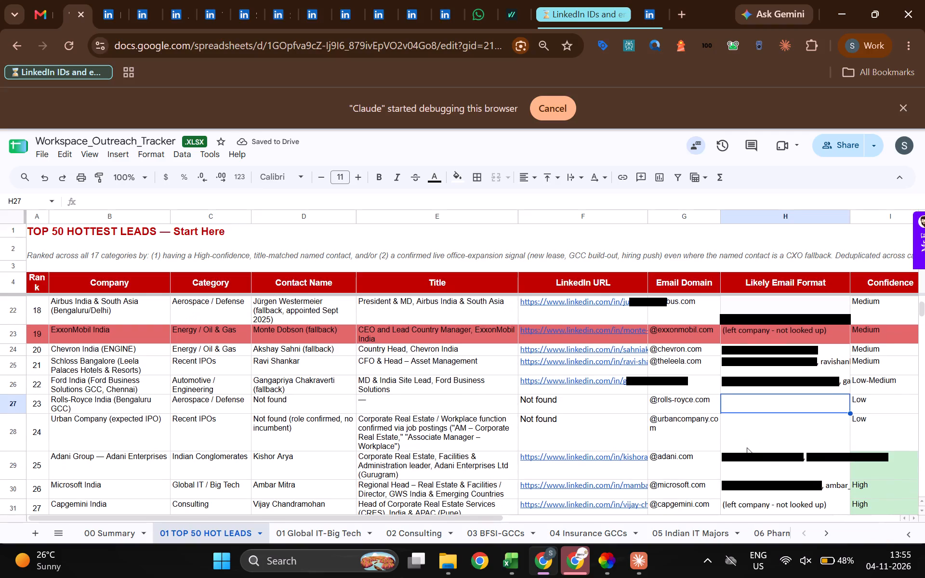
scroll(747, 447, down, 6)
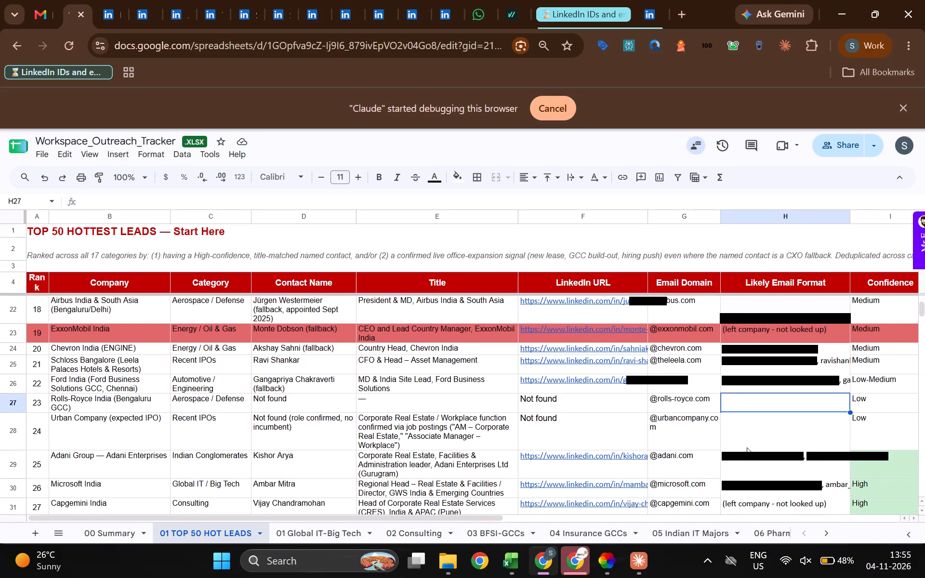
scroll(747, 447, down, 2)
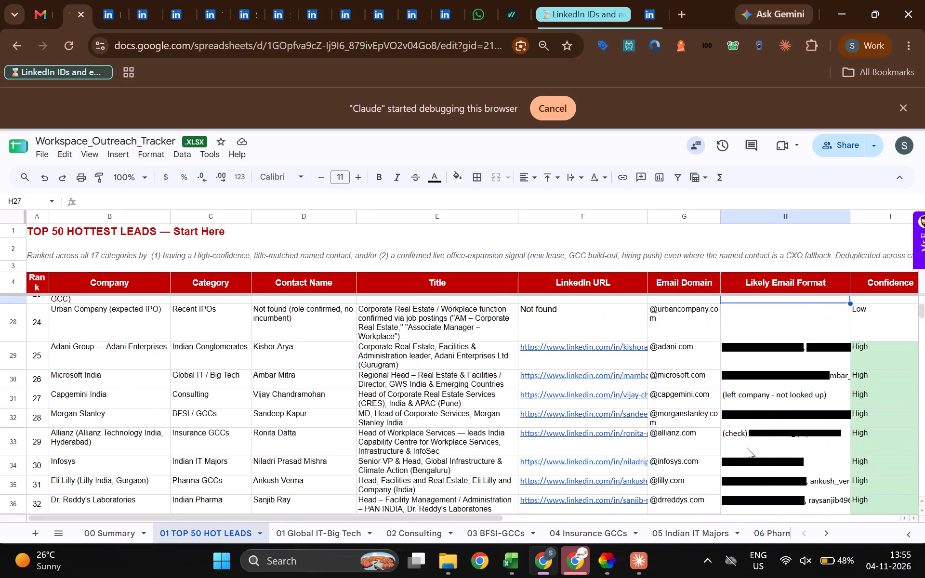
scroll(747, 447, down, 1)
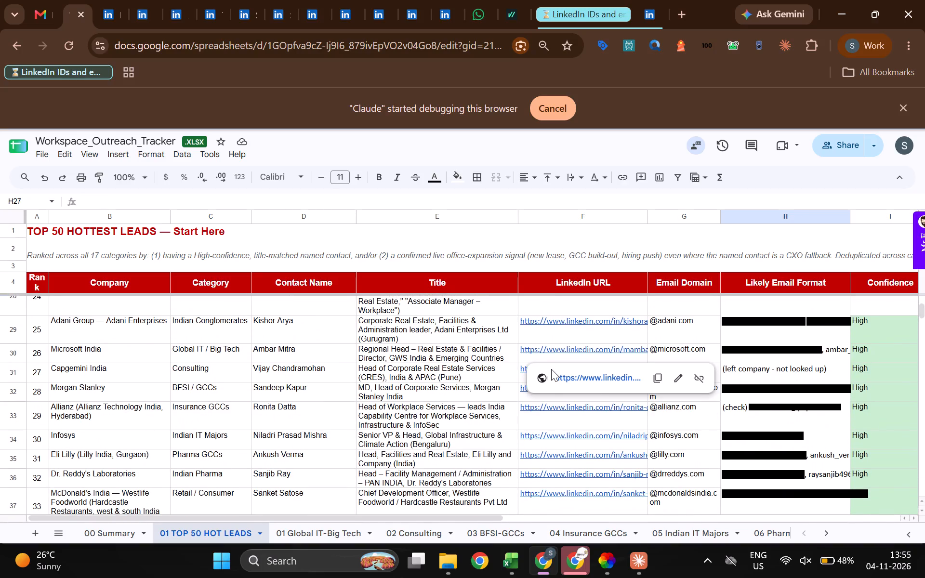
click(551, 369)
click(572, 379)
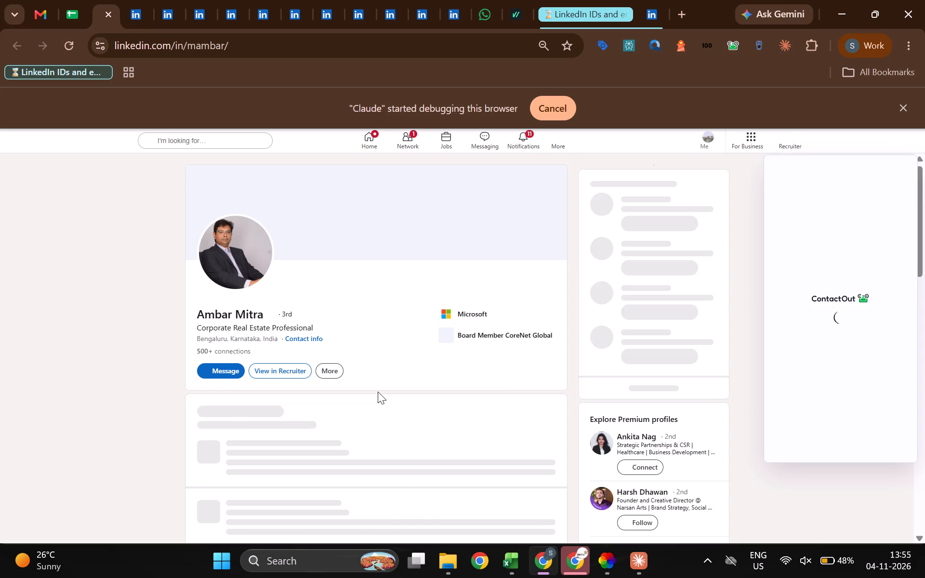
scroll(378, 392, down, 3)
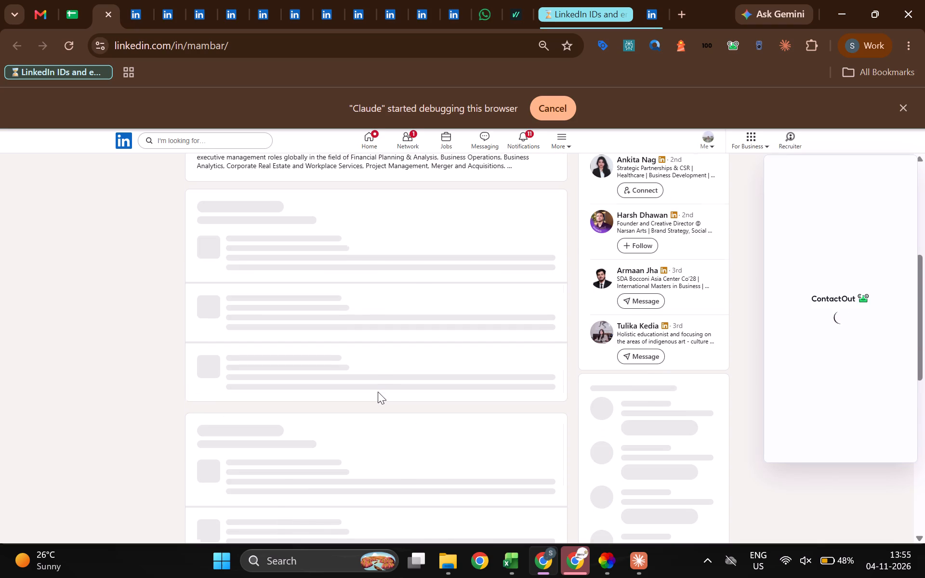
Review the Microsoft India contact's current position and earlier roles in the LinkedIn Experience section.
scroll(378, 392, down, 2)
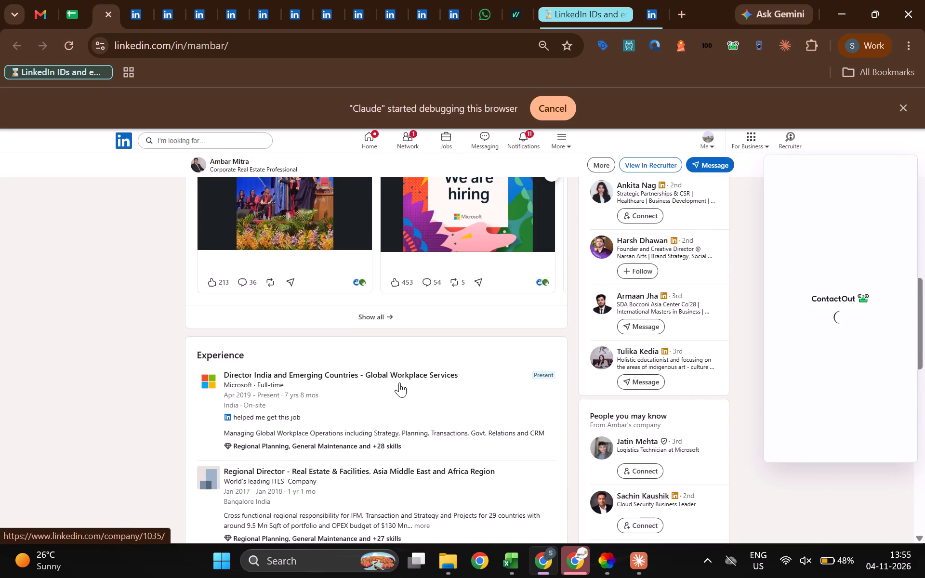
scroll(372, 392, down, 1)
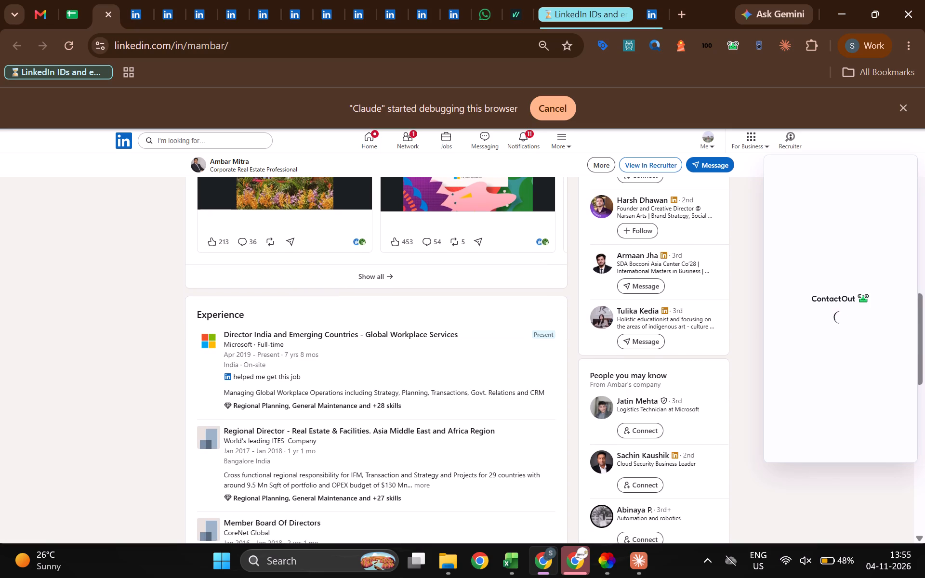
scroll(366, 361, down, 1)
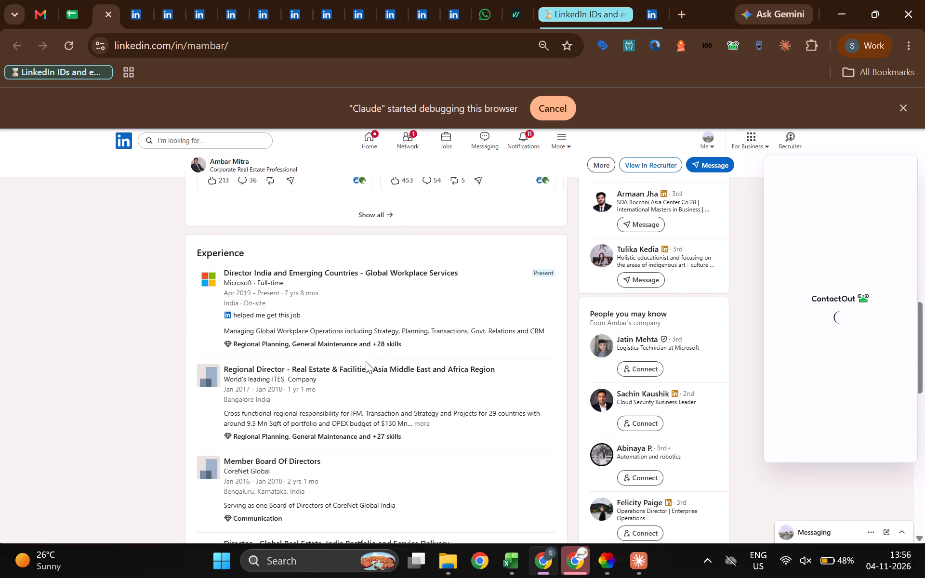
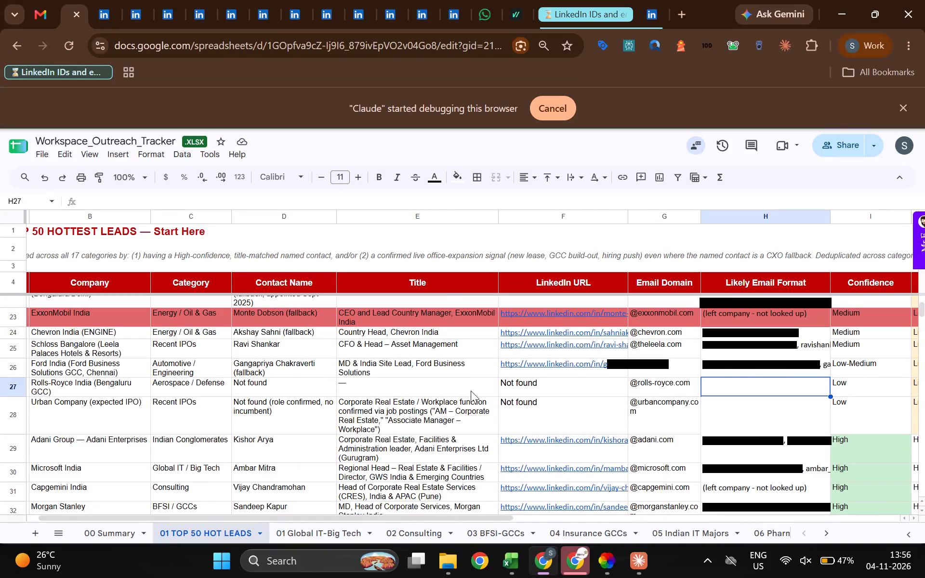
Fill the entire Capgemini India row light red to flag its contact as having left the company.
scroll(471, 391, down, 1)
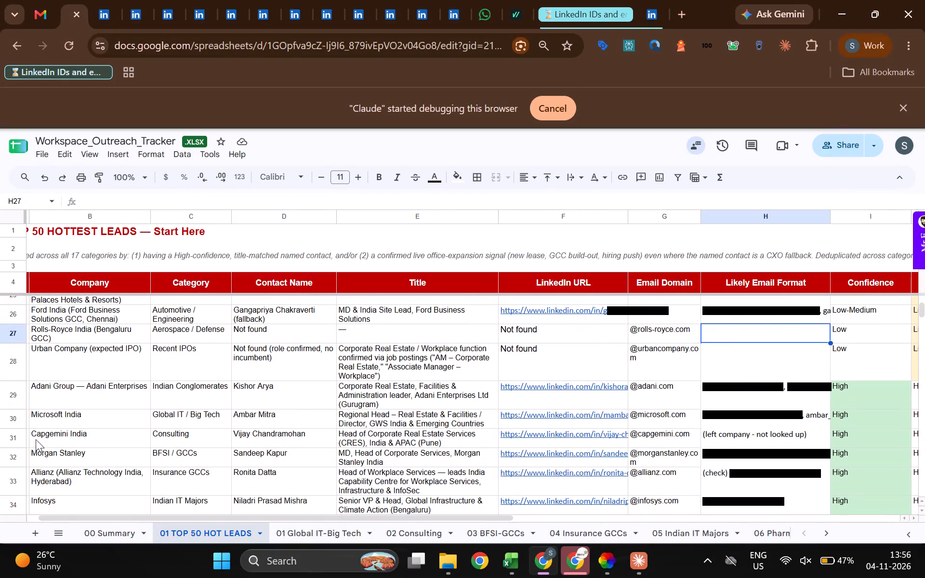
click(13, 440)
click(462, 180)
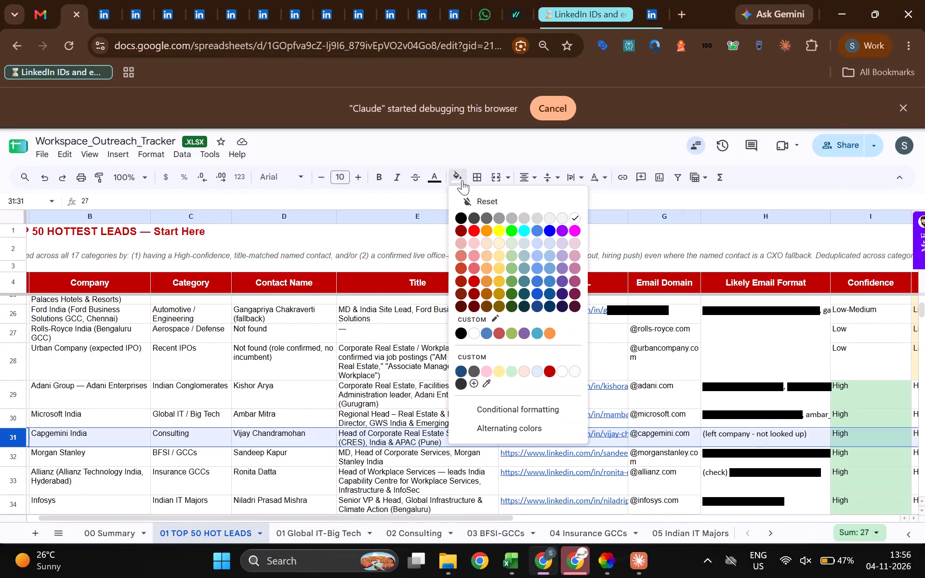
click(476, 263)
click(750, 330)
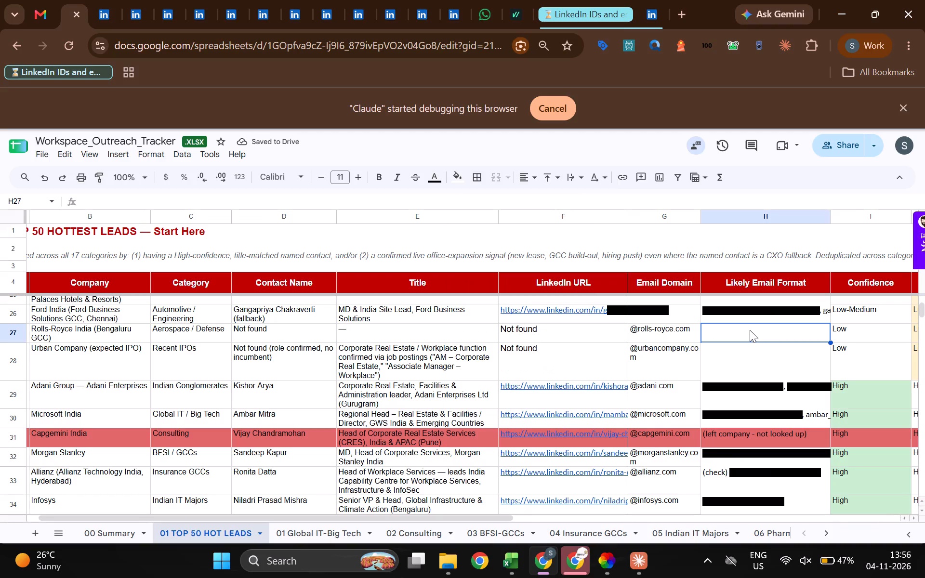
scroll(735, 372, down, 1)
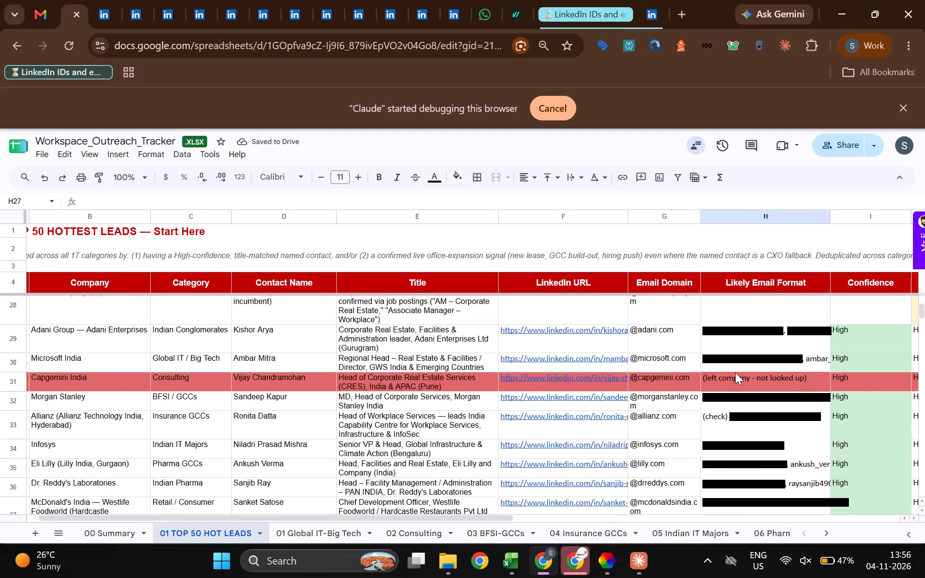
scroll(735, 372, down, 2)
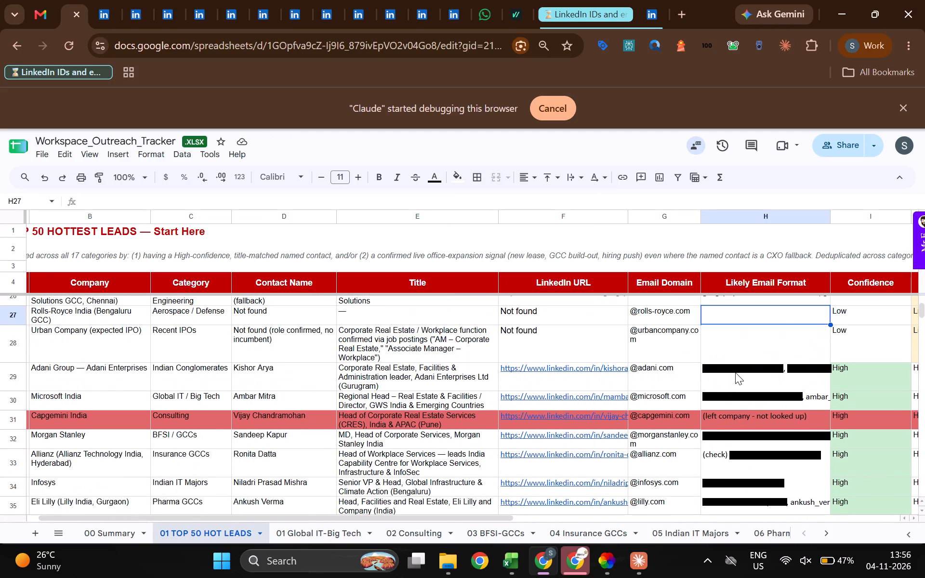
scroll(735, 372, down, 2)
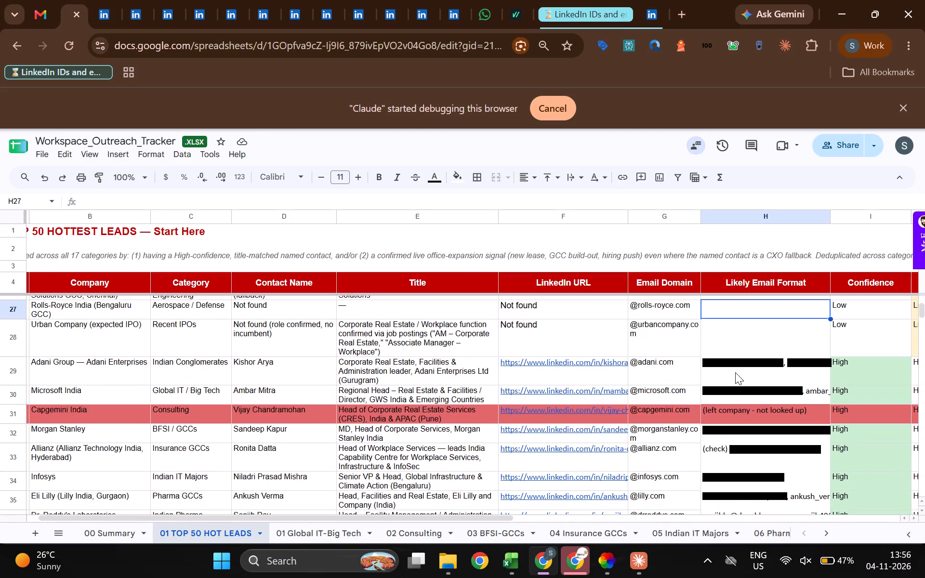